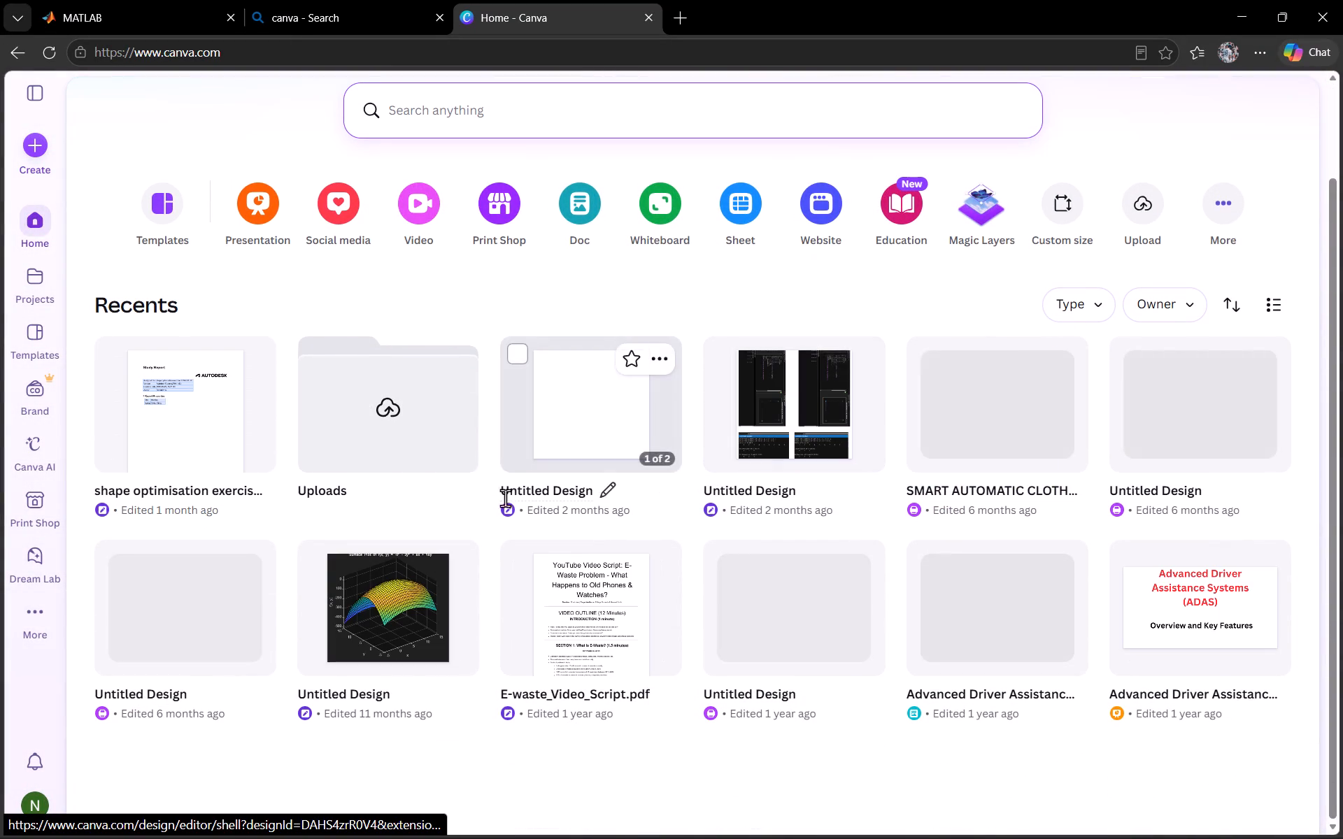
Open the untitled design containing the code screenshots from the recent designs, leaving the blank multi-design file closed.
{"action": "left_click", "coordinate": [596, 445]}
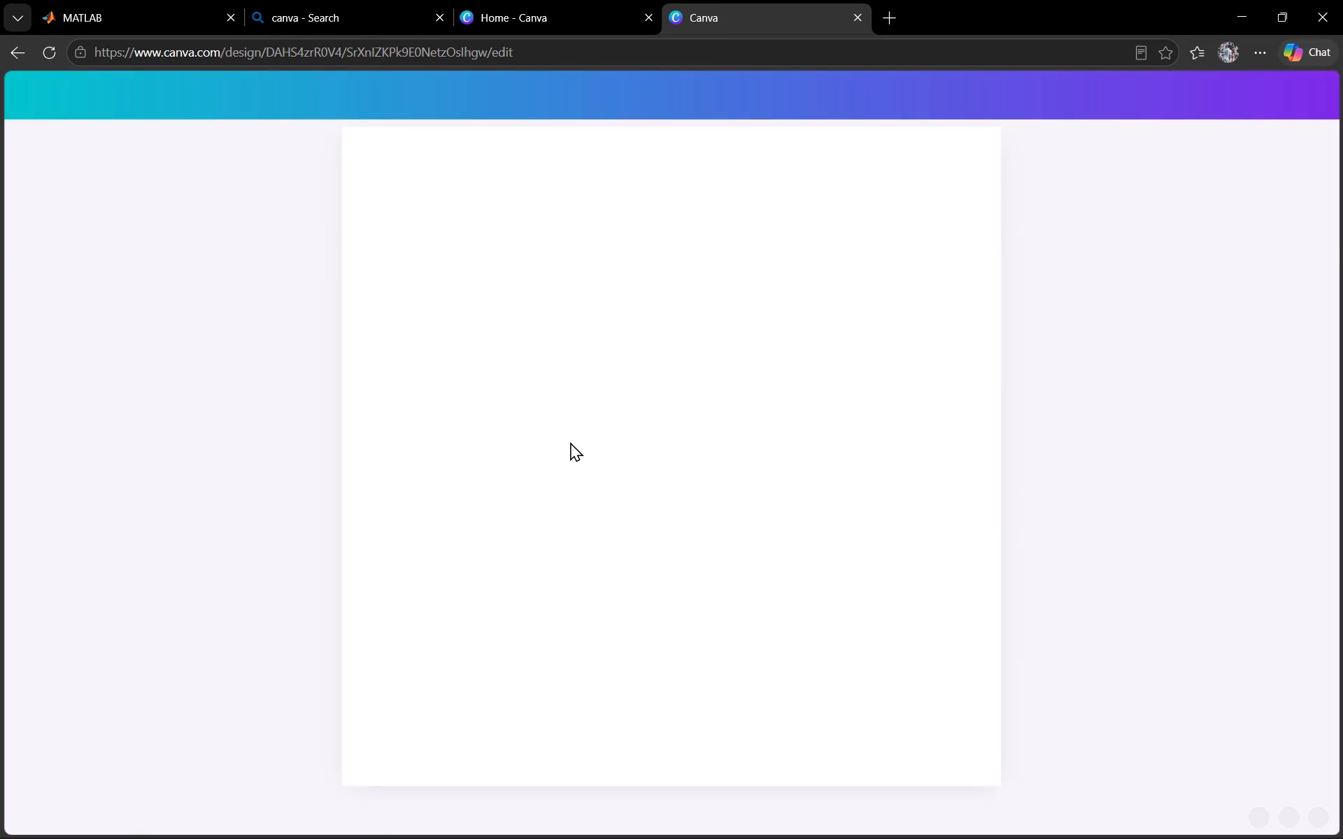
{"action": "left_click", "coordinate": [558, 0]}
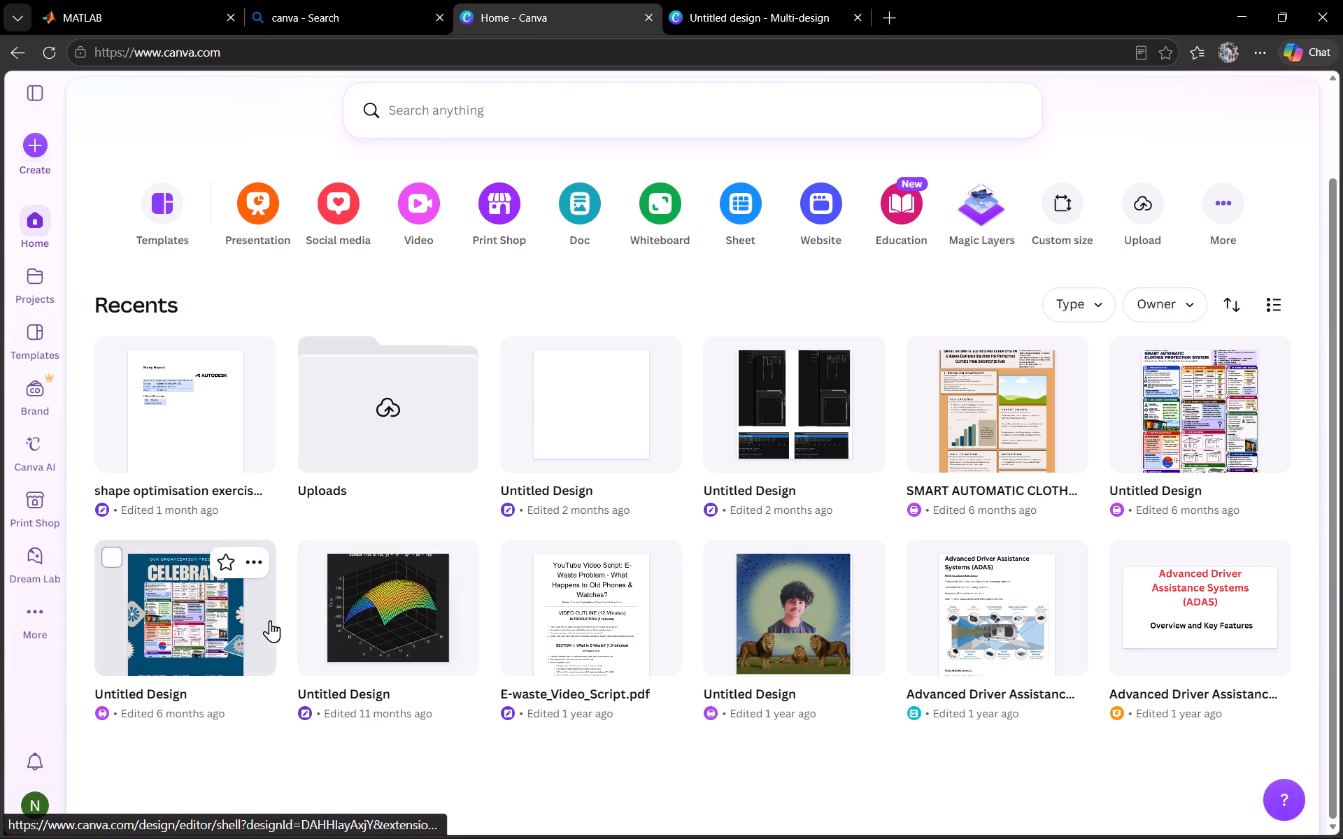
{"action": "scroll", "coordinate": [1076, 512], "scroll_direction": "down", "scroll_amount": 4}
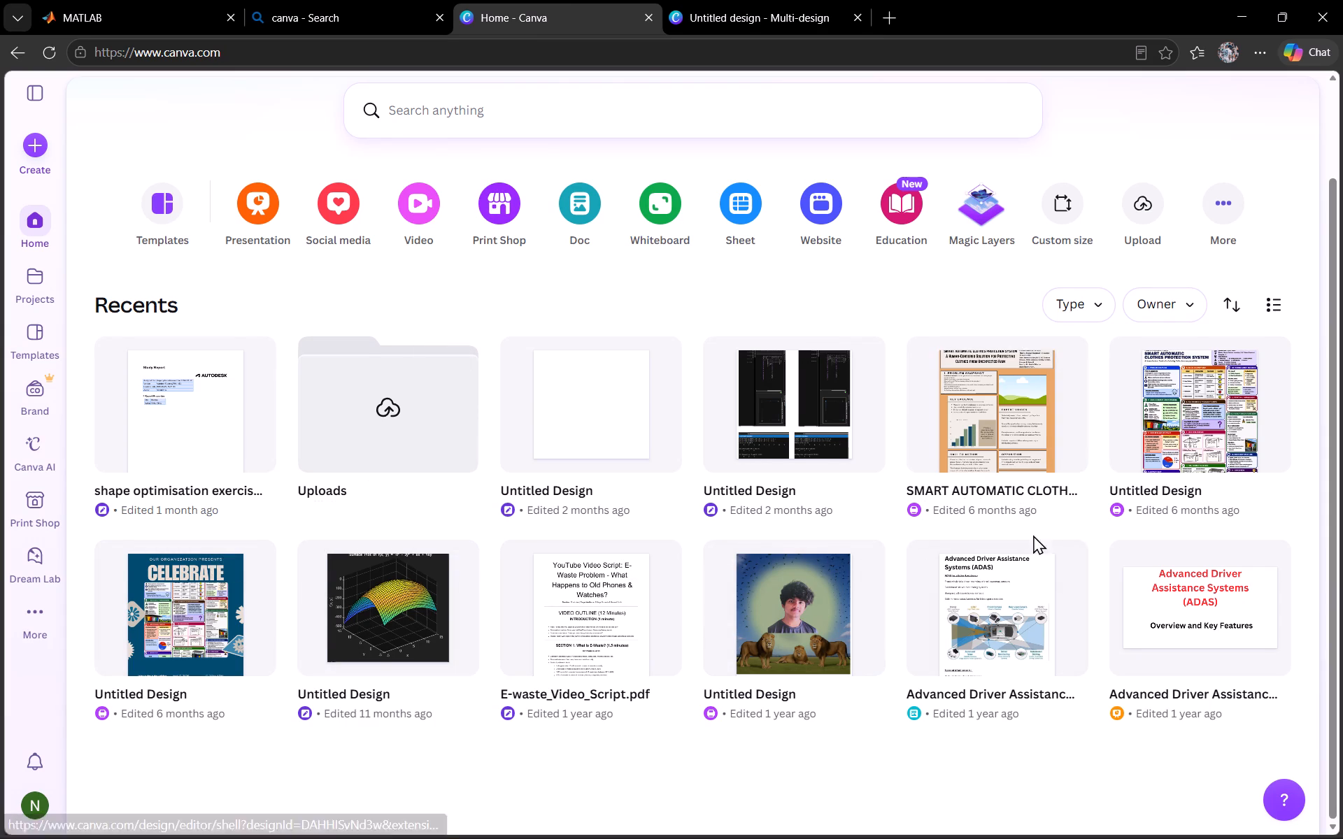
{"action": "scroll", "coordinate": [932, 550], "scroll_direction": "up", "scroll_amount": 2}
{"action": "scroll", "coordinate": [883, 557], "scroll_direction": "down", "scroll_amount": 2}
{"action": "left_click", "coordinate": [788, 431]}
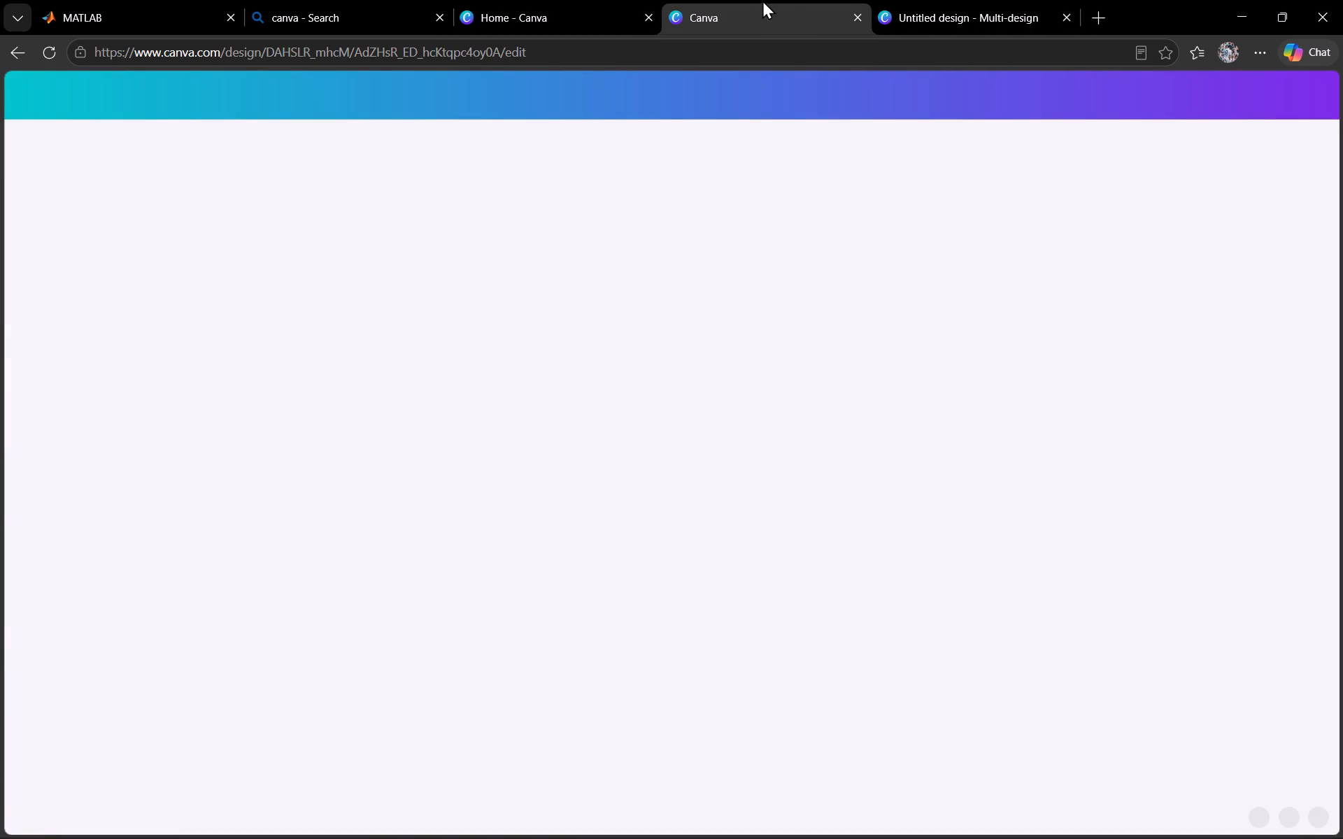
{"action": "left_click", "coordinate": [1067, 20]}
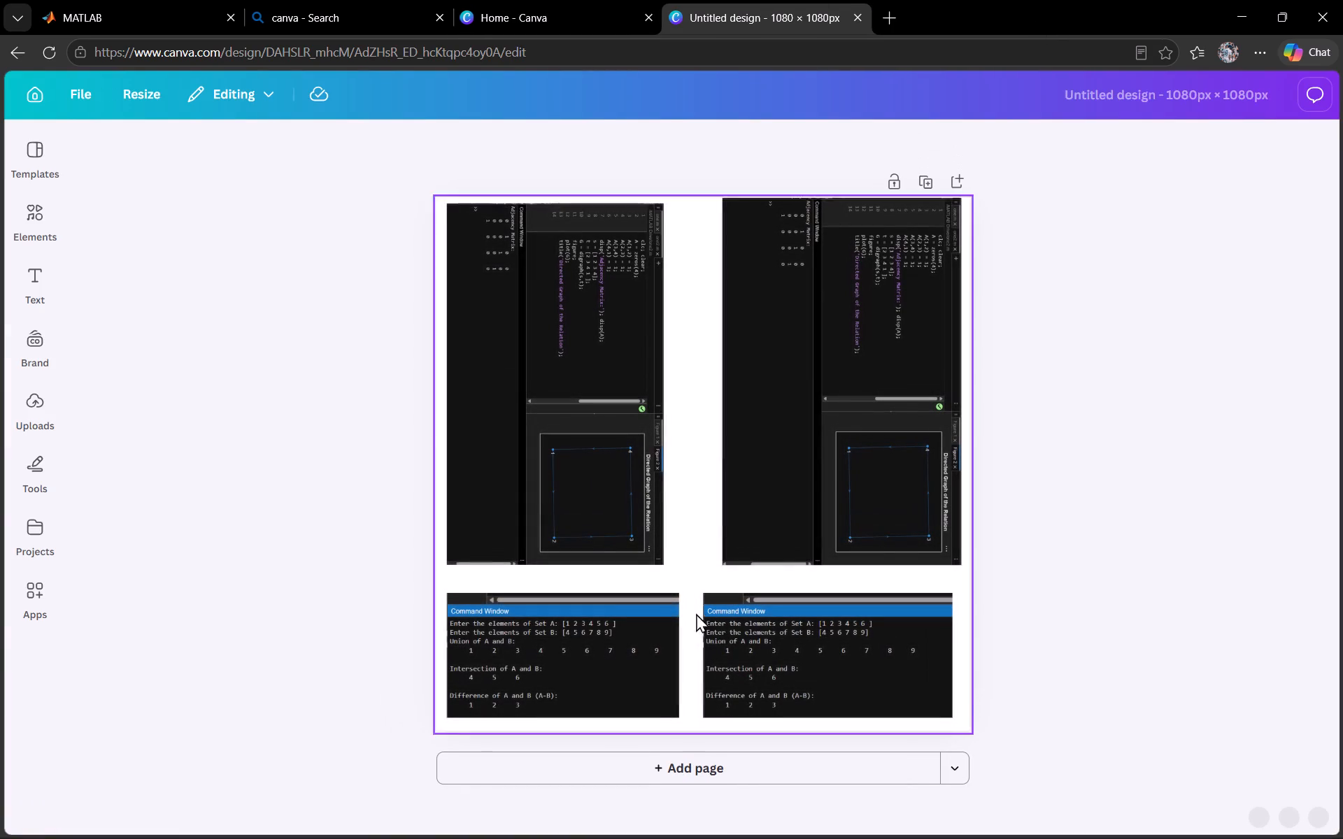
Delete the two rotated code screenshots and the two Command Window screenshots from the page.
{"action": "left_click", "coordinate": [611, 458]}
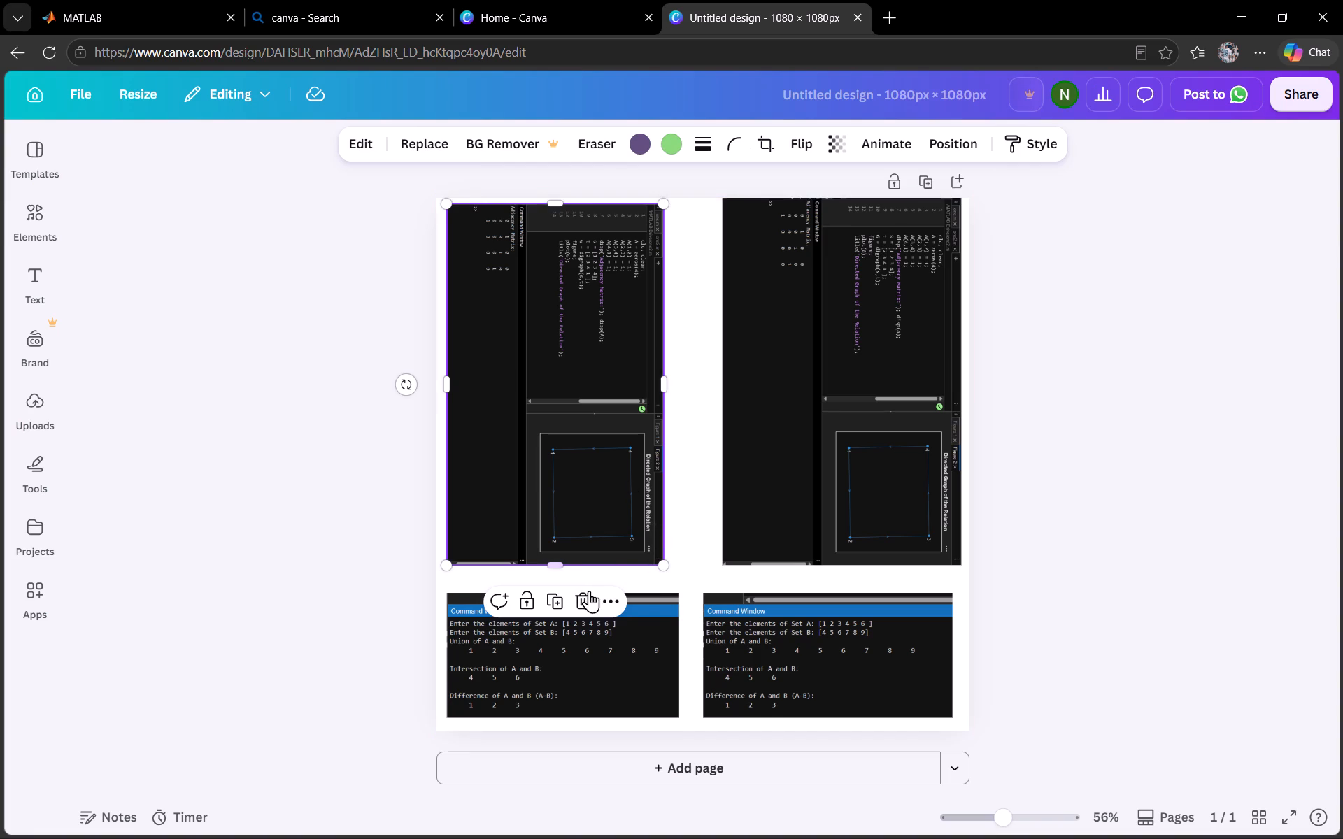
{"action": "left_click", "coordinate": [586, 596]}
{"action": "left_click", "coordinate": [802, 440]}
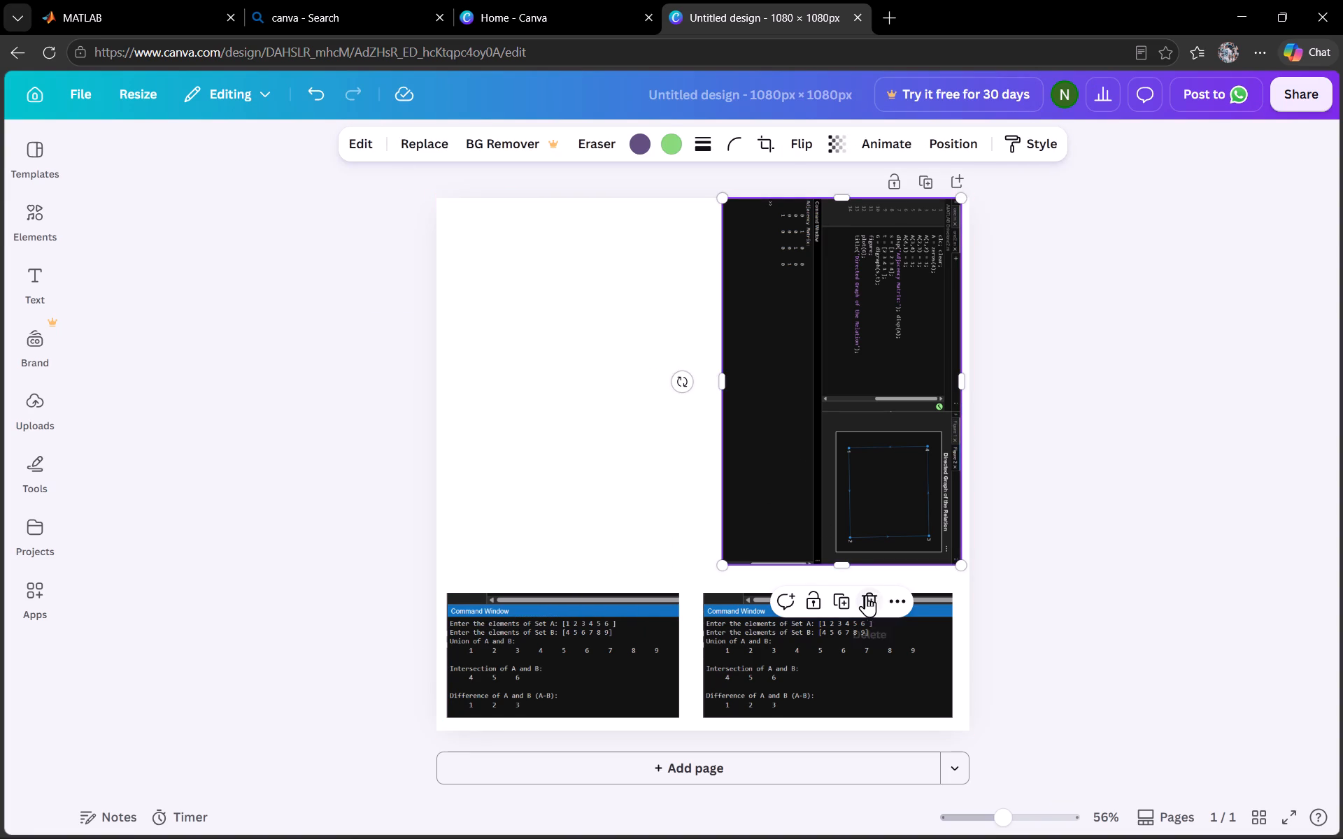
{"action": "left_click", "coordinate": [866, 595]}
{"action": "left_click", "coordinate": [837, 618]}
{"action": "left_click", "coordinate": [850, 561]}
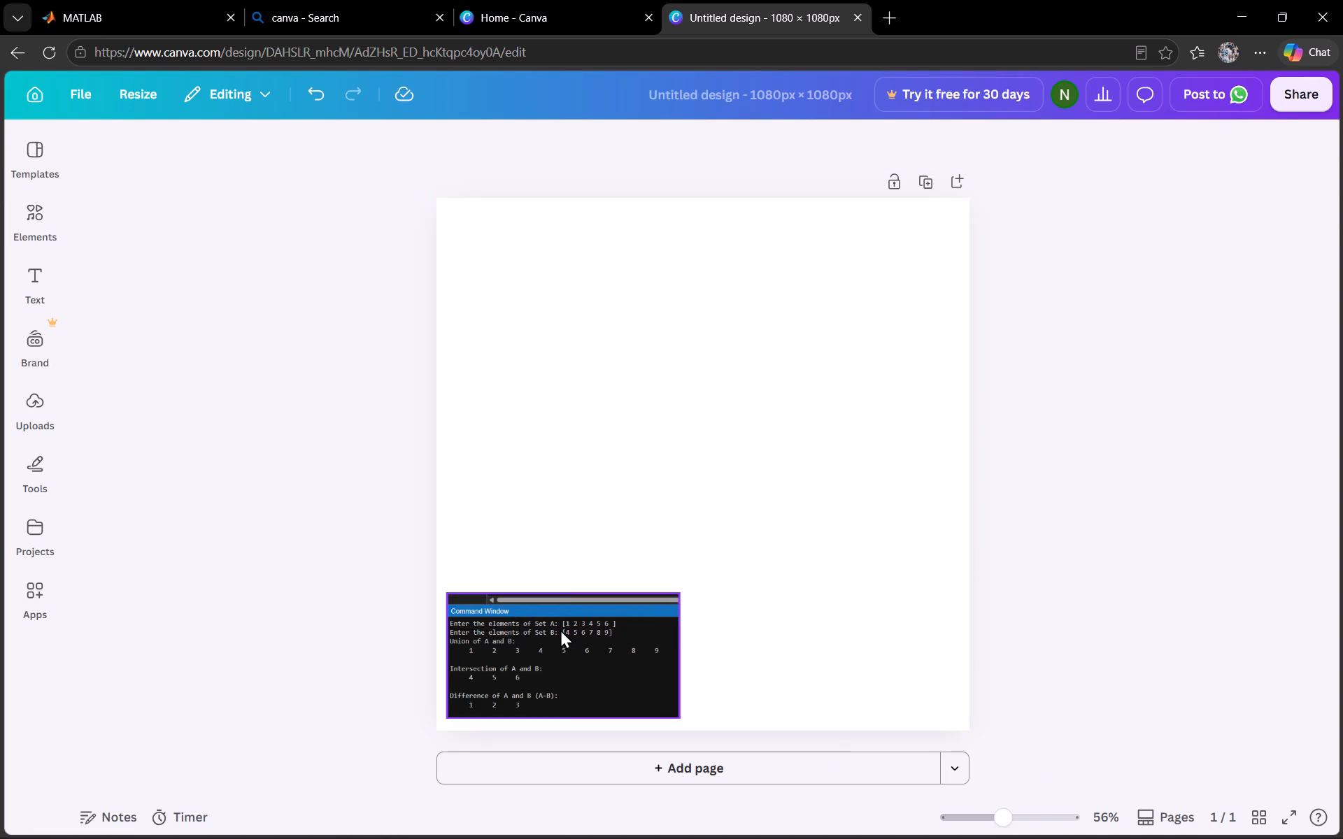
{"action": "left_click", "coordinate": [560, 630]}
{"action": "left_click", "coordinate": [592, 559]}
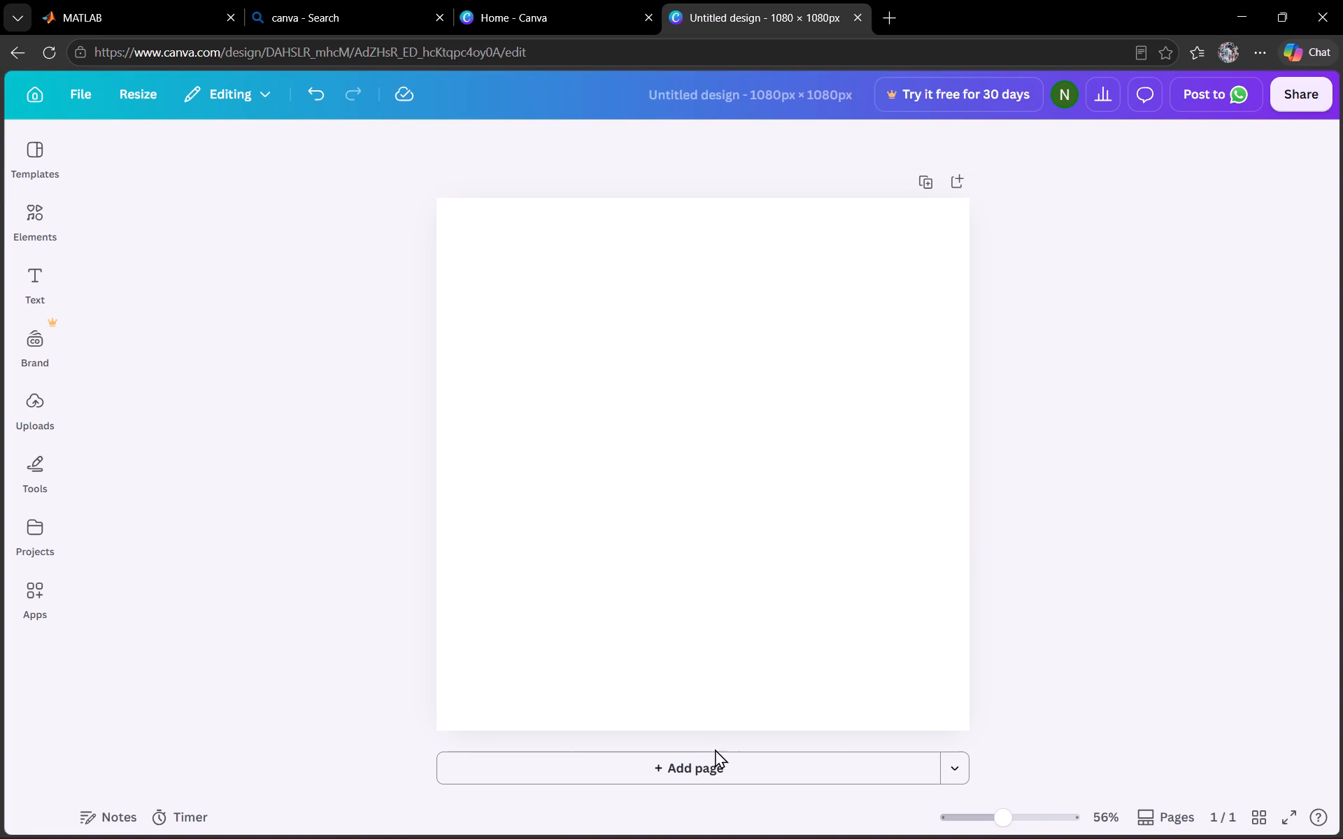
{"action": "scroll", "coordinate": [691, 411], "scroll_direction": "up", "scroll_amount": 3}
{"action": "scroll", "coordinate": [692, 411], "scroll_direction": "down", "scroll_amount": 4}
{"action": "scroll", "coordinate": [692, 413], "scroll_direction": "up", "scroll_amount": 3}
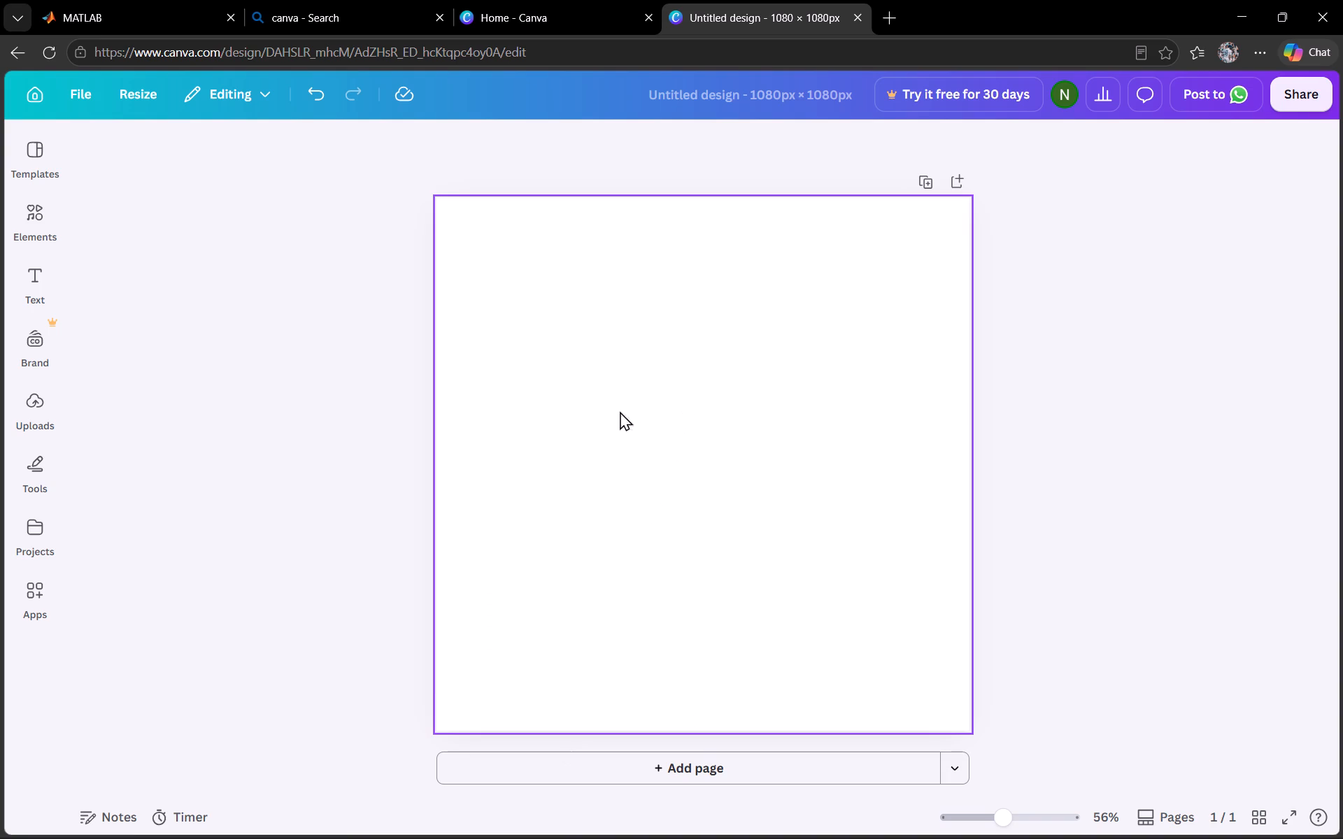
Leave this design for the Canva home page and open the shape optimisation exercise report from the recent designs.
{"action": "left_click", "coordinate": [14, 55]}
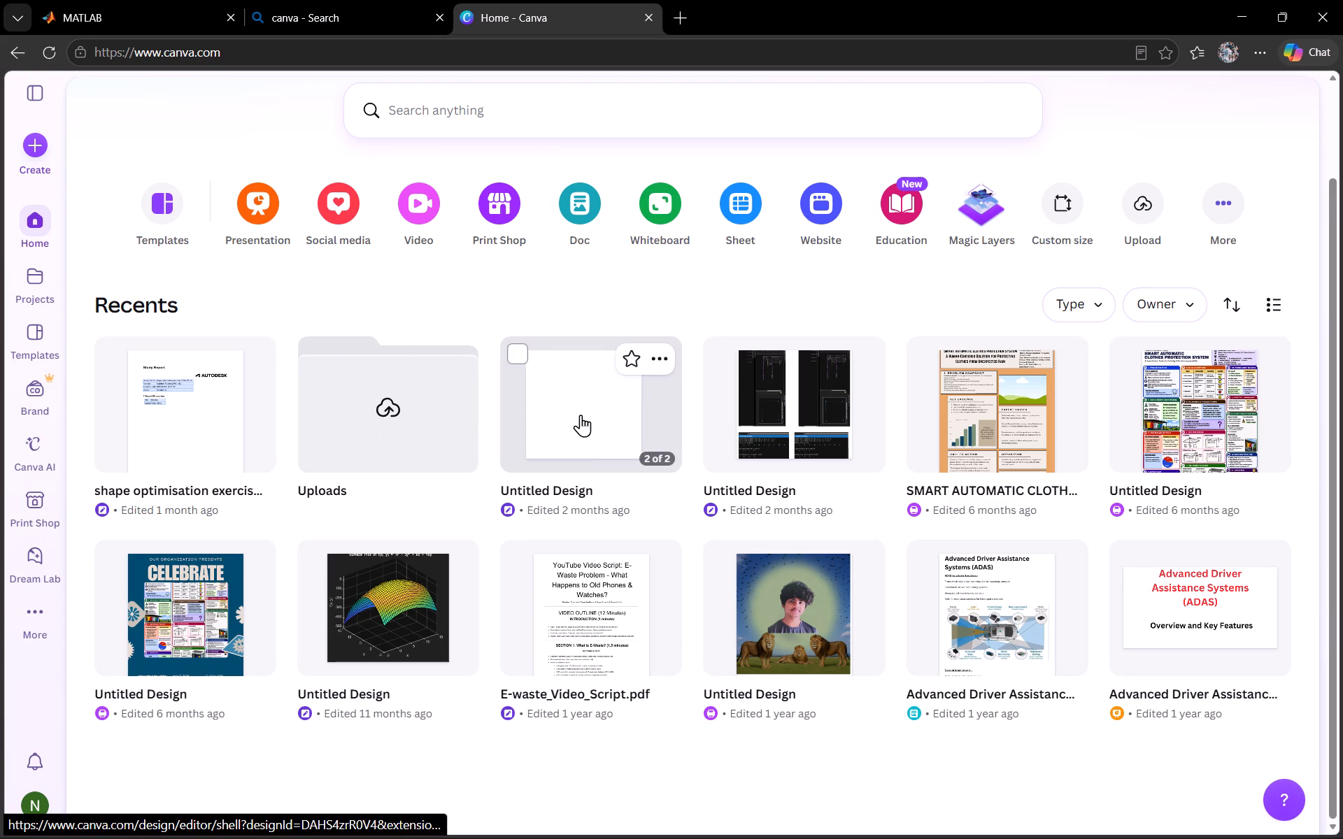
{"action": "left_click", "coordinate": [203, 418]}
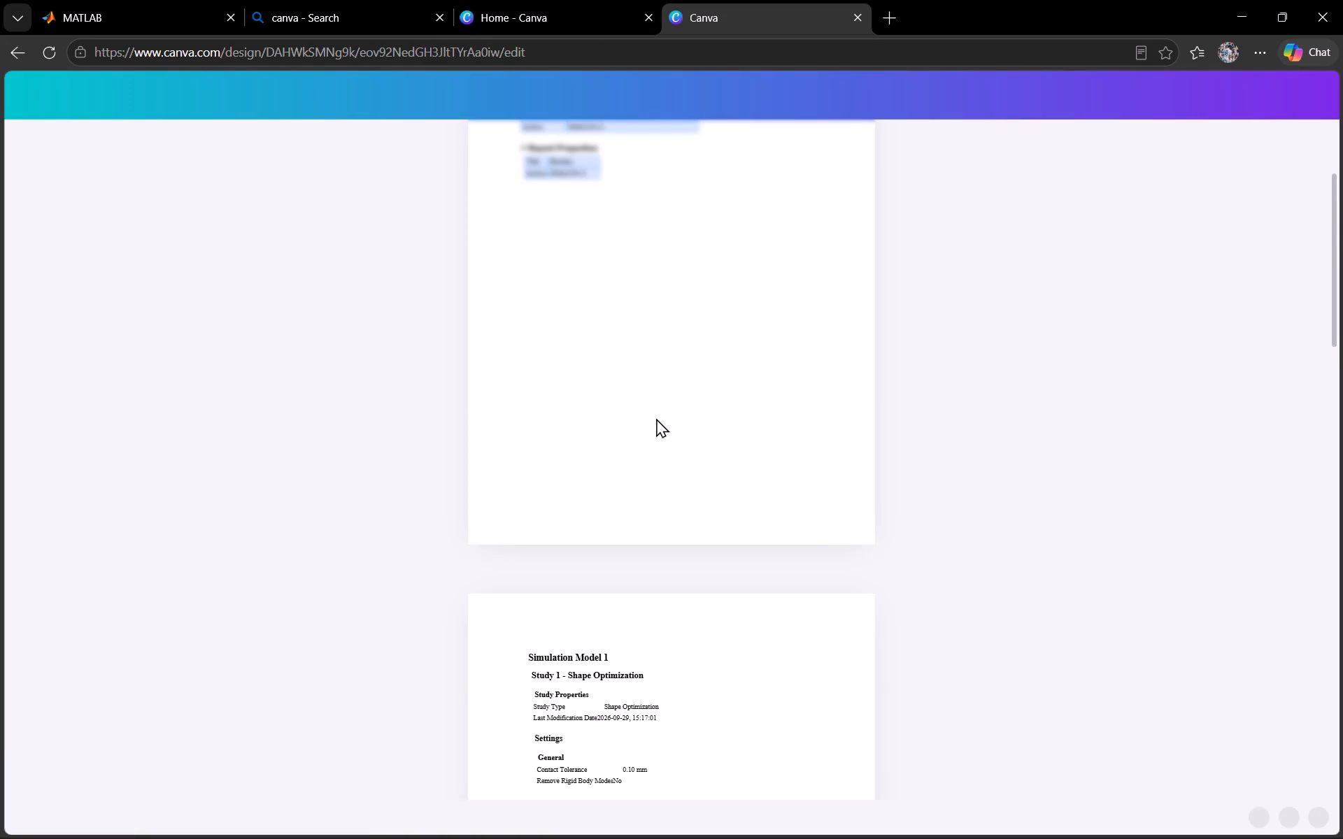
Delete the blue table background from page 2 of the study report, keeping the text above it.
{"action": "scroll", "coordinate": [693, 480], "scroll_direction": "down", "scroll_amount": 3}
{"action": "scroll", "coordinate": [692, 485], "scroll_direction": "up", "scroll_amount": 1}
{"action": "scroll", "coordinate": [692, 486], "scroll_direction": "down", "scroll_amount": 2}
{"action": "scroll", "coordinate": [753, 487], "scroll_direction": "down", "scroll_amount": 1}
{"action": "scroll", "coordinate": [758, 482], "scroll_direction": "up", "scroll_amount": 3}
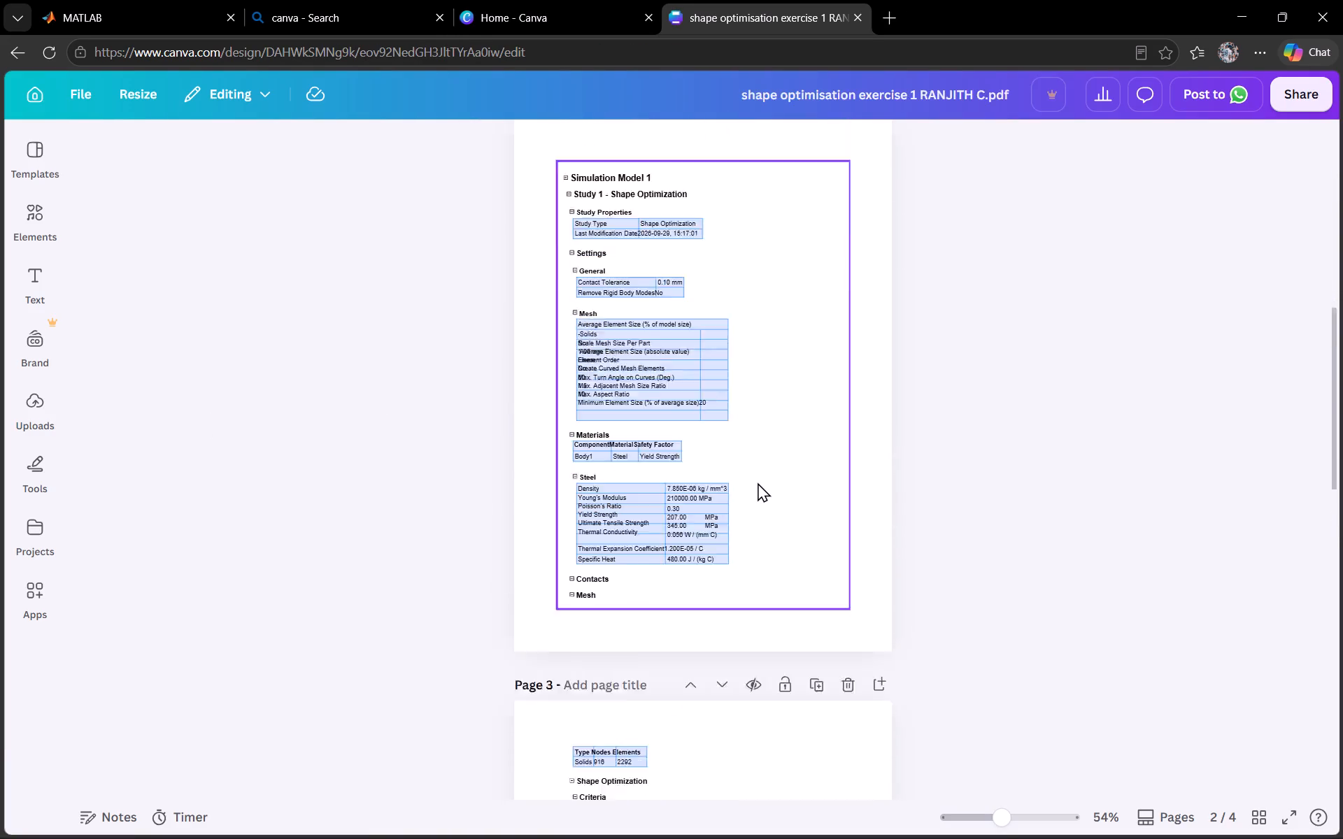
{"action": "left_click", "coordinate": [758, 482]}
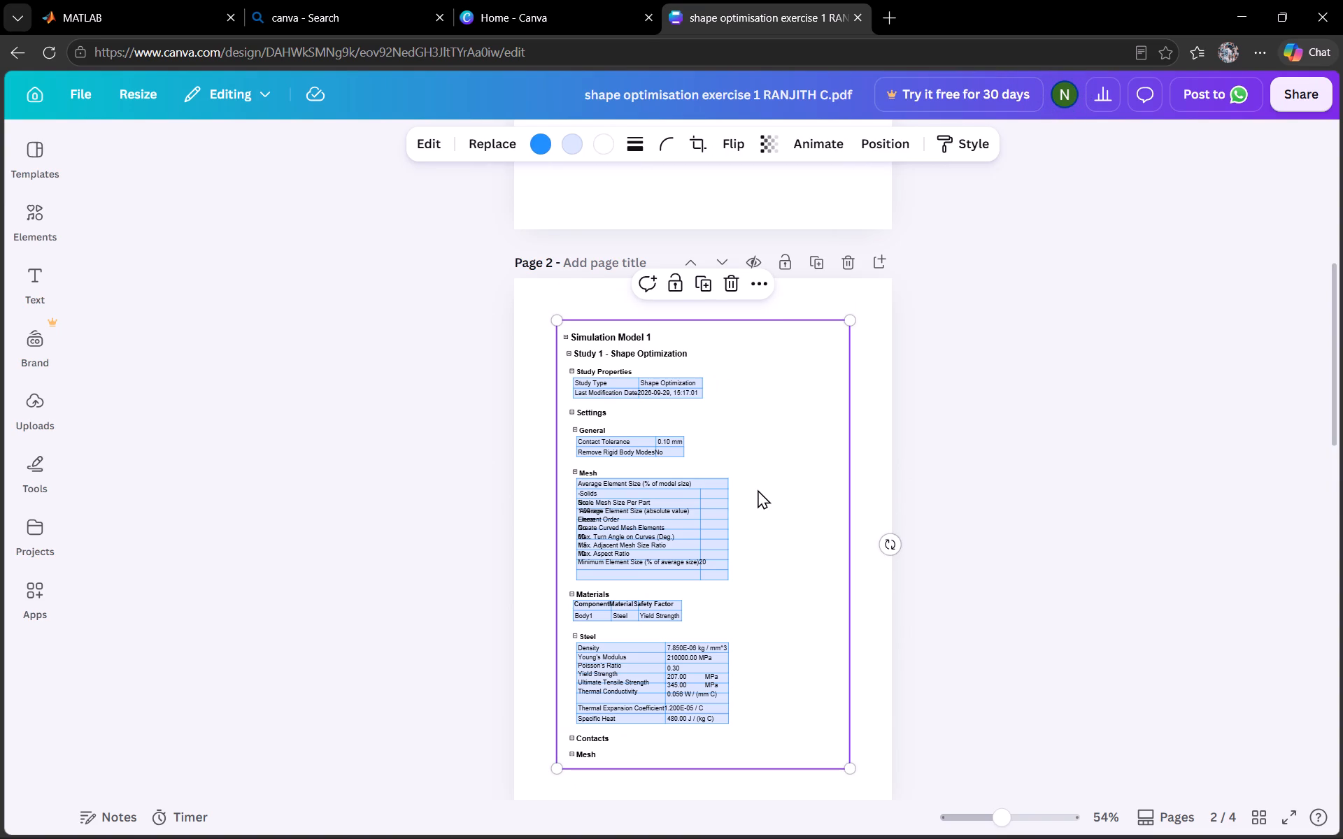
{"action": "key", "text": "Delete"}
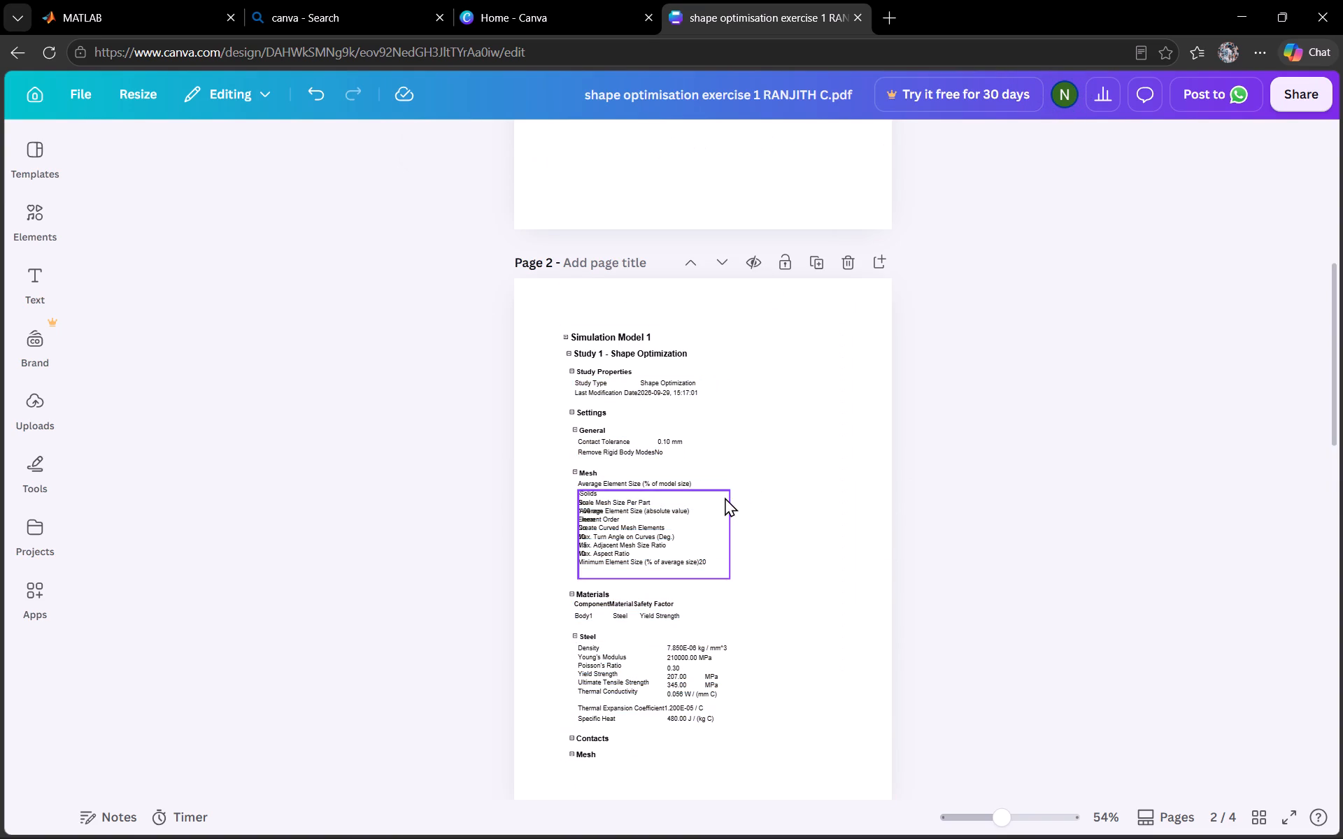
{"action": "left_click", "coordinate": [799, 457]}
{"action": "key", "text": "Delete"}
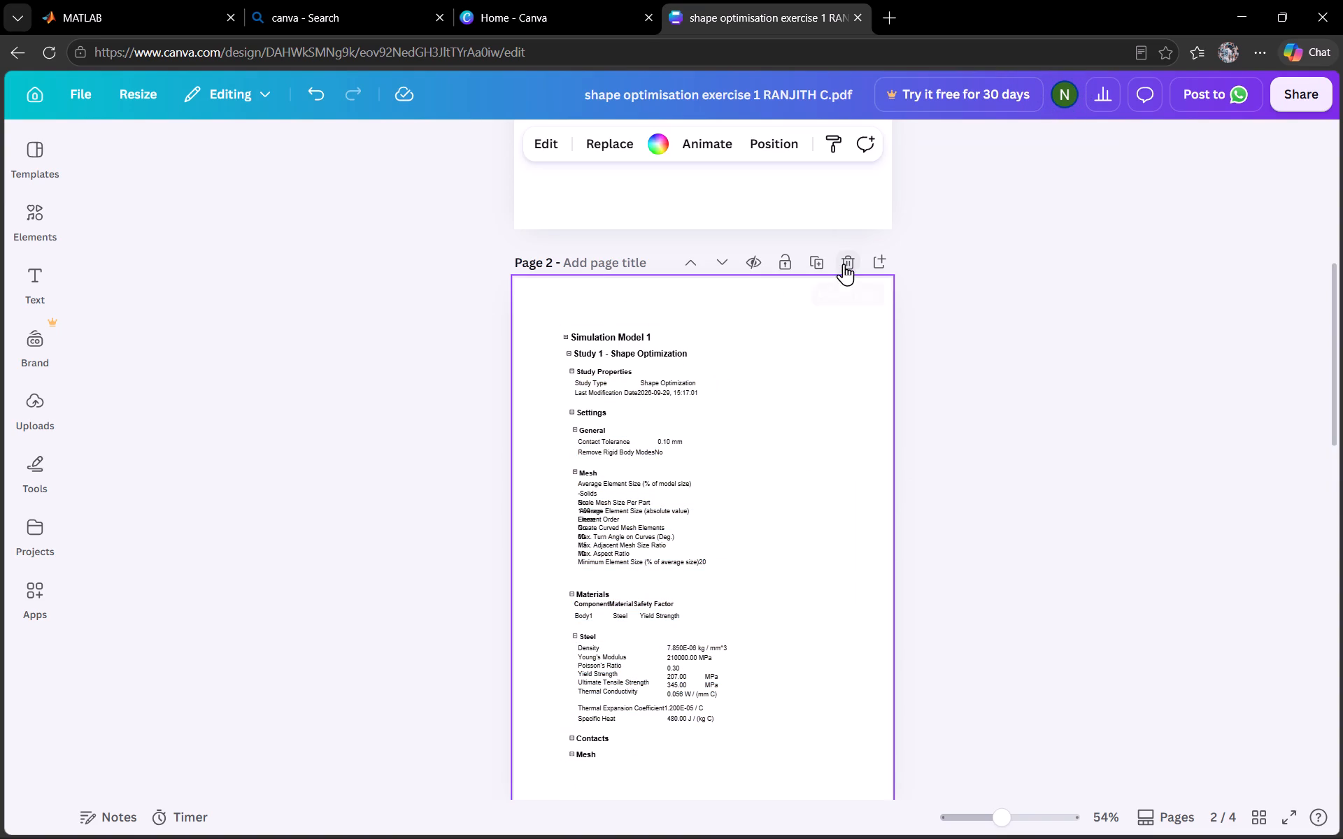
Delete pages 2, 3 and 4 of the report so that only the Study Report cover page is left.
{"action": "left_click", "coordinate": [844, 264]}
{"action": "left_click", "coordinate": [851, 266]}
{"action": "left_click", "coordinate": [848, 273]}
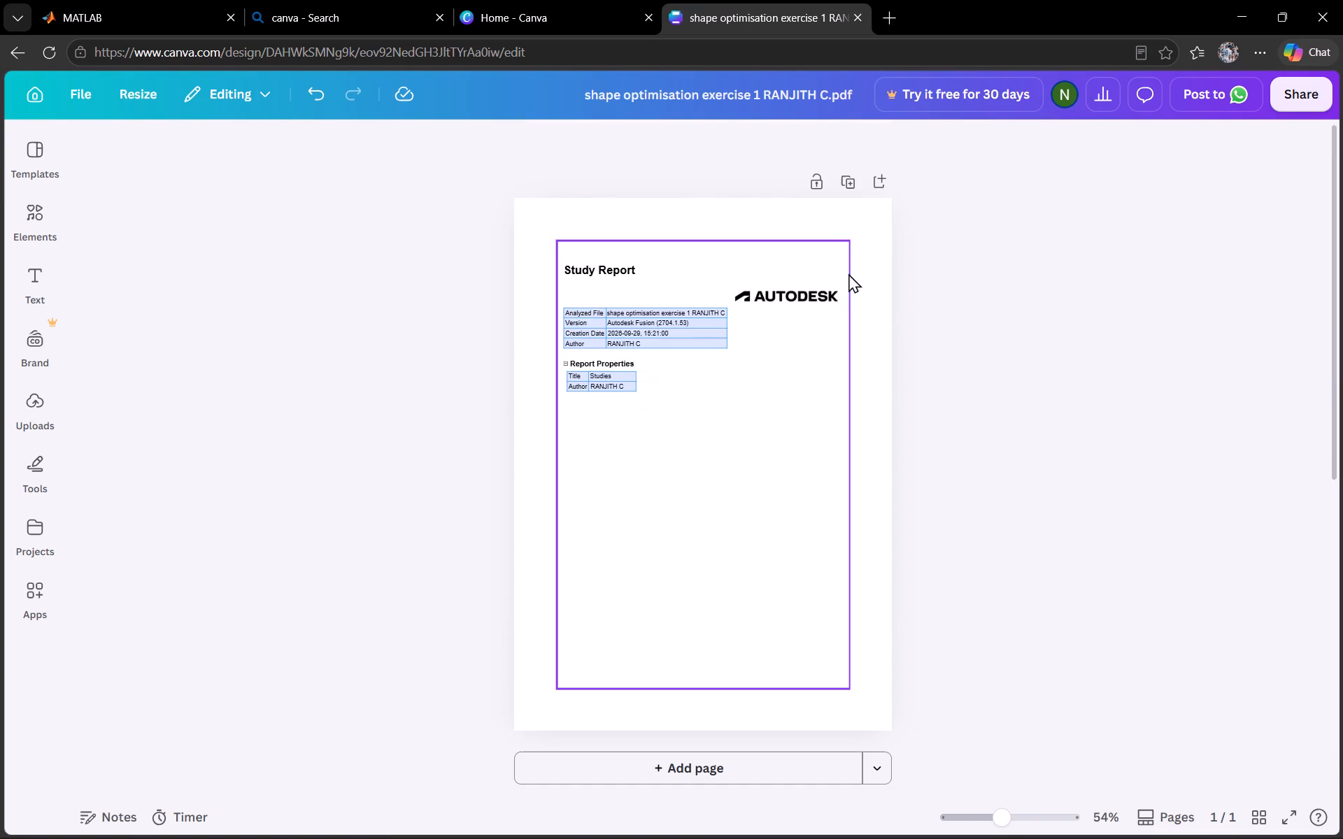
{"action": "scroll", "coordinate": [746, 508], "scroll_direction": "up", "scroll_amount": 2}
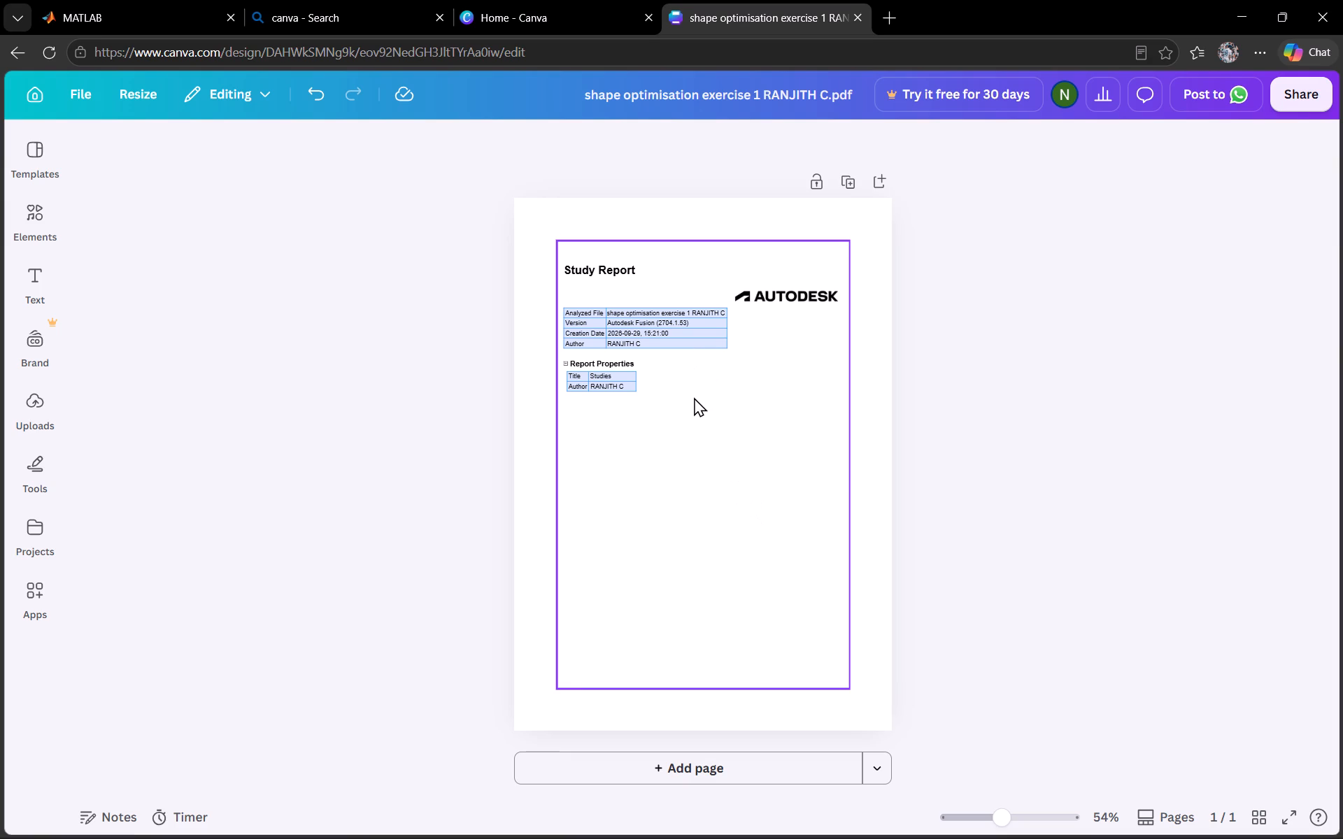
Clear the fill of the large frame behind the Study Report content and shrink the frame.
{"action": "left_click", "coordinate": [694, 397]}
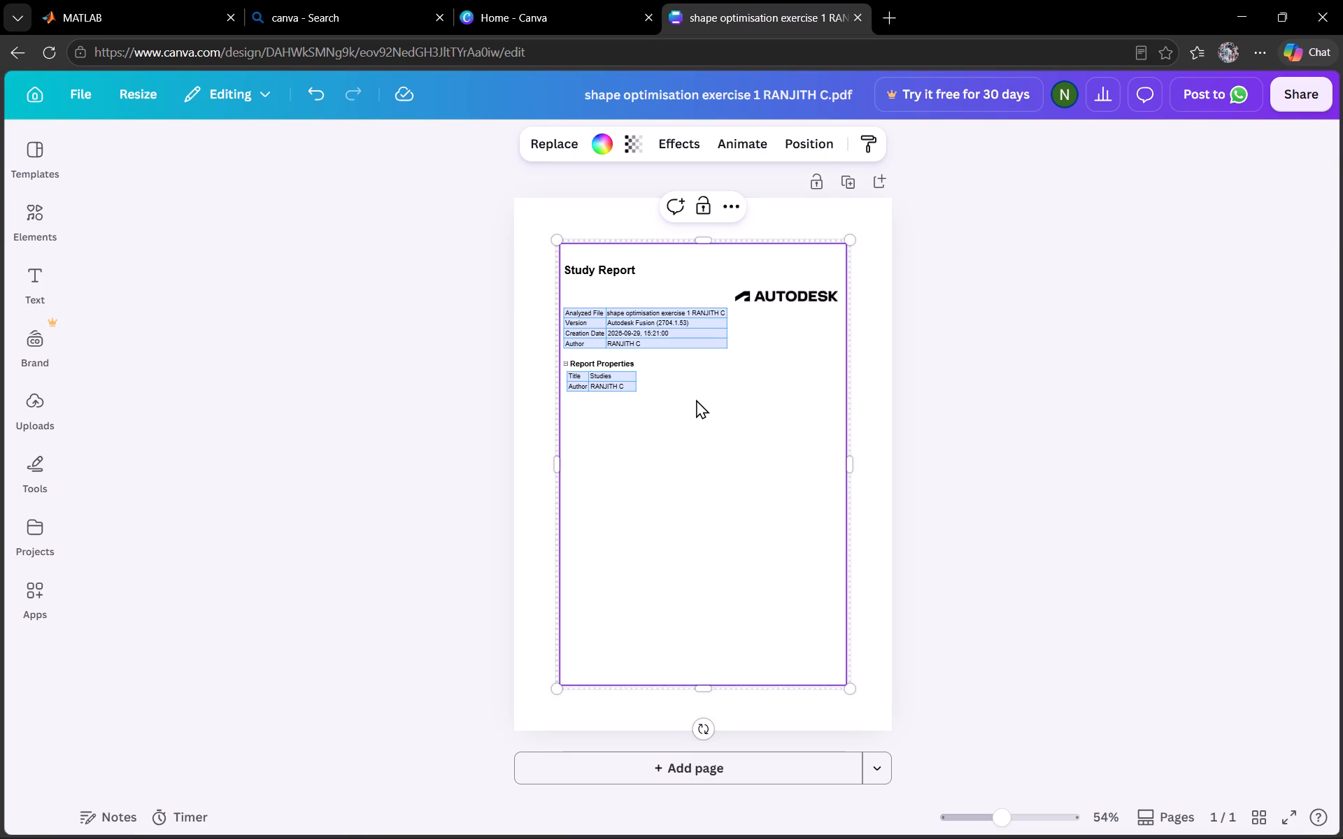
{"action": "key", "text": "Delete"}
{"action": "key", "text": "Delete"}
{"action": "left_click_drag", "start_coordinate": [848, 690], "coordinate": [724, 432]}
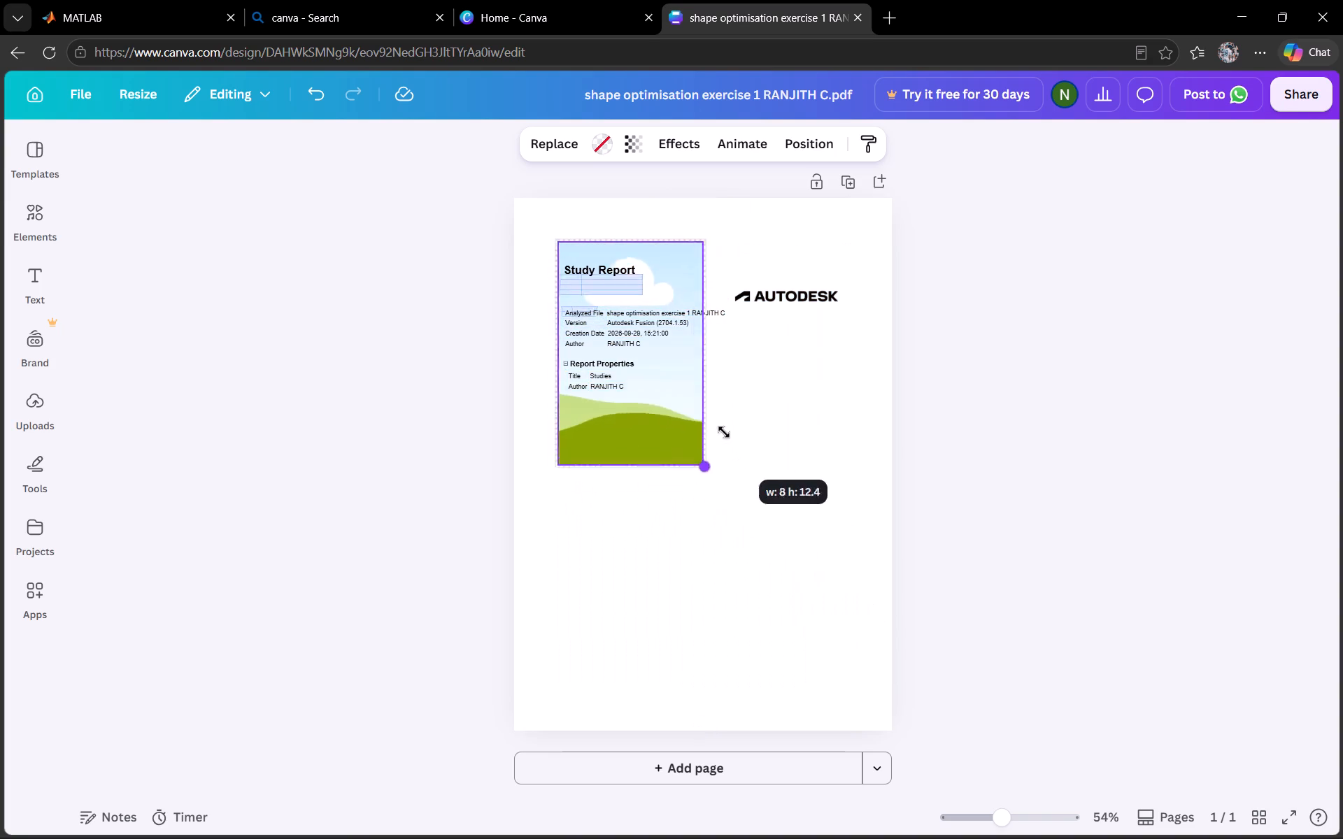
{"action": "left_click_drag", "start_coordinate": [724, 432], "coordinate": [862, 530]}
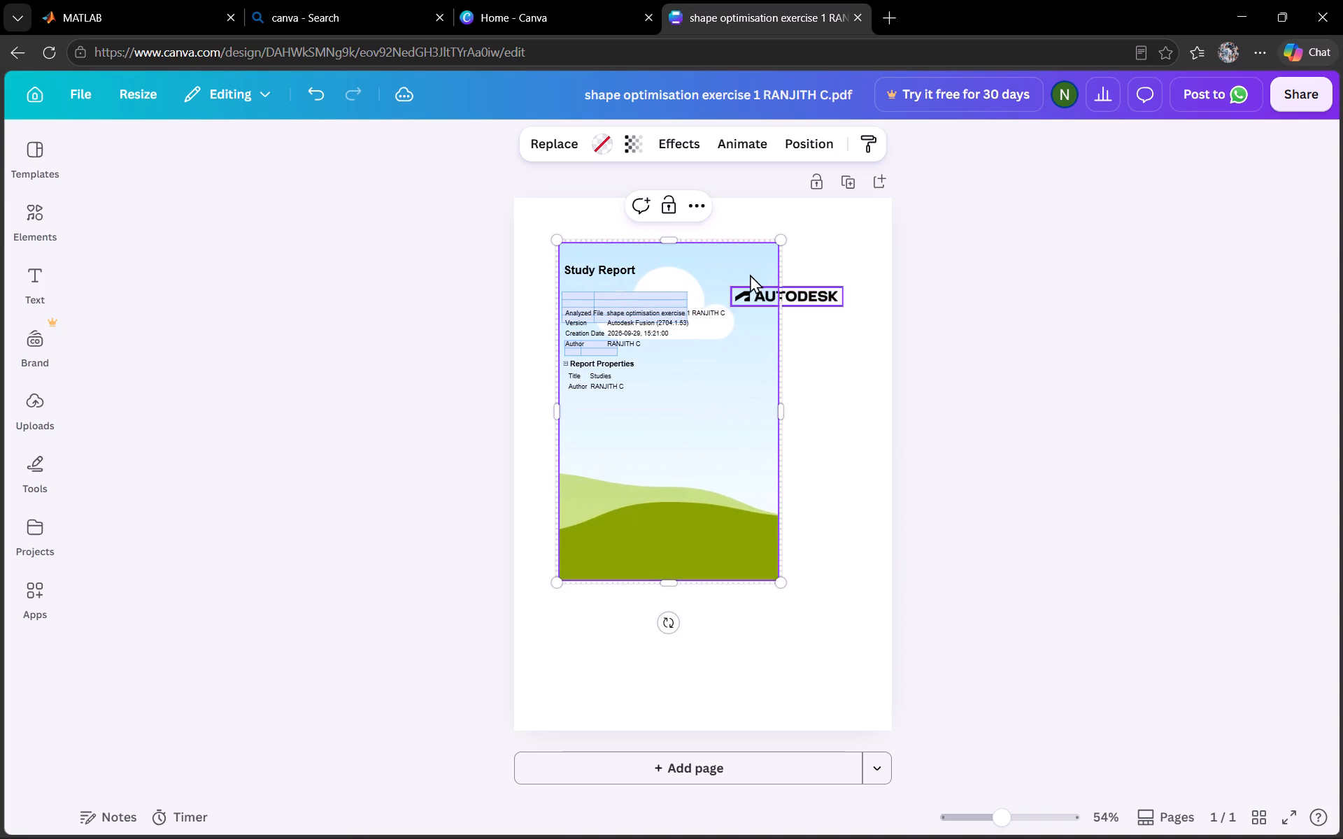
Delete the Autodesk logo together with its frame from the page.
{"action": "left_click", "coordinate": [772, 291]}
{"action": "key", "text": "Delete"}
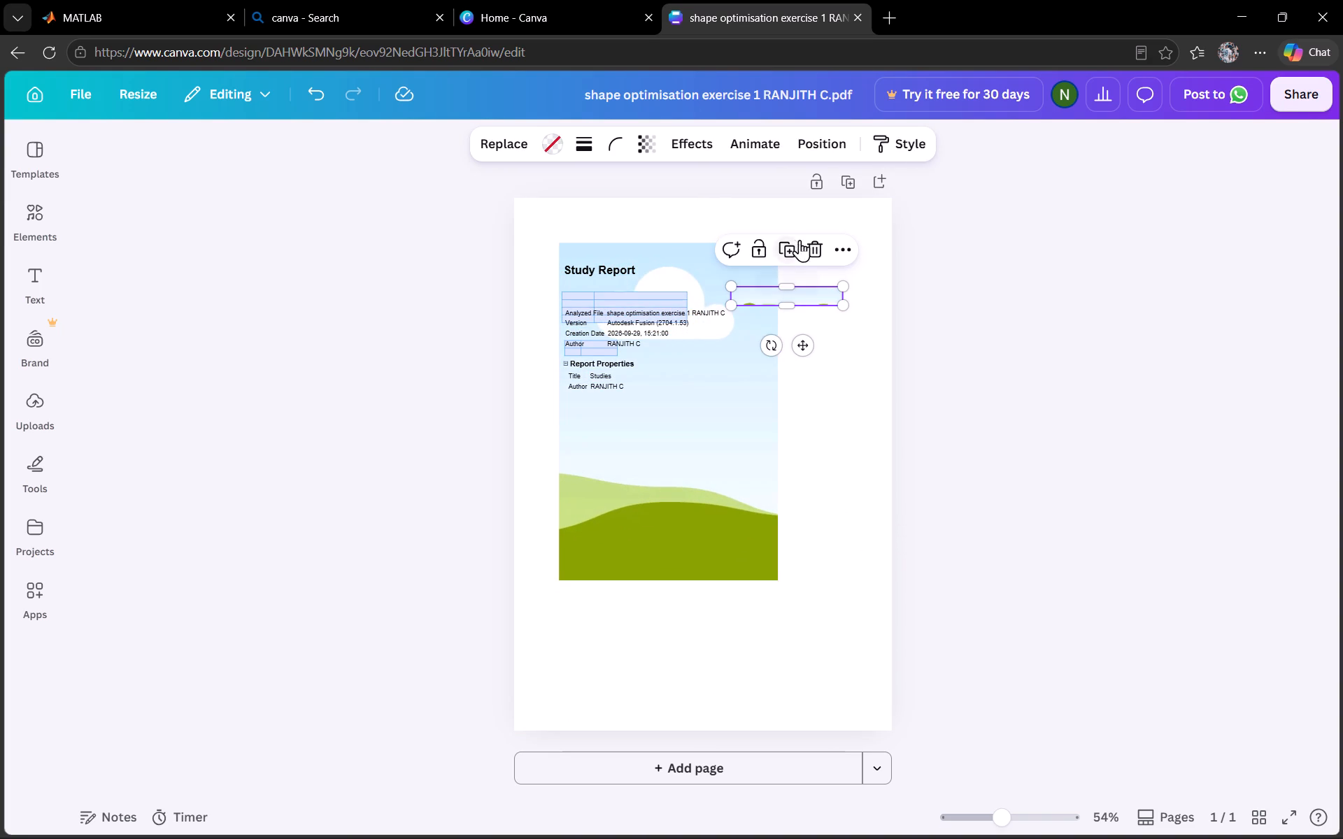
{"action": "left_click", "coordinate": [808, 248]}
Delete the large frame with the landscape placeholder behind the report text.
{"action": "left_click", "coordinate": [718, 395]}
{"action": "left_click", "coordinate": [697, 210]}
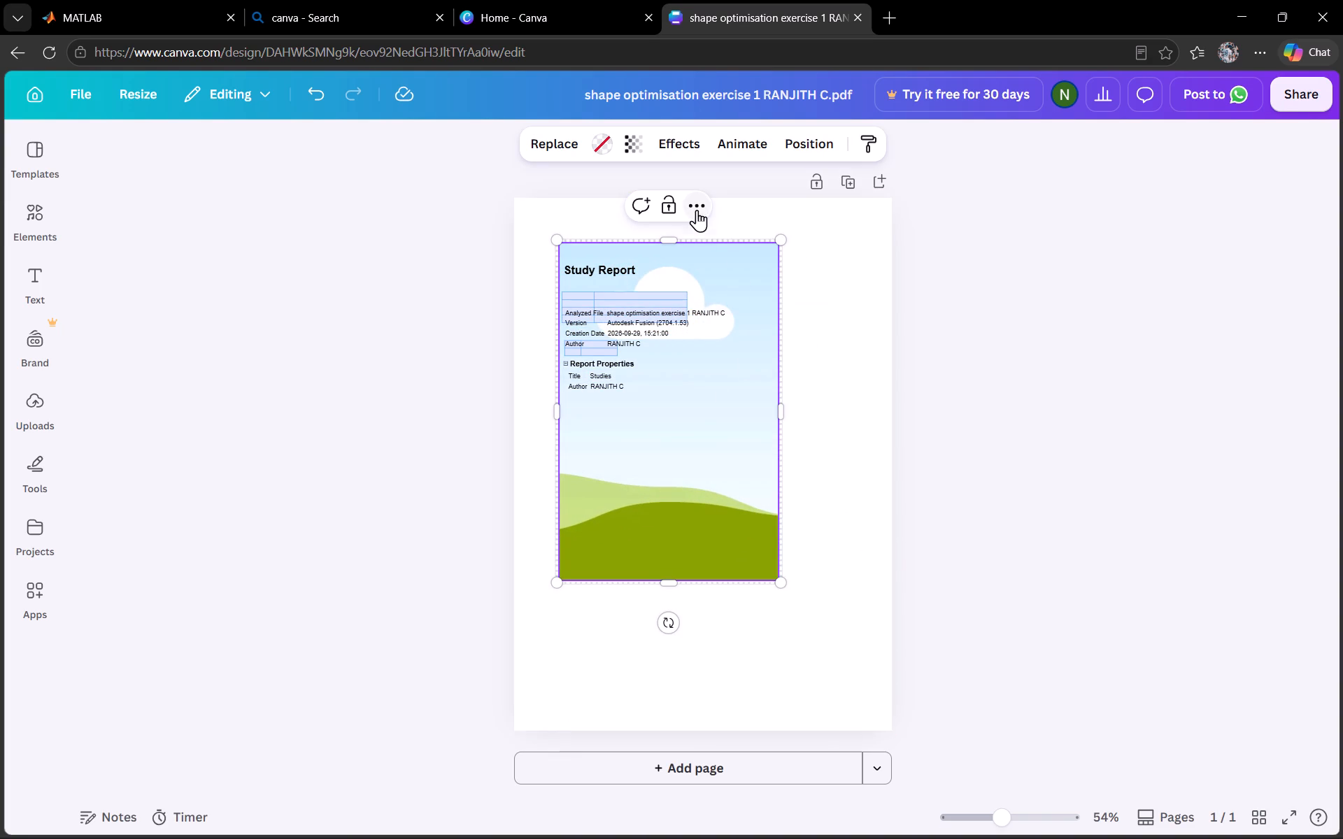
{"action": "left_click", "coordinate": [768, 364]}
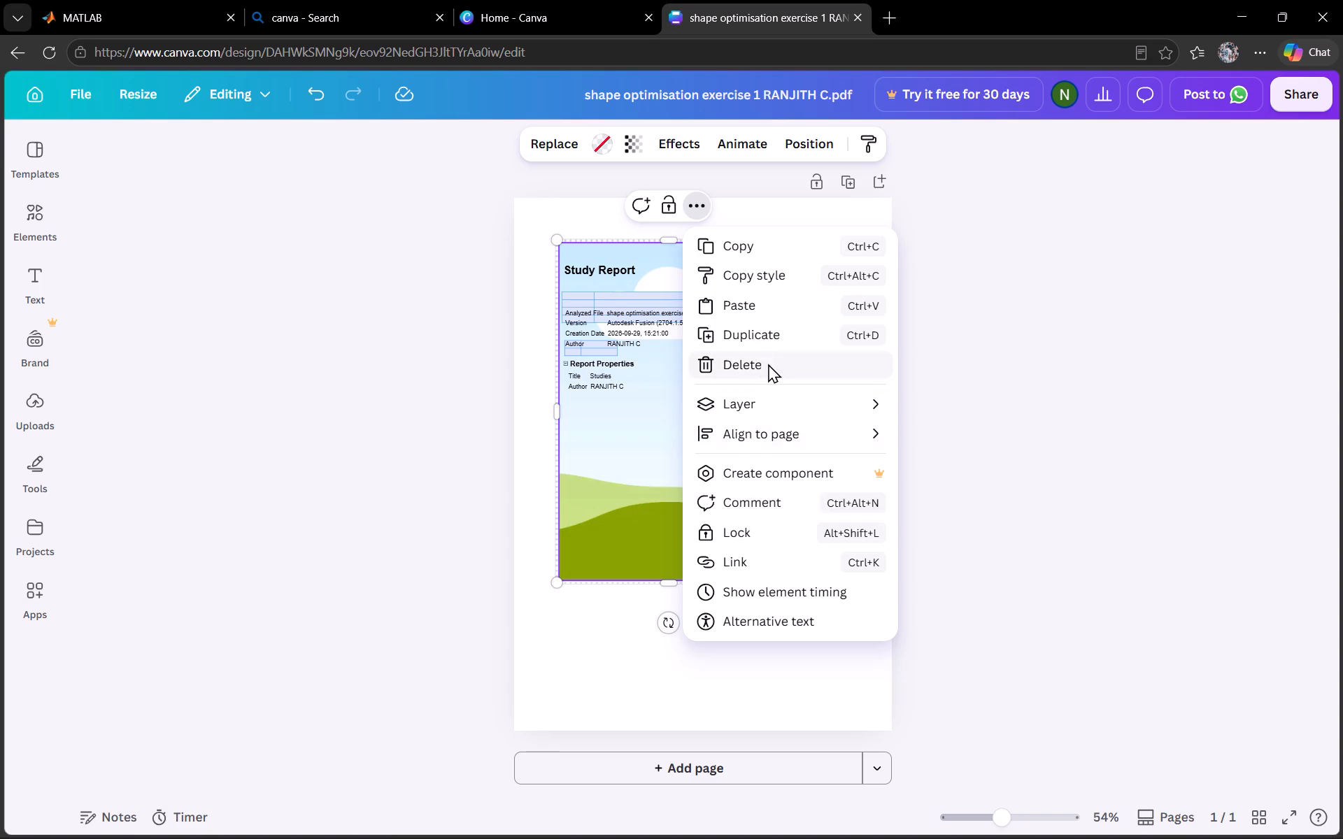
{"action": "left_click", "coordinate": [632, 338]}
{"action": "left_click", "coordinate": [664, 414]}
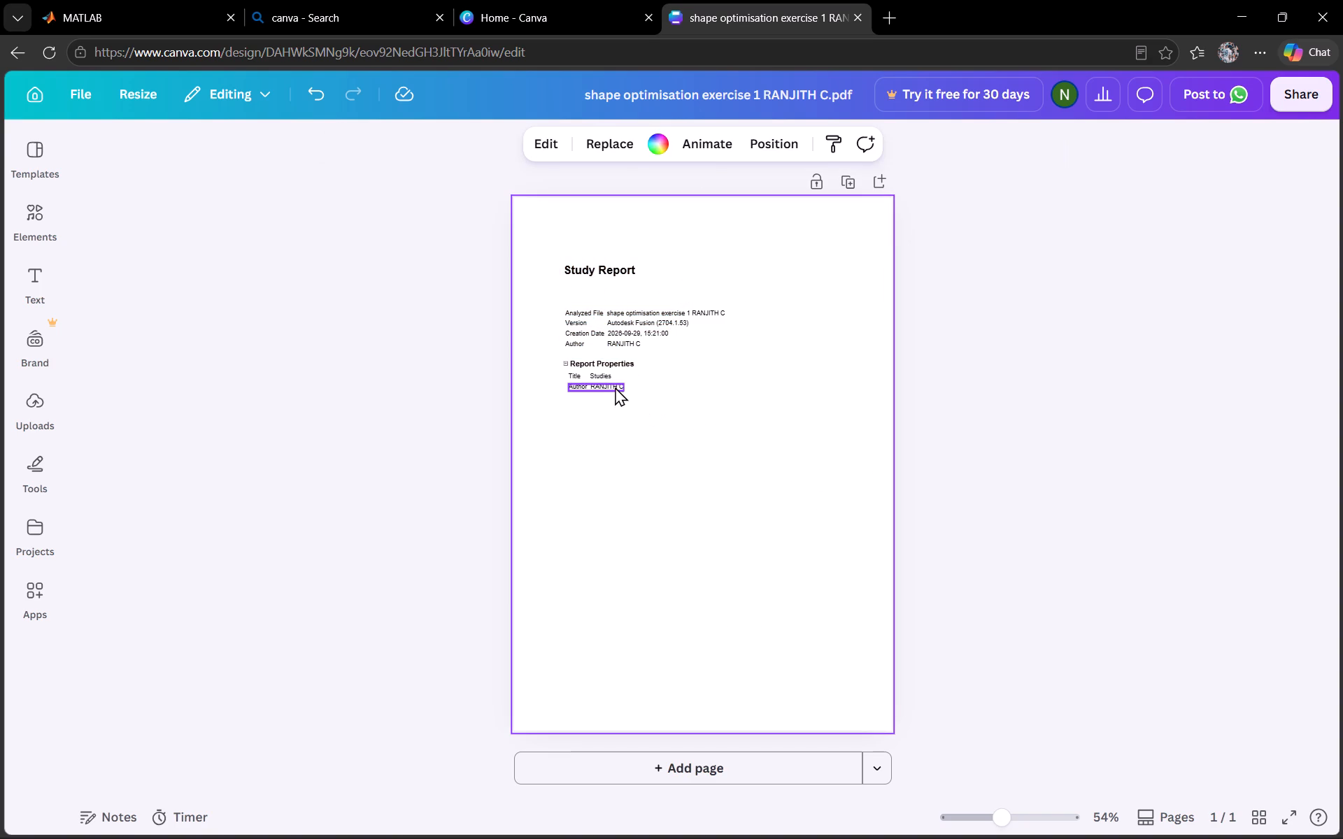
Delete all the remaining report text together, and delete the tiny box image beside Report Properties along with its frame.
{"action": "left_click_drag", "start_coordinate": [625, 401], "coordinate": [569, 254]}
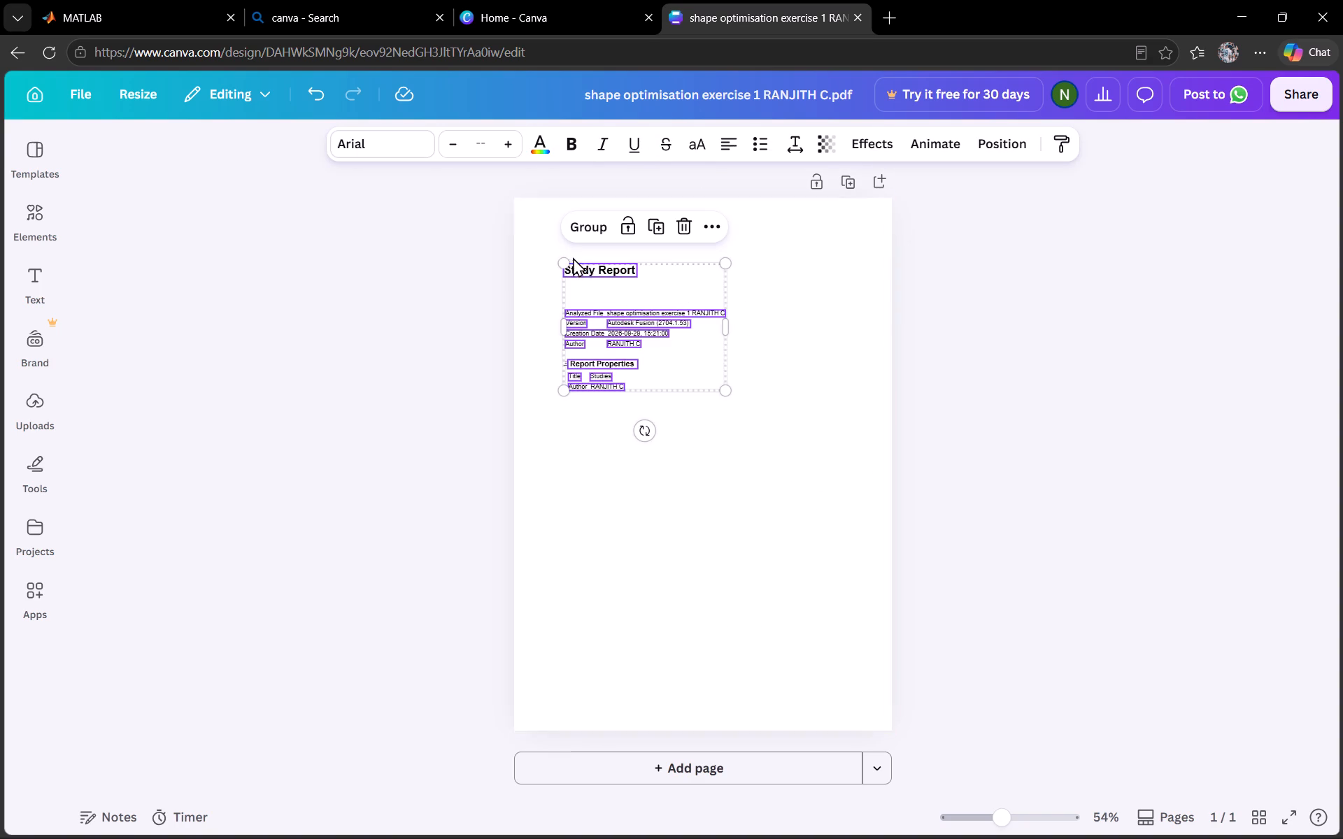
{"action": "left_click", "coordinate": [686, 226]}
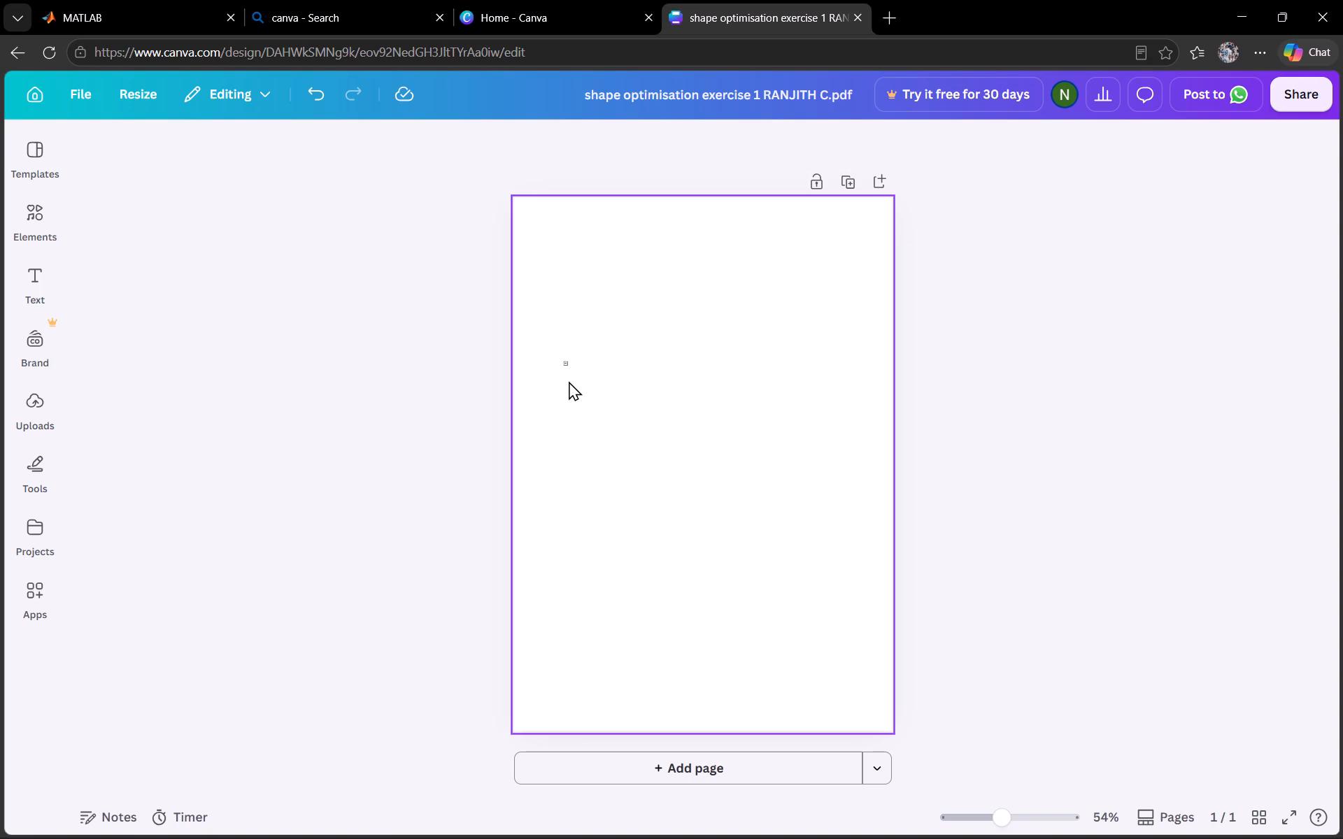
{"action": "left_click_drag", "start_coordinate": [569, 381], "coordinate": [559, 328]}
{"action": "left_click", "coordinate": [596, 318]}
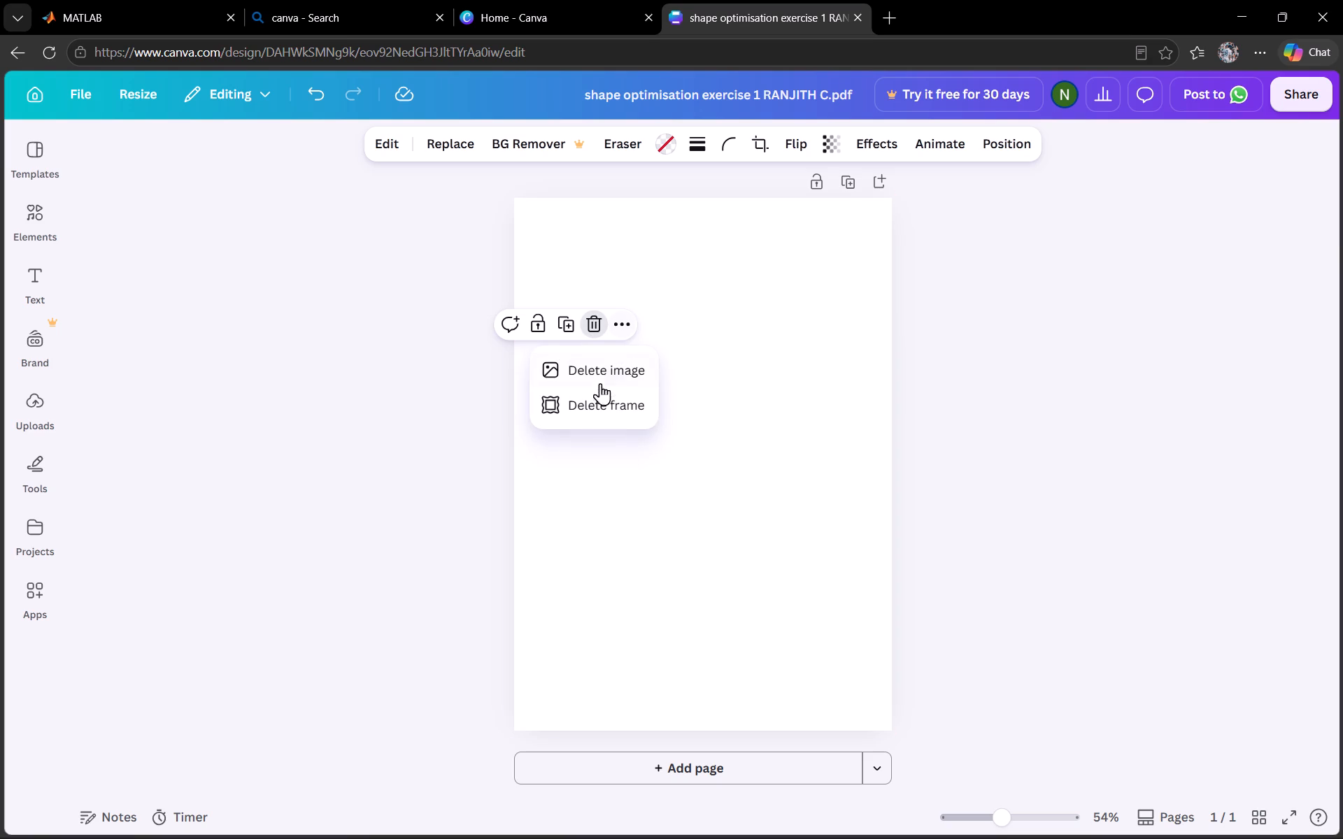
{"action": "left_click", "coordinate": [606, 382]}
{"action": "left_click", "coordinate": [597, 319]}
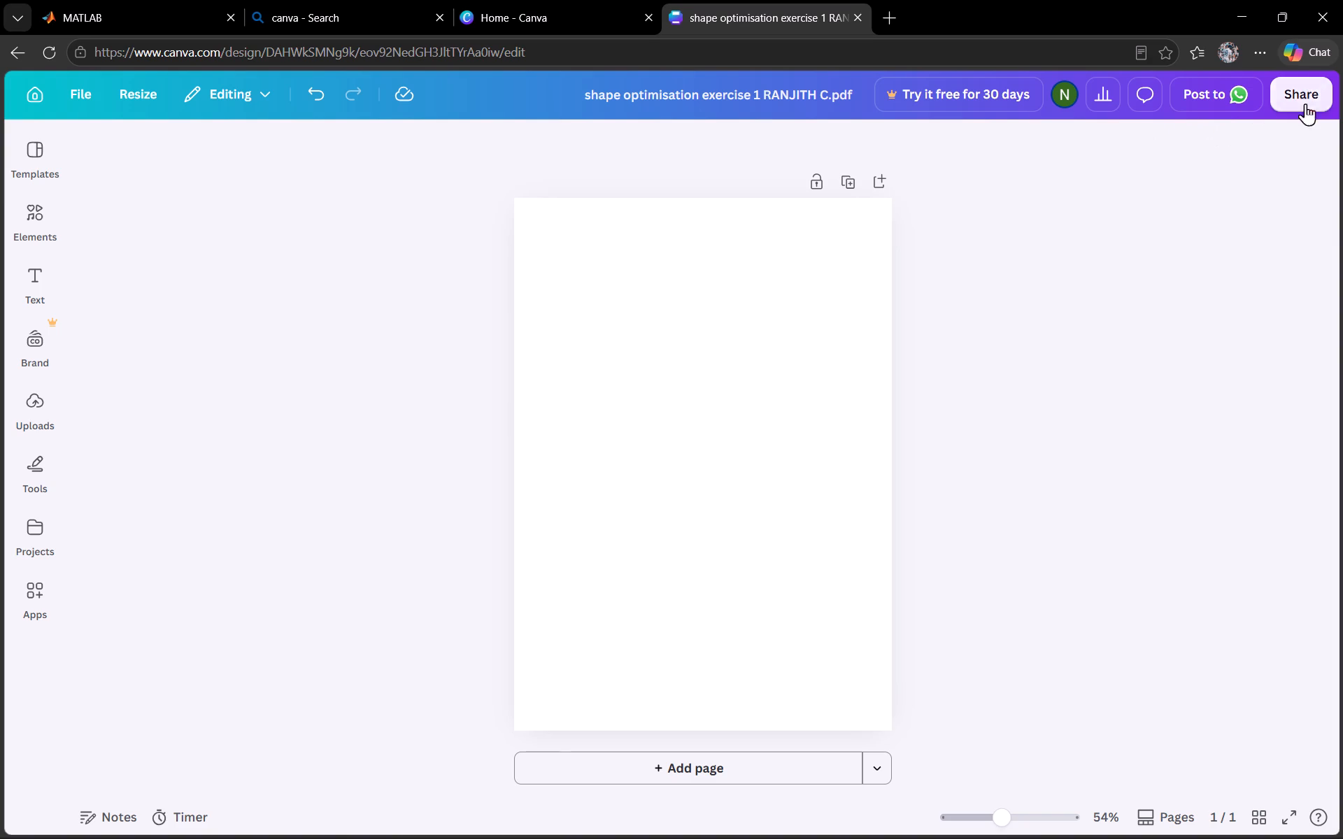
Look through the page editing tools and styles offered for the blank page.
{"action": "left_click", "coordinate": [701, 437]}
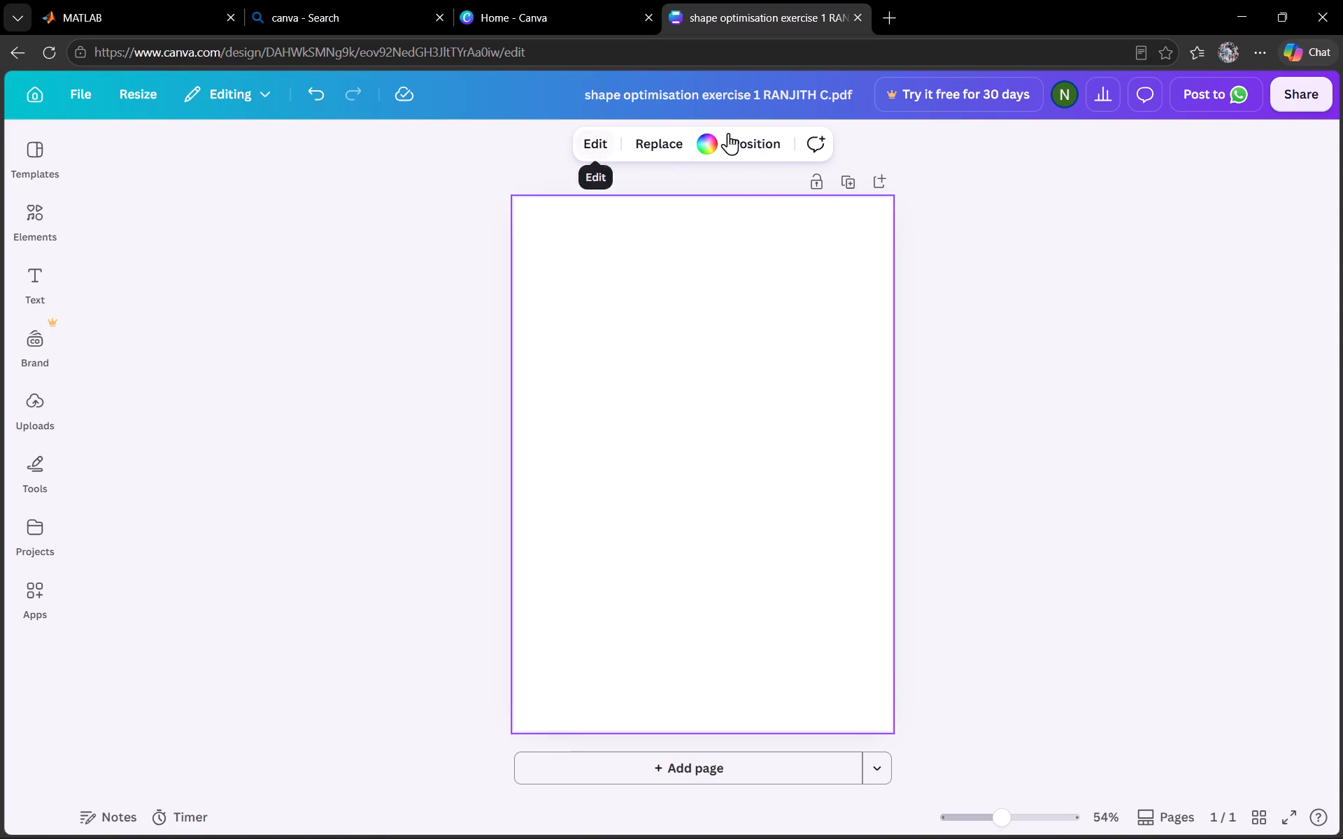
{"action": "left_click", "coordinate": [599, 141]}
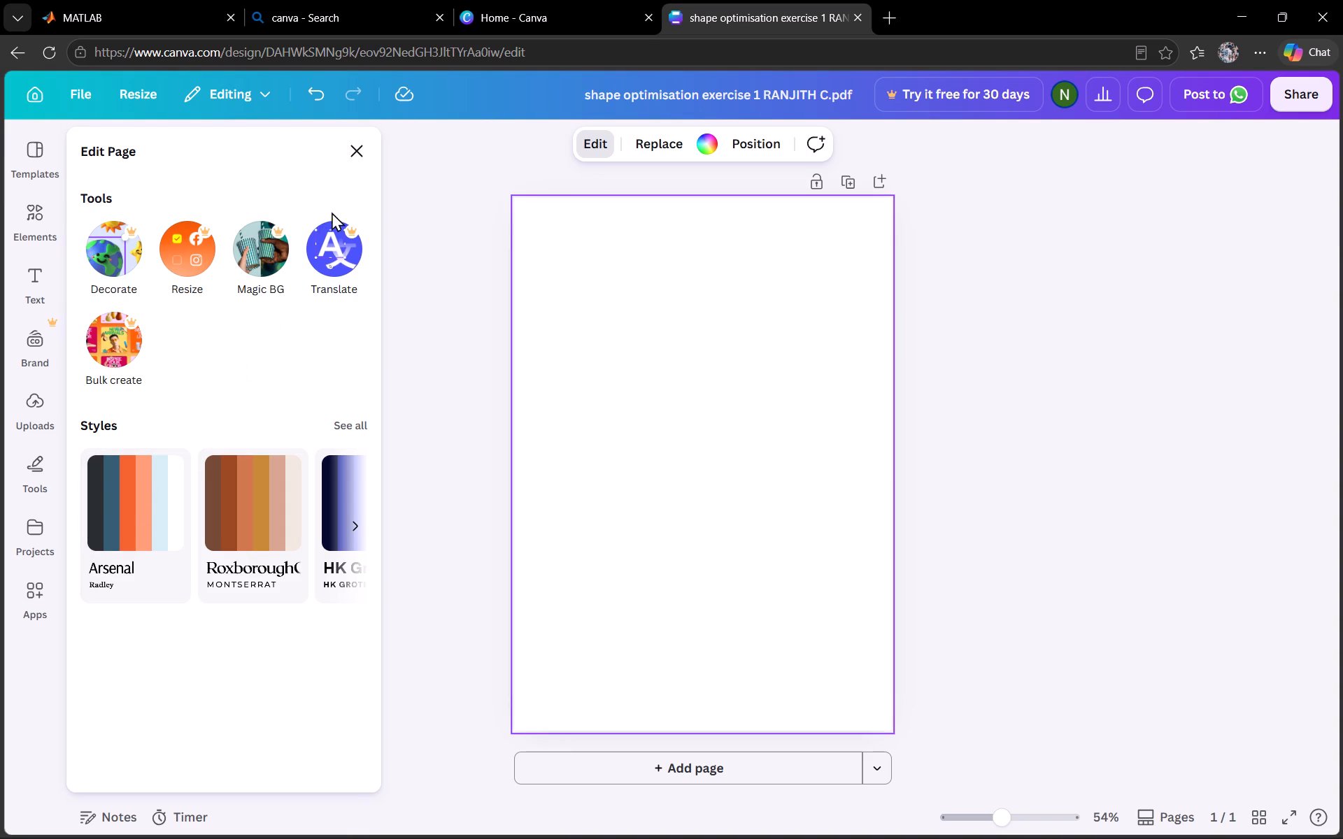
{"action": "scroll", "coordinate": [357, 217], "scroll_direction": "down", "scroll_amount": 3}
{"action": "scroll", "coordinate": [263, 354], "scroll_direction": "up", "scroll_amount": 2}
{"action": "left_click", "coordinate": [362, 145]}
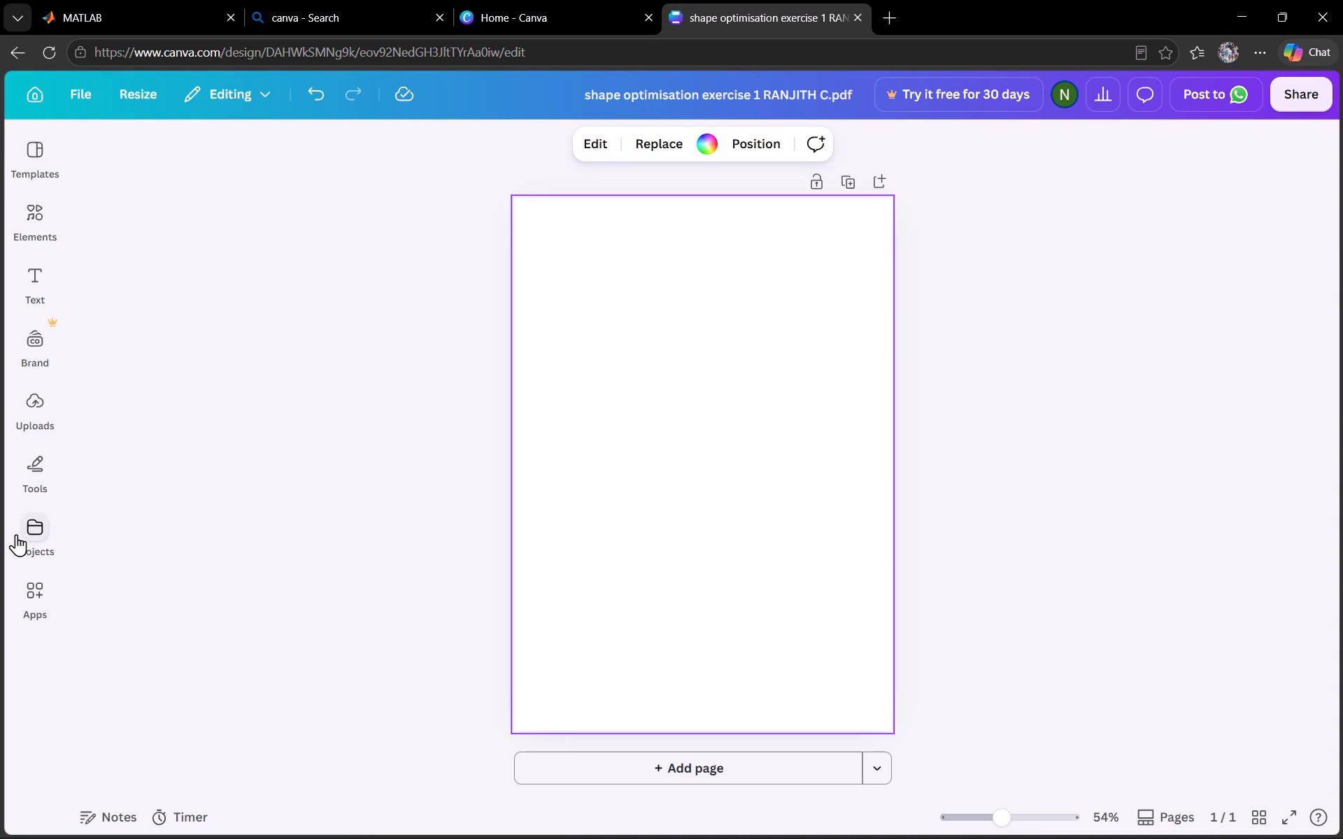
Upload every screenshot in the Pictures > Screenshots folder to the design's image uploads.
{"action": "left_click", "coordinate": [43, 478]}
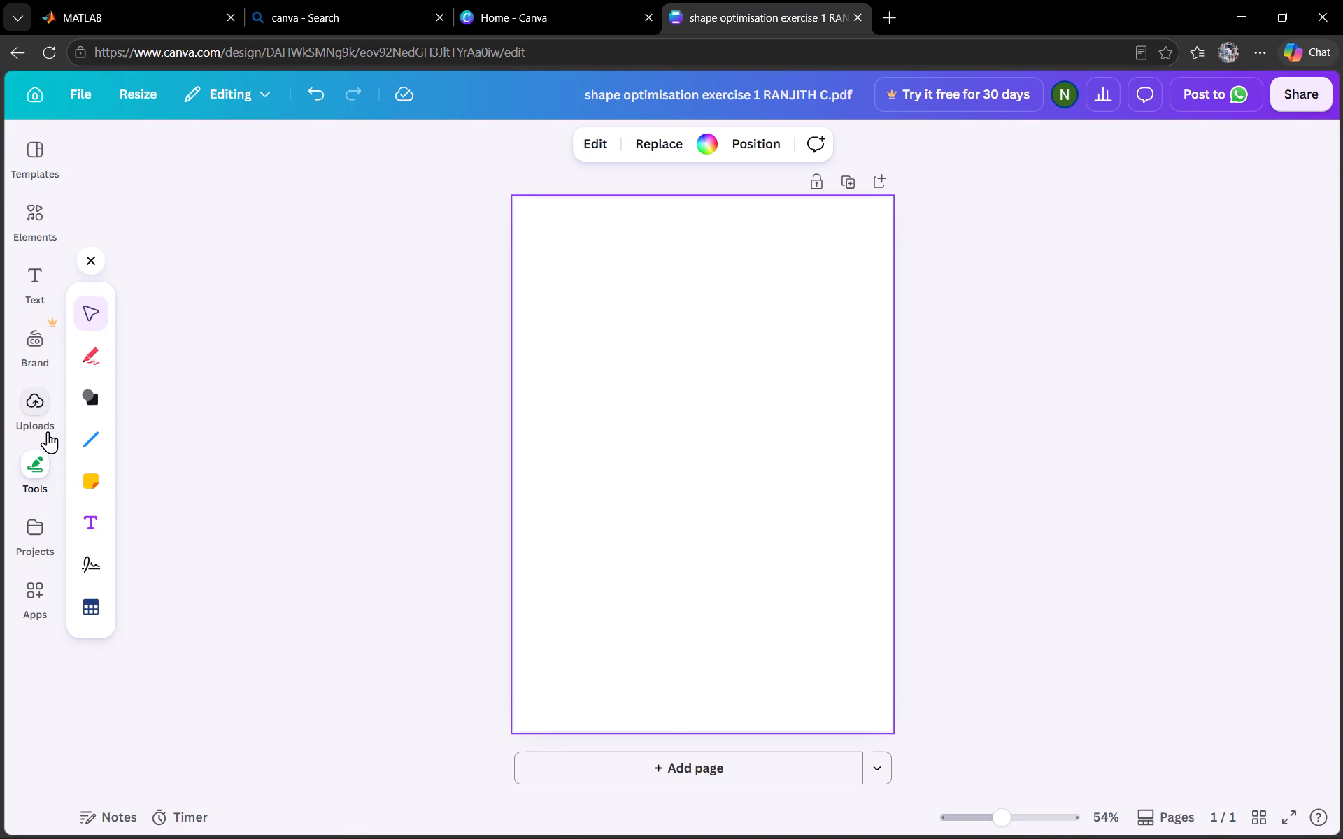
{"action": "left_click", "coordinate": [48, 429]}
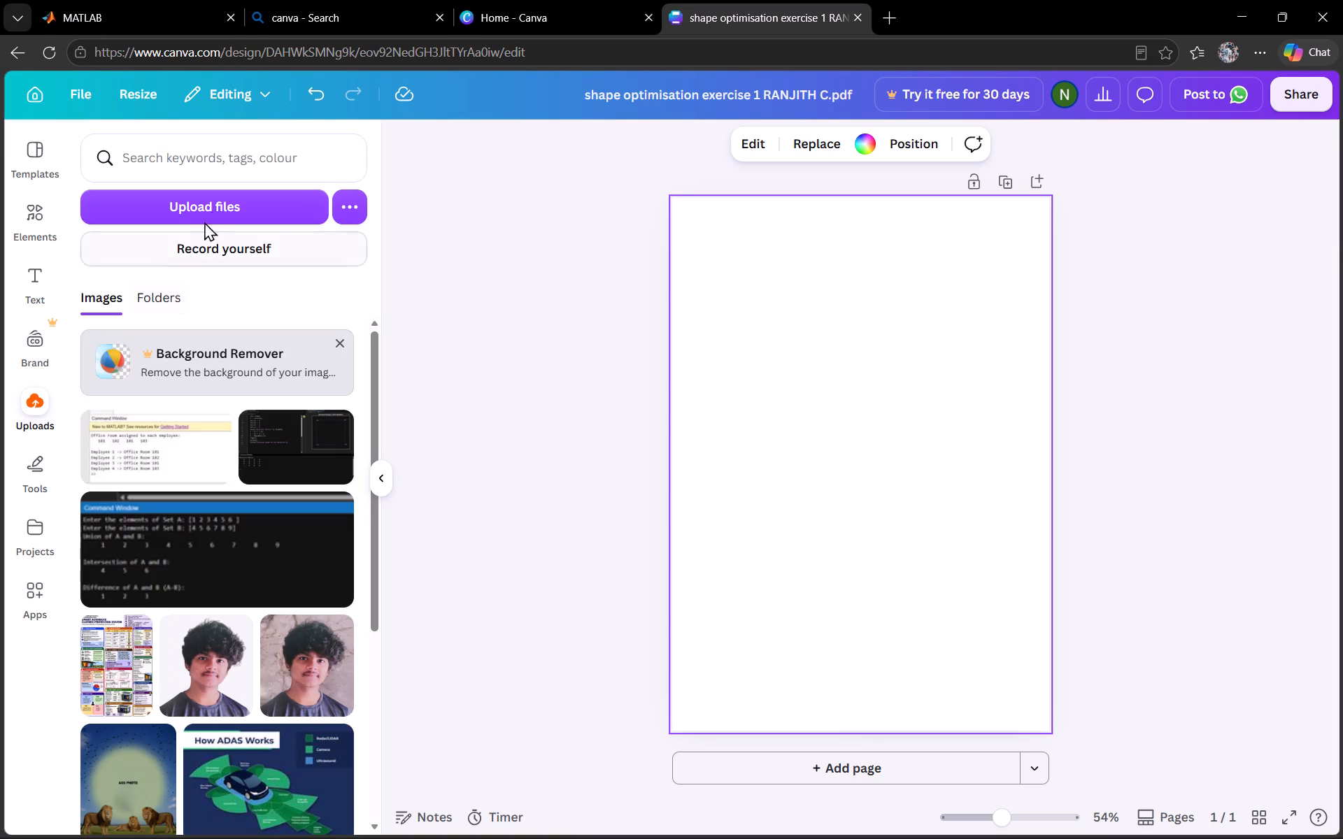
{"action": "scroll", "coordinate": [184, 513], "scroll_direction": "up", "scroll_amount": 1}
{"action": "scroll", "coordinate": [184, 513], "scroll_direction": "down", "scroll_amount": 4}
{"action": "scroll", "coordinate": [183, 505], "scroll_direction": "up", "scroll_amount": 6}
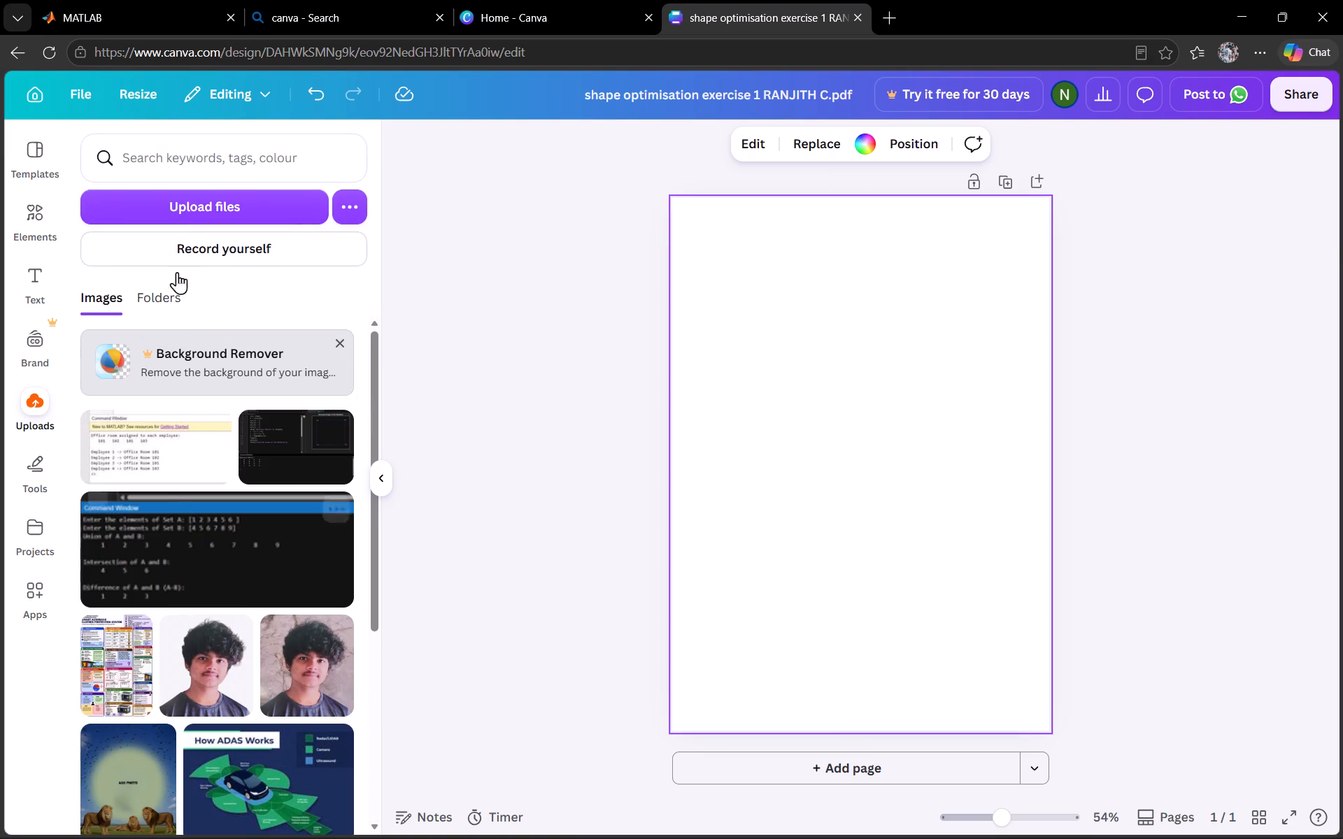
{"action": "left_click", "coordinate": [200, 212]}
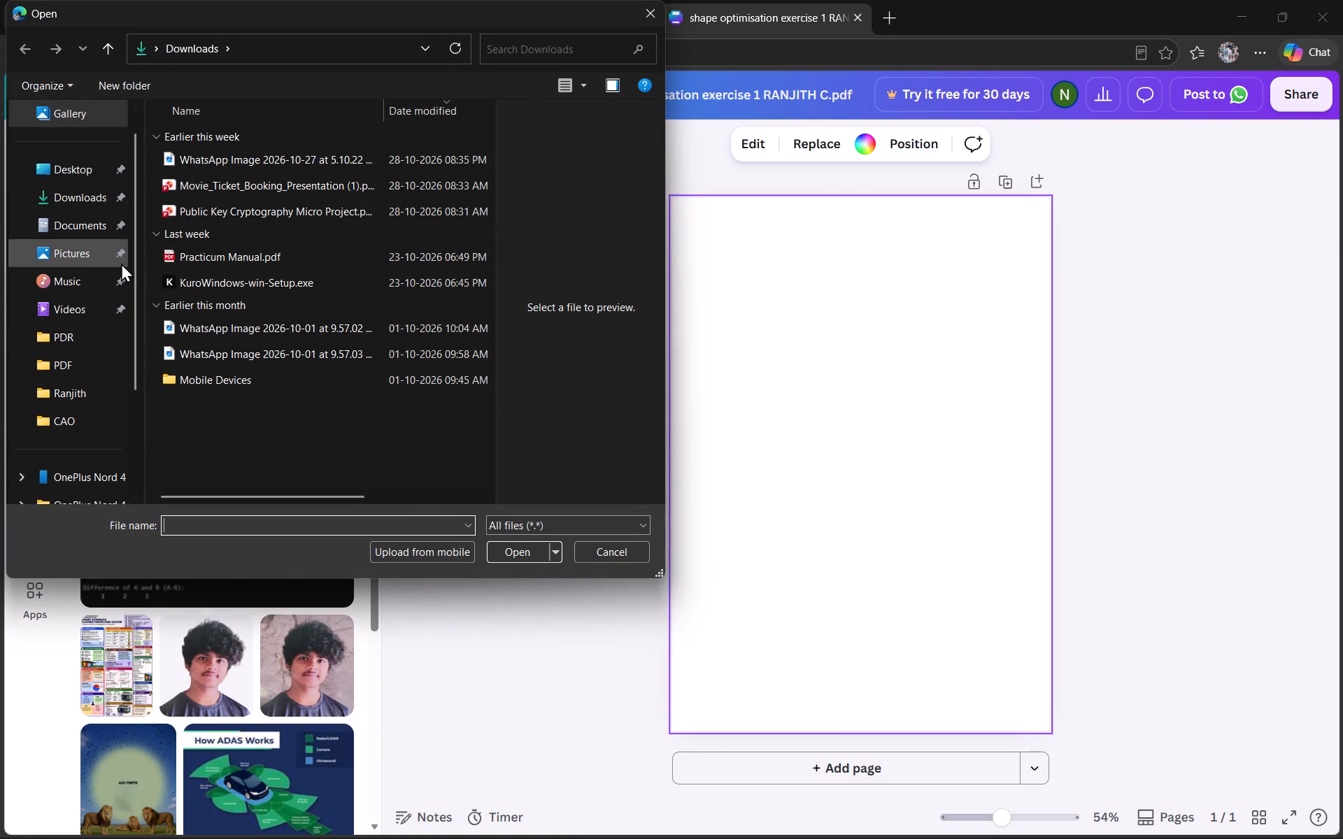
{"action": "left_click", "coordinate": [80, 254]}
{"action": "double_click", "coordinate": [276, 178]}
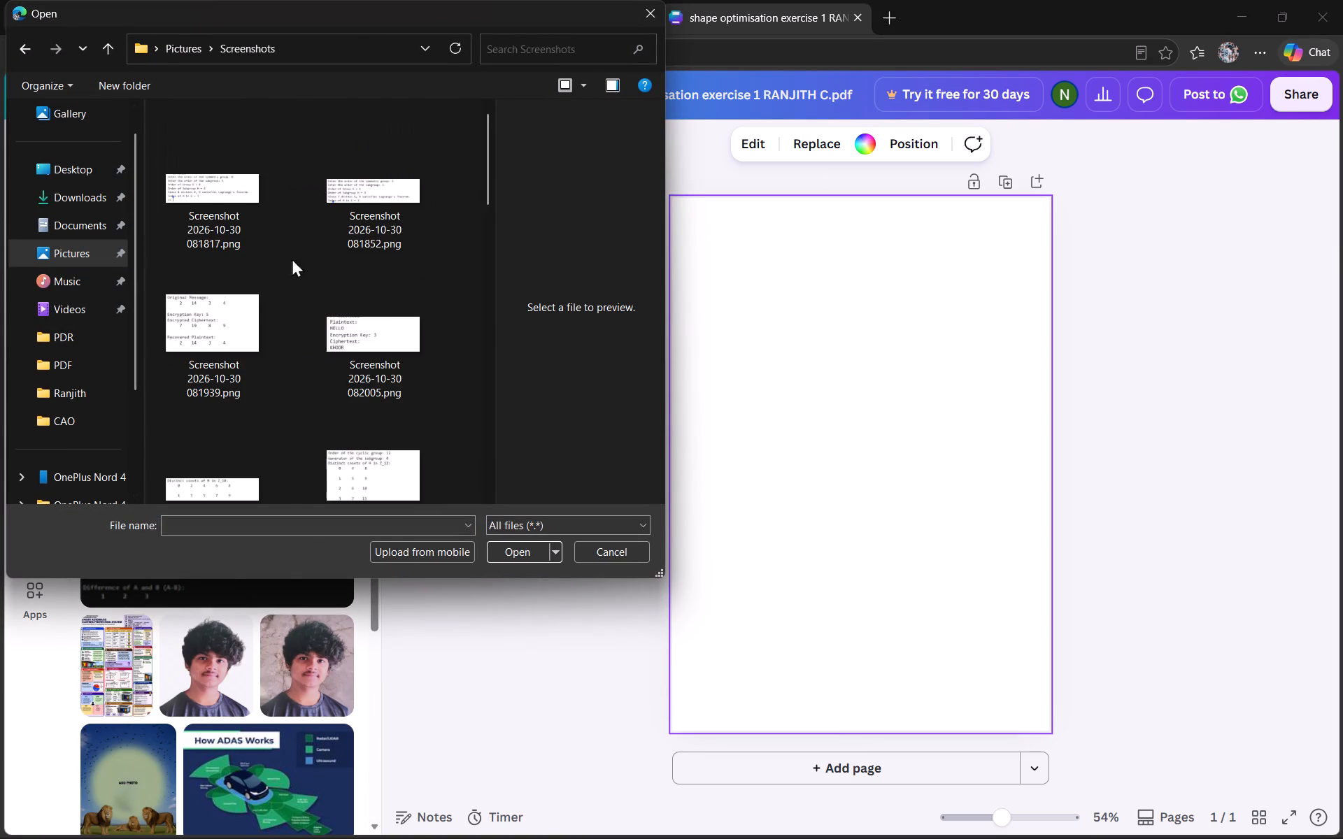
{"action": "scroll", "coordinate": [300, 287], "scroll_direction": "down", "scroll_amount": 1}
{"action": "scroll", "coordinate": [300, 308], "scroll_direction": "up", "scroll_amount": 3}
{"action": "scroll", "coordinate": [299, 308], "scroll_direction": "down", "scroll_amount": 4}
{"action": "scroll", "coordinate": [299, 308], "scroll_direction": "up", "scroll_amount": 1}
{"action": "scroll", "coordinate": [299, 308], "scroll_direction": "down", "scroll_amount": 2}
{"action": "scroll", "coordinate": [298, 309], "scroll_direction": "up", "scroll_amount": 1}
{"action": "scroll", "coordinate": [298, 309], "scroll_direction": "down", "scroll_amount": 3}
{"action": "scroll", "coordinate": [298, 309], "scroll_direction": "up", "scroll_amount": 1}
{"action": "scroll", "coordinate": [298, 309], "scroll_direction": "down", "scroll_amount": 9}
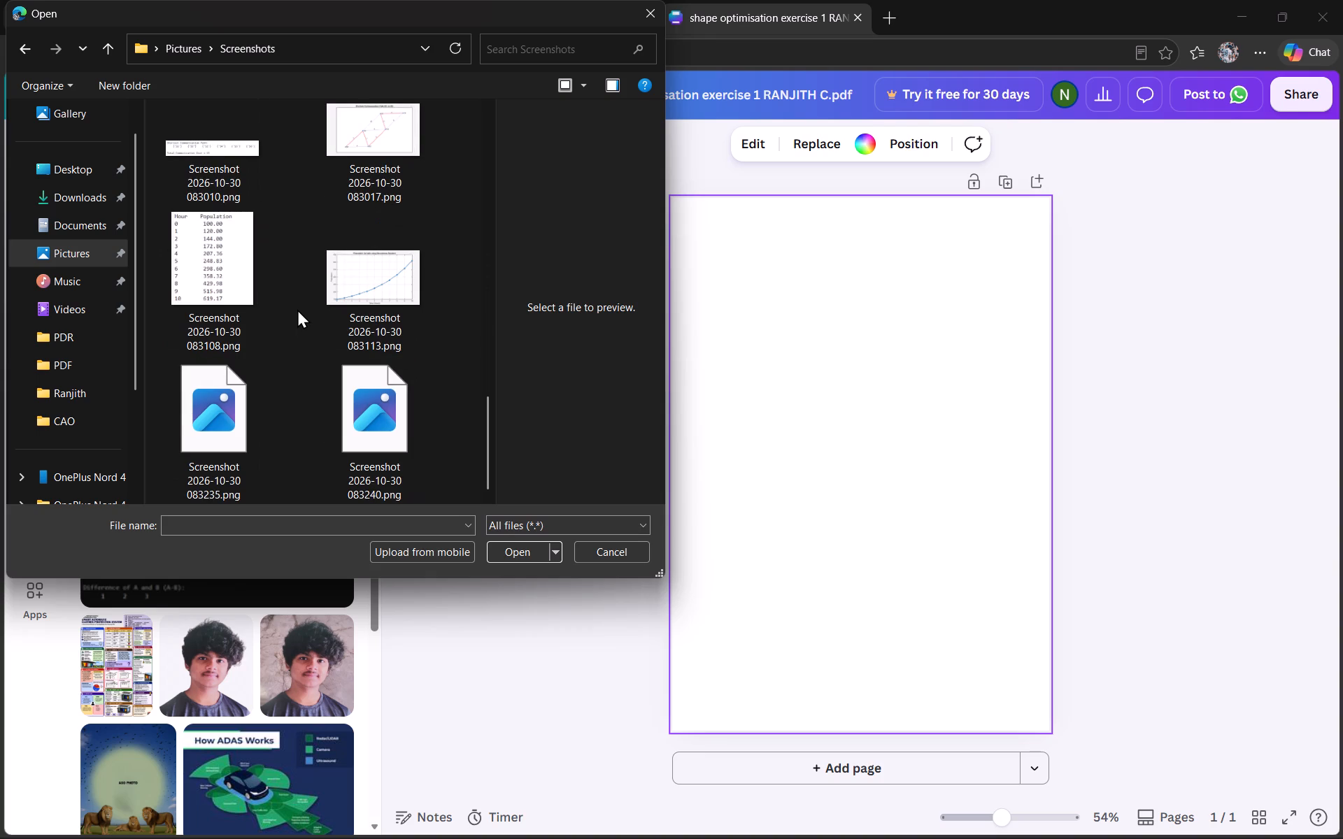
{"action": "key", "text": "ctrl+a"}
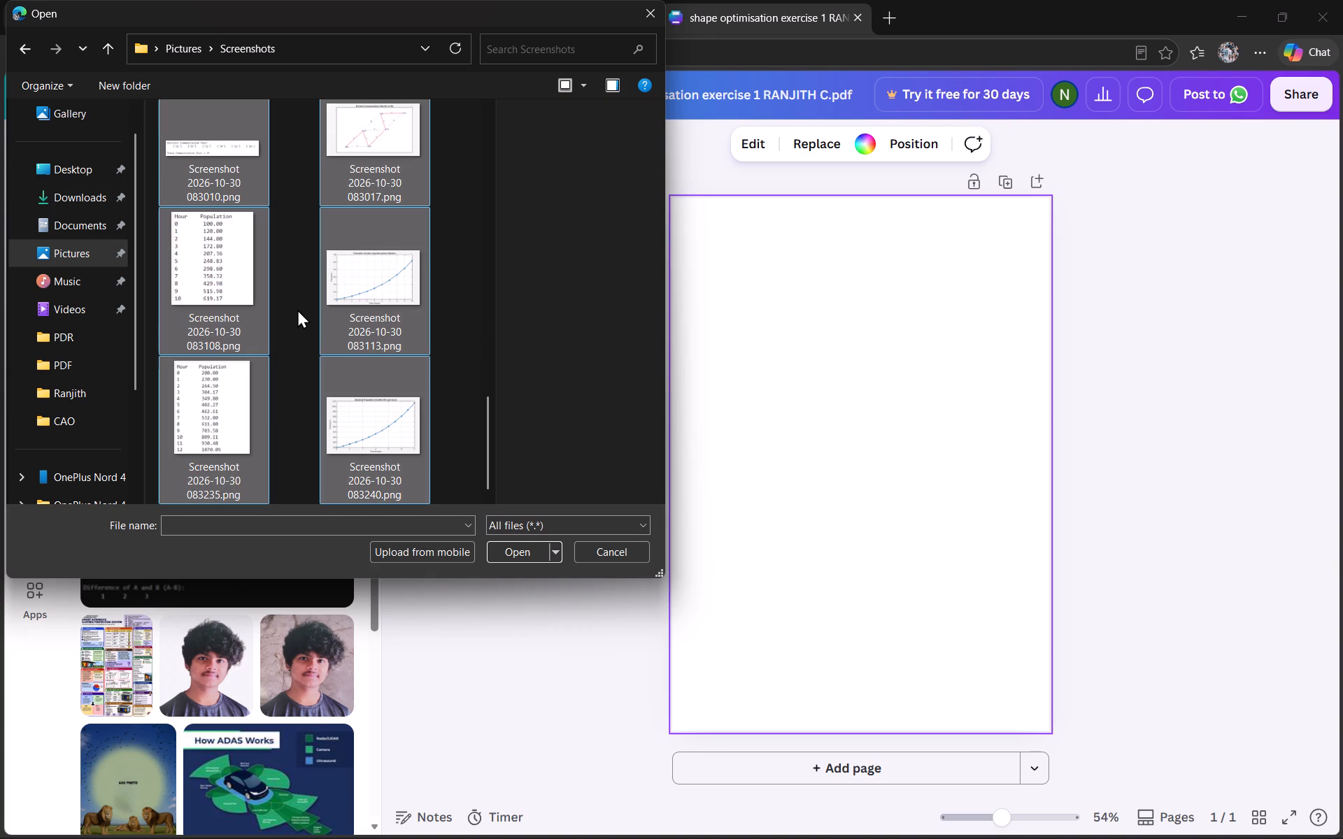
{"action": "left_click", "coordinate": [525, 552]}
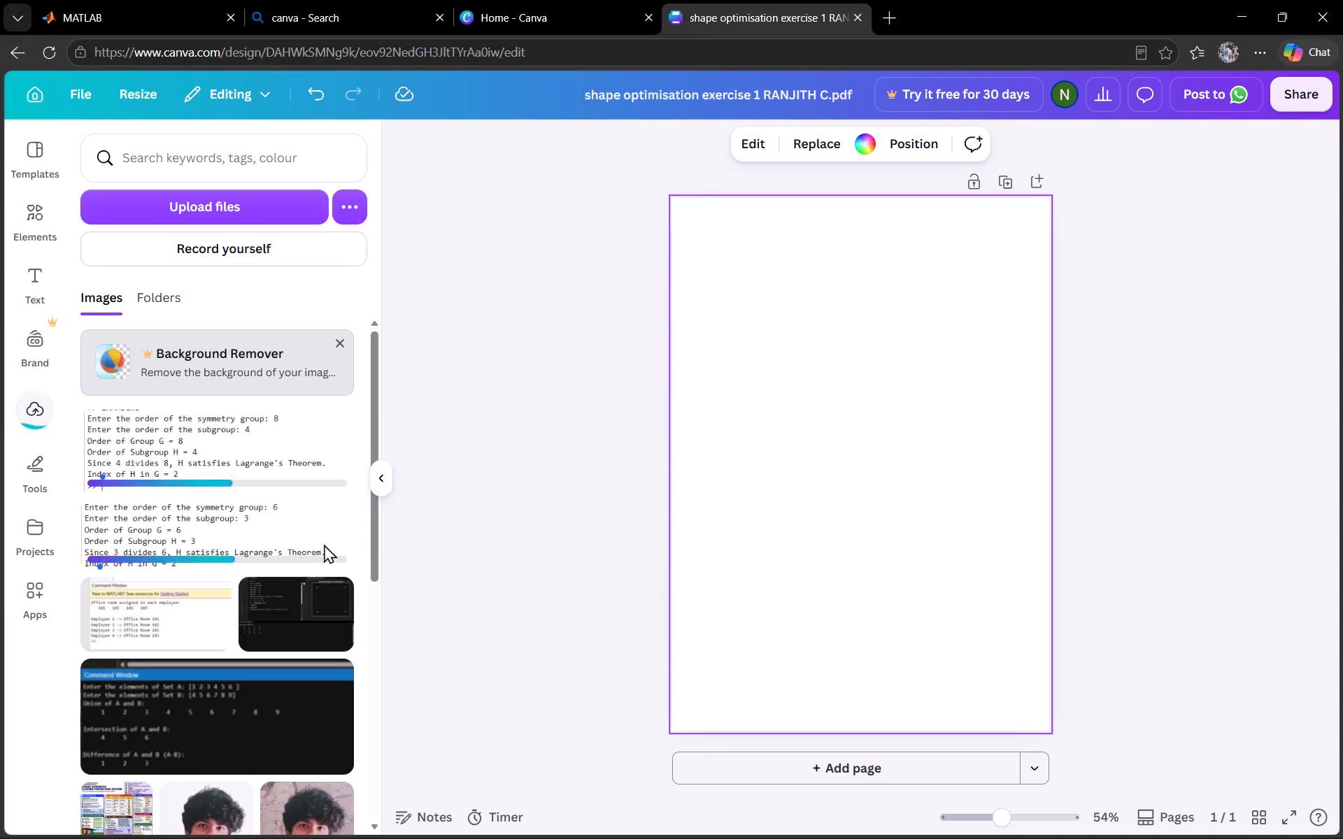
Place the Bacterial Population Growth graph in the page's upper-left corner, shrunk to about half the page width.
{"action": "scroll", "coordinate": [324, 543], "scroll_direction": "down", "scroll_amount": 1}
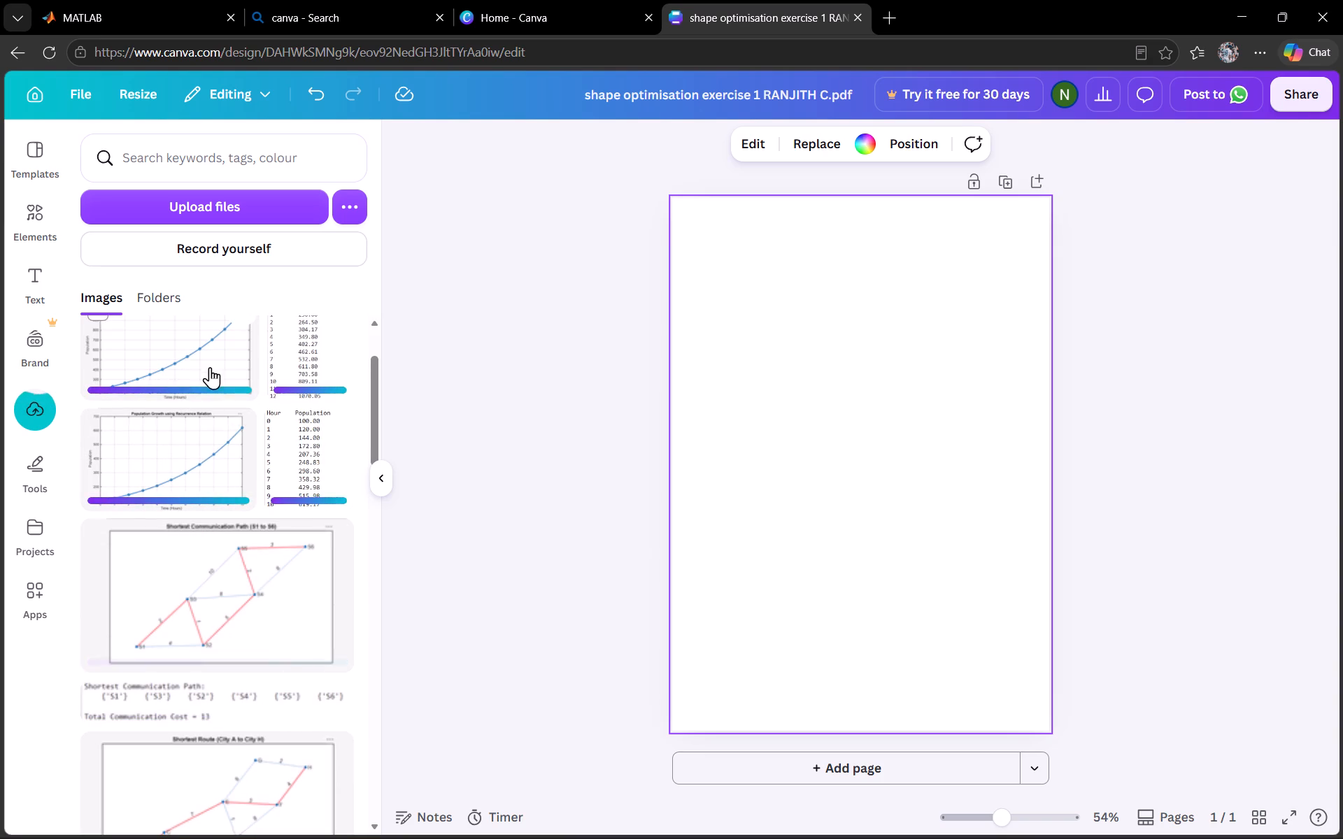
{"action": "left_click", "coordinate": [186, 350]}
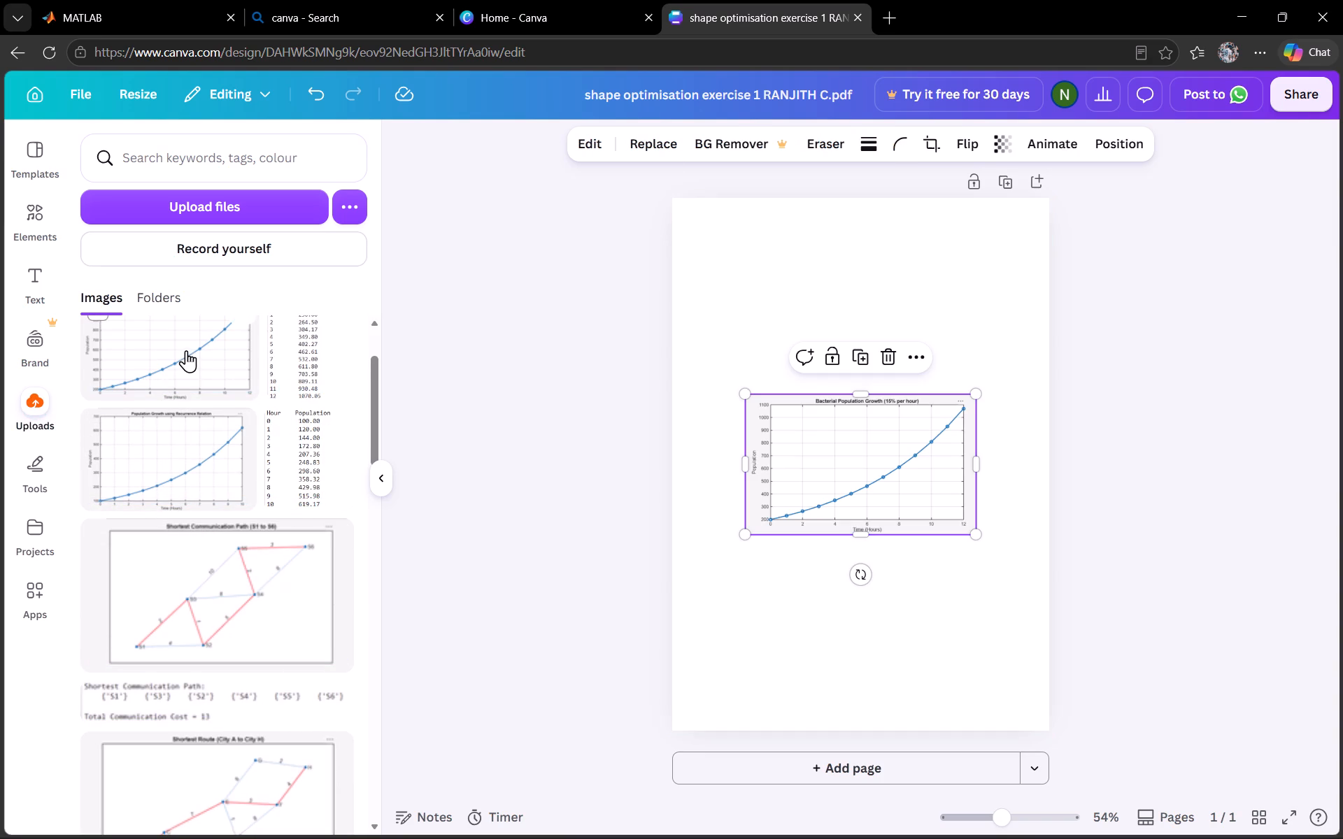
{"action": "left_click_drag", "start_coordinate": [794, 441], "coordinate": [758, 291]}
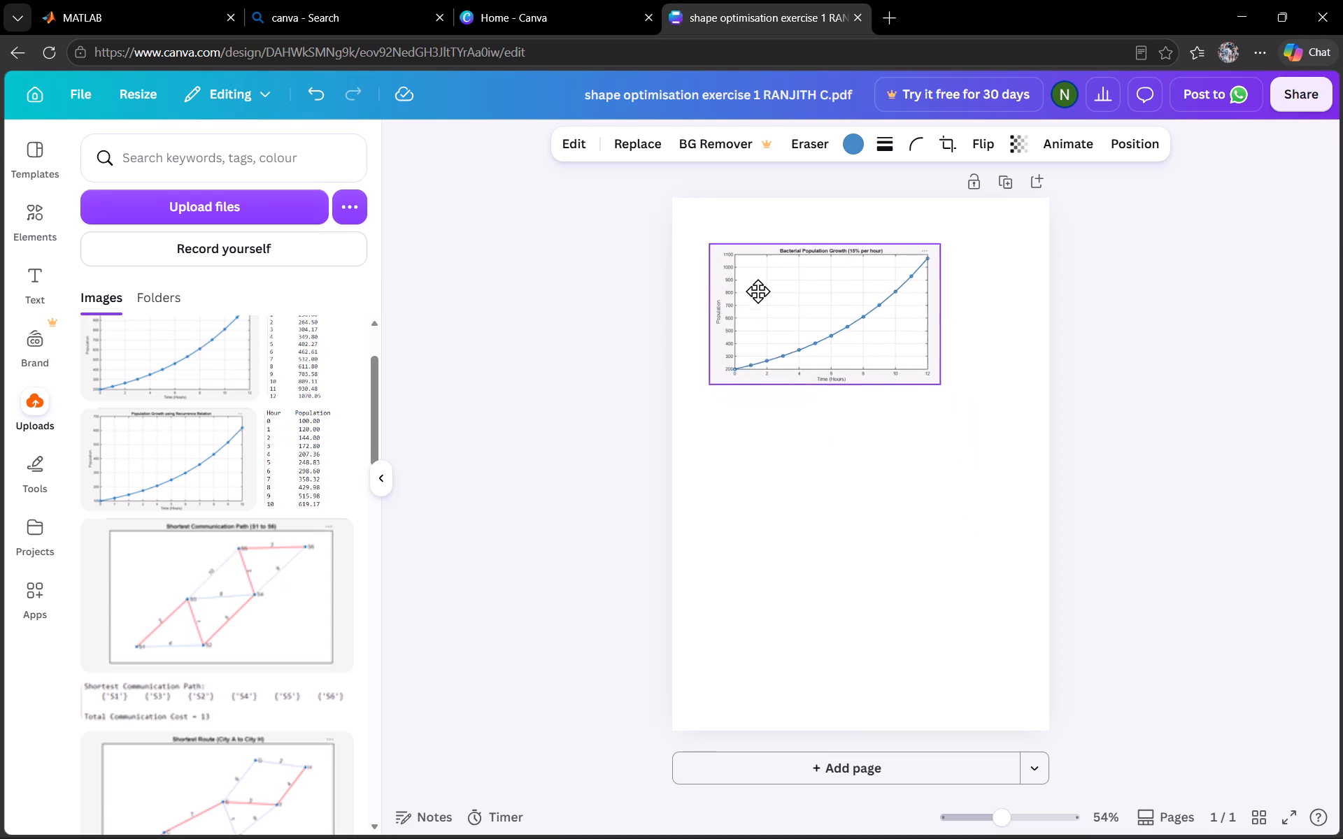
{"action": "left_click_drag", "start_coordinate": [758, 291], "coordinate": [729, 251]}
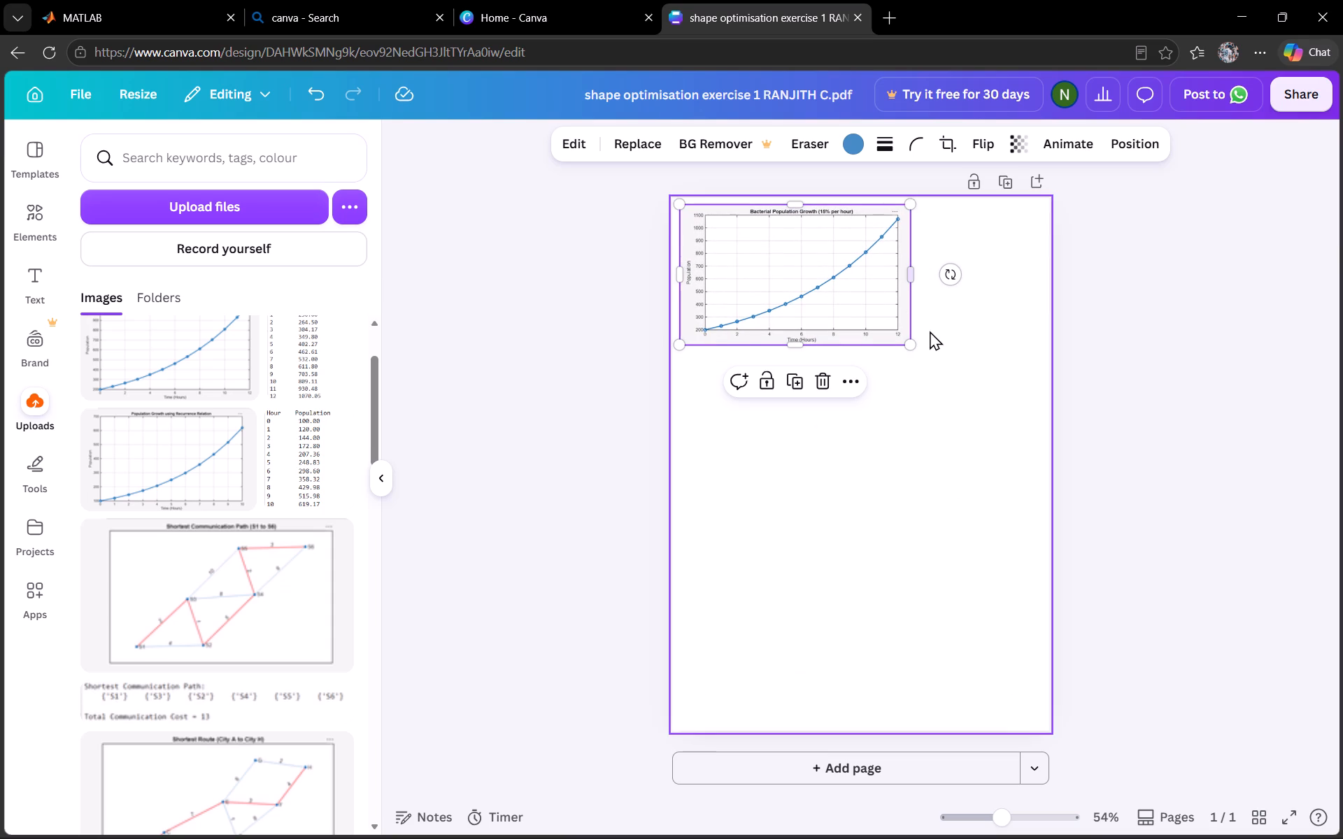
{"action": "left_click_drag", "start_coordinate": [913, 344], "coordinate": [868, 315]}
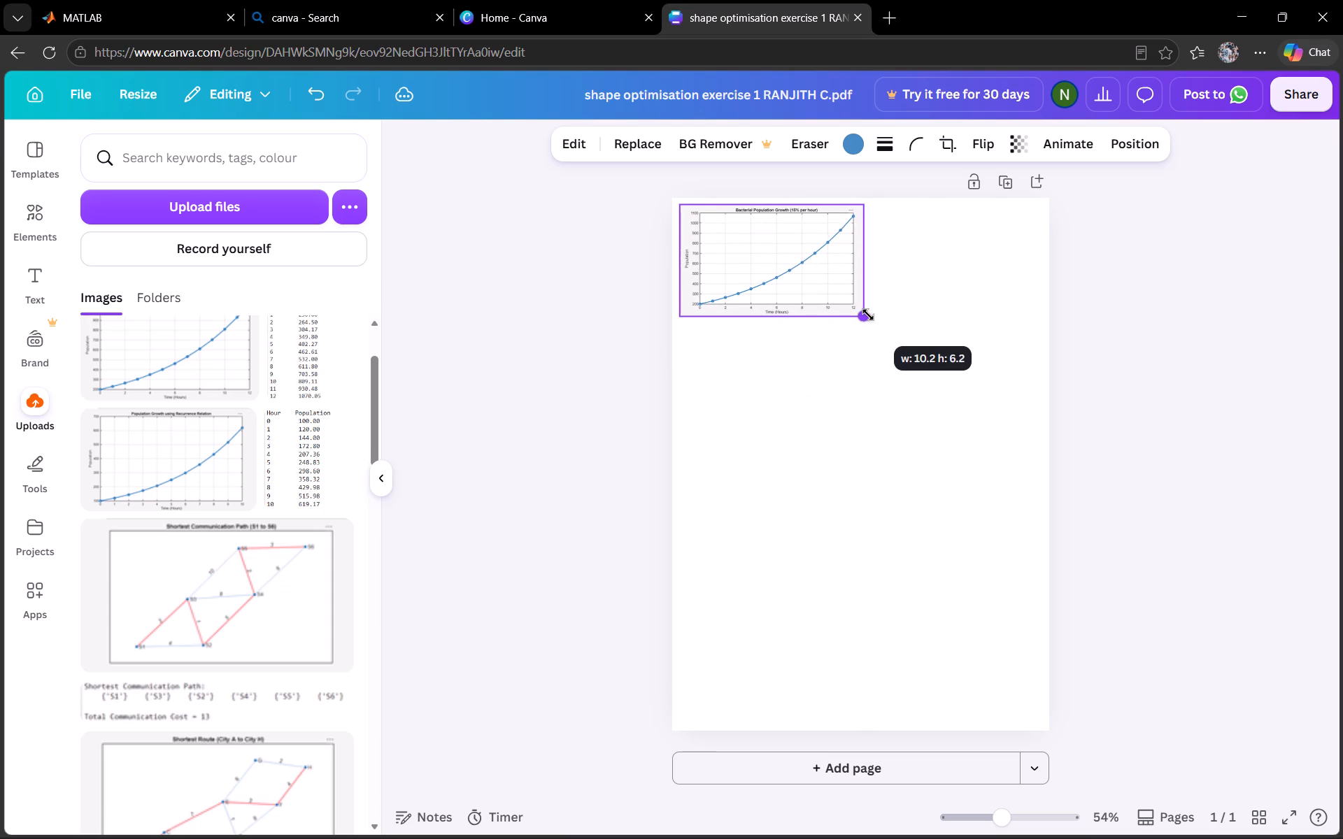
{"action": "left_click_drag", "start_coordinate": [868, 315], "coordinate": [911, 327]}
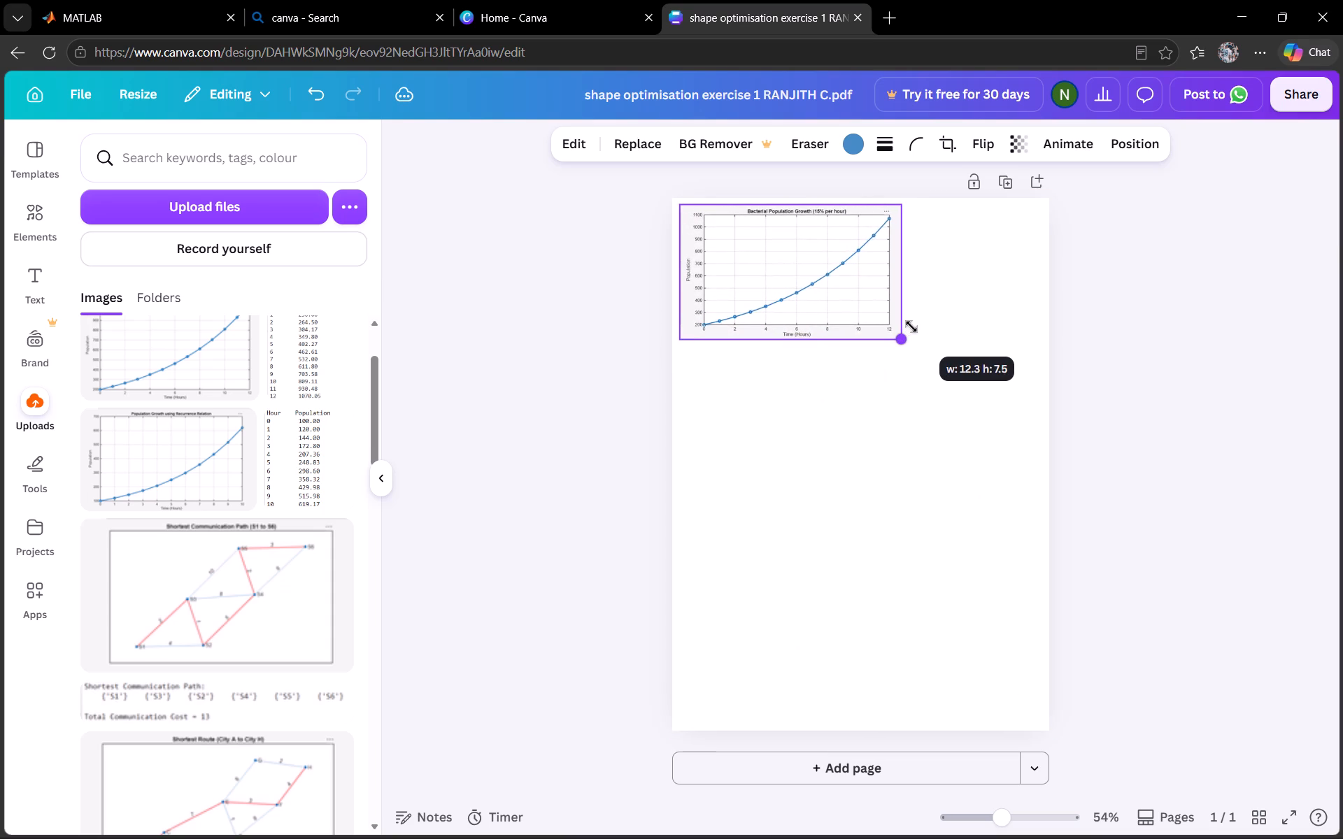
{"action": "left_click_drag", "start_coordinate": [911, 327], "coordinate": [873, 304]}
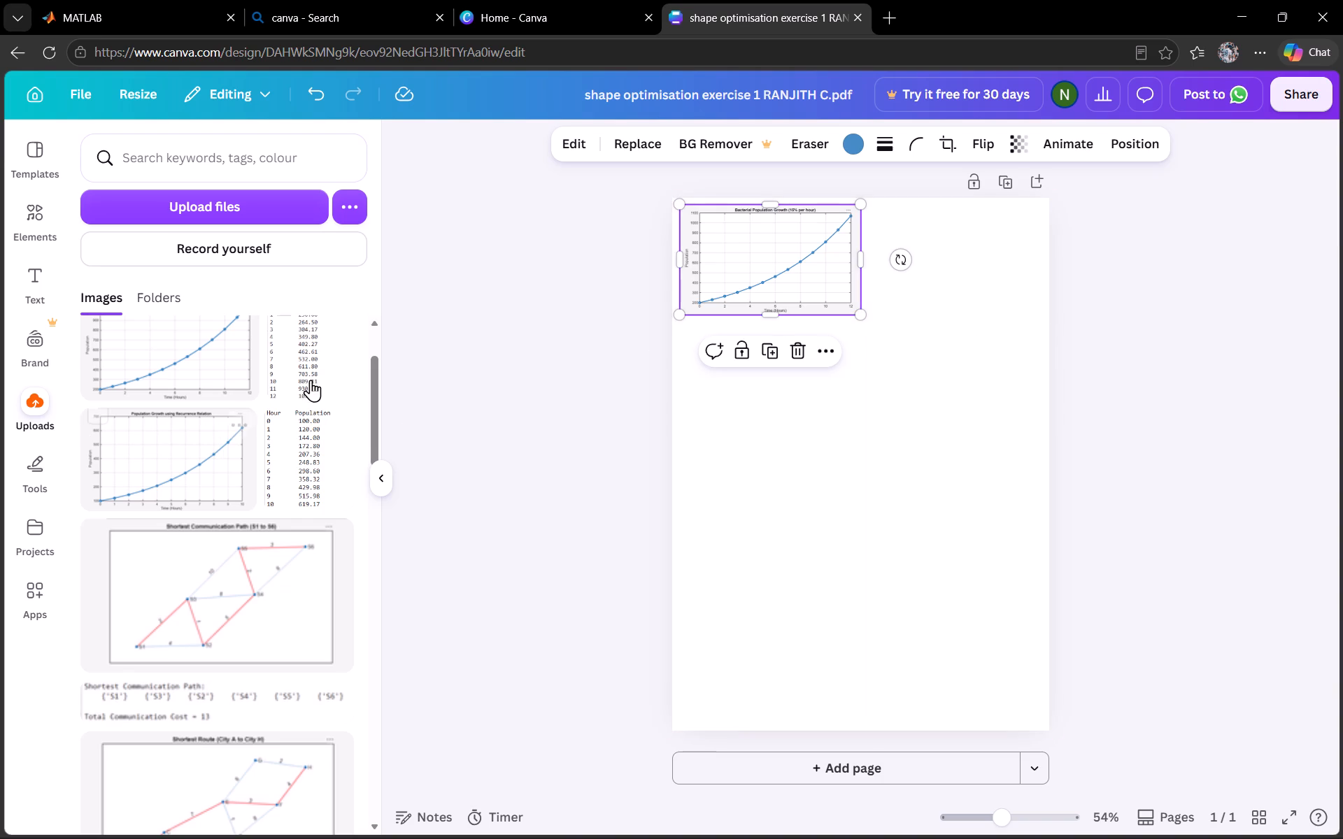
Add the hour 0–12 population table directly beside the Bacterial Population Growth graph, shrunk to match the graph's height.
{"action": "left_click", "coordinate": [313, 372]}
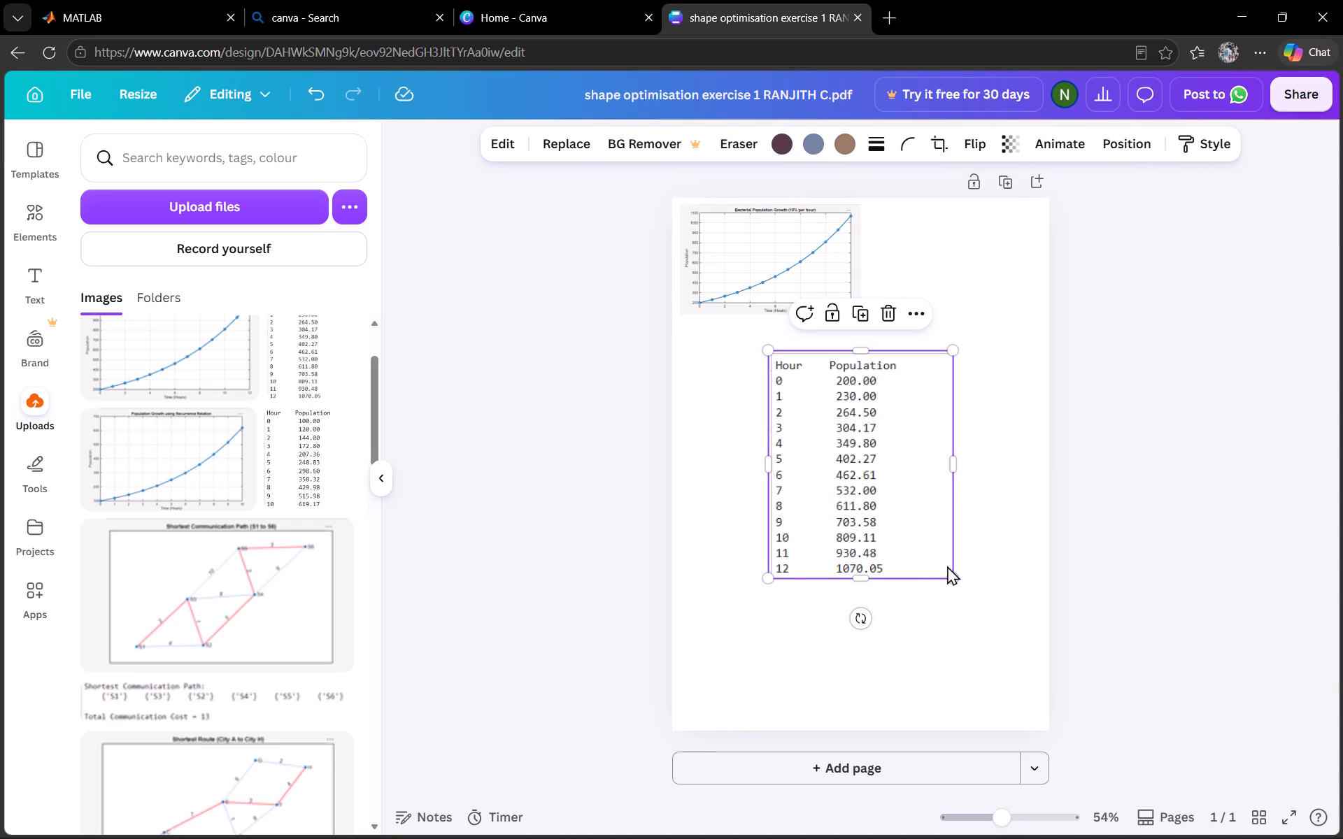
{"action": "left_click_drag", "start_coordinate": [953, 575], "coordinate": [871, 454]}
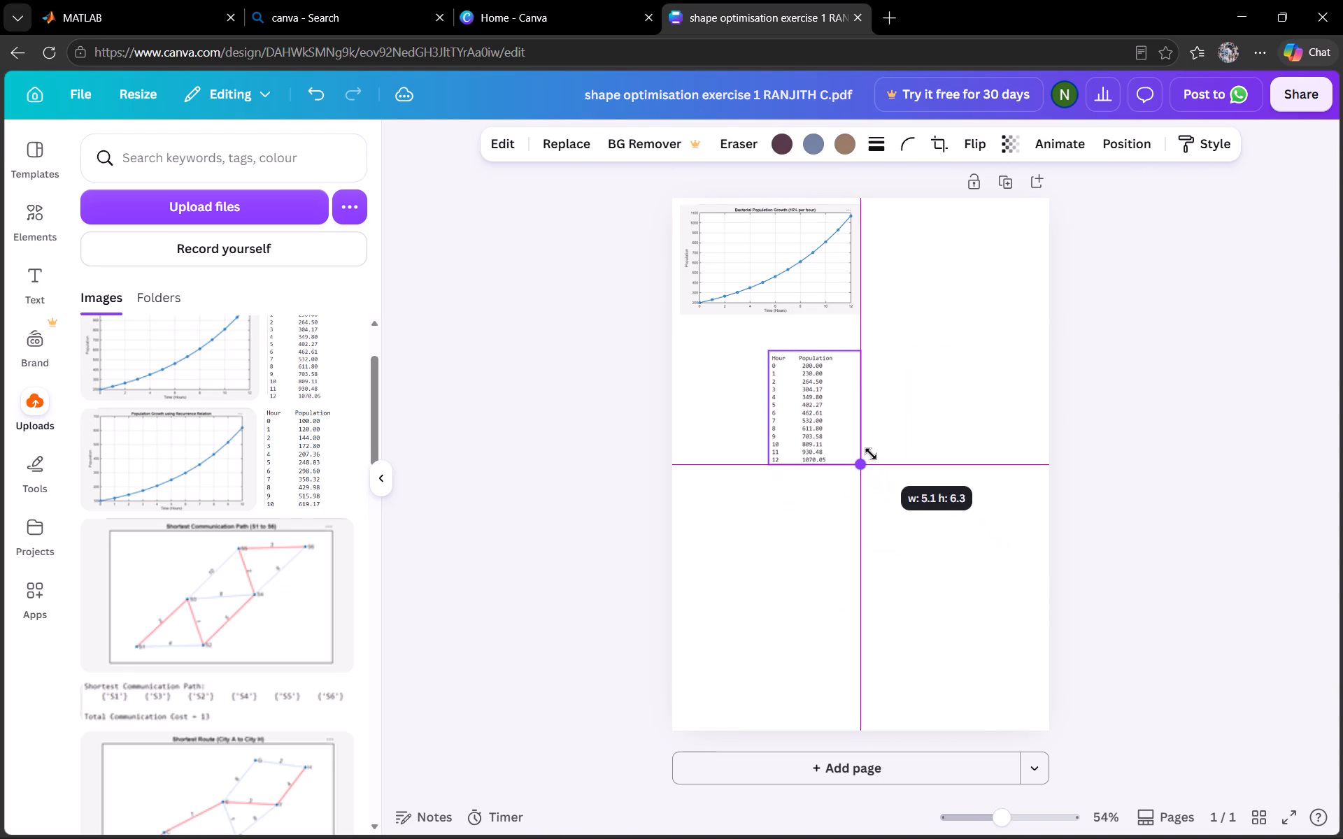
{"action": "left_click_drag", "start_coordinate": [871, 454], "coordinate": [869, 454]}
{"action": "left_click_drag", "start_coordinate": [825, 426], "coordinate": [928, 308]}
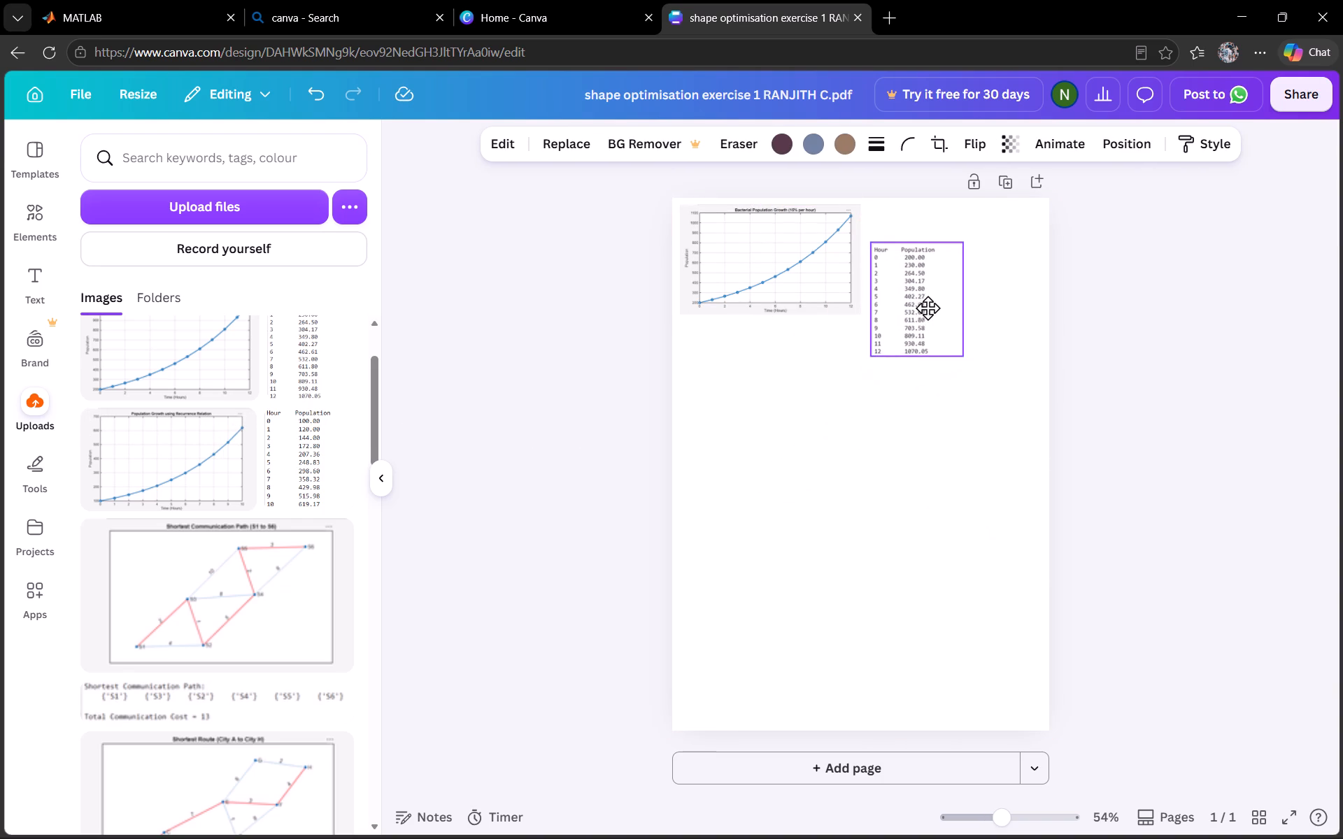
{"action": "left_click_drag", "start_coordinate": [928, 308], "coordinate": [924, 282]}
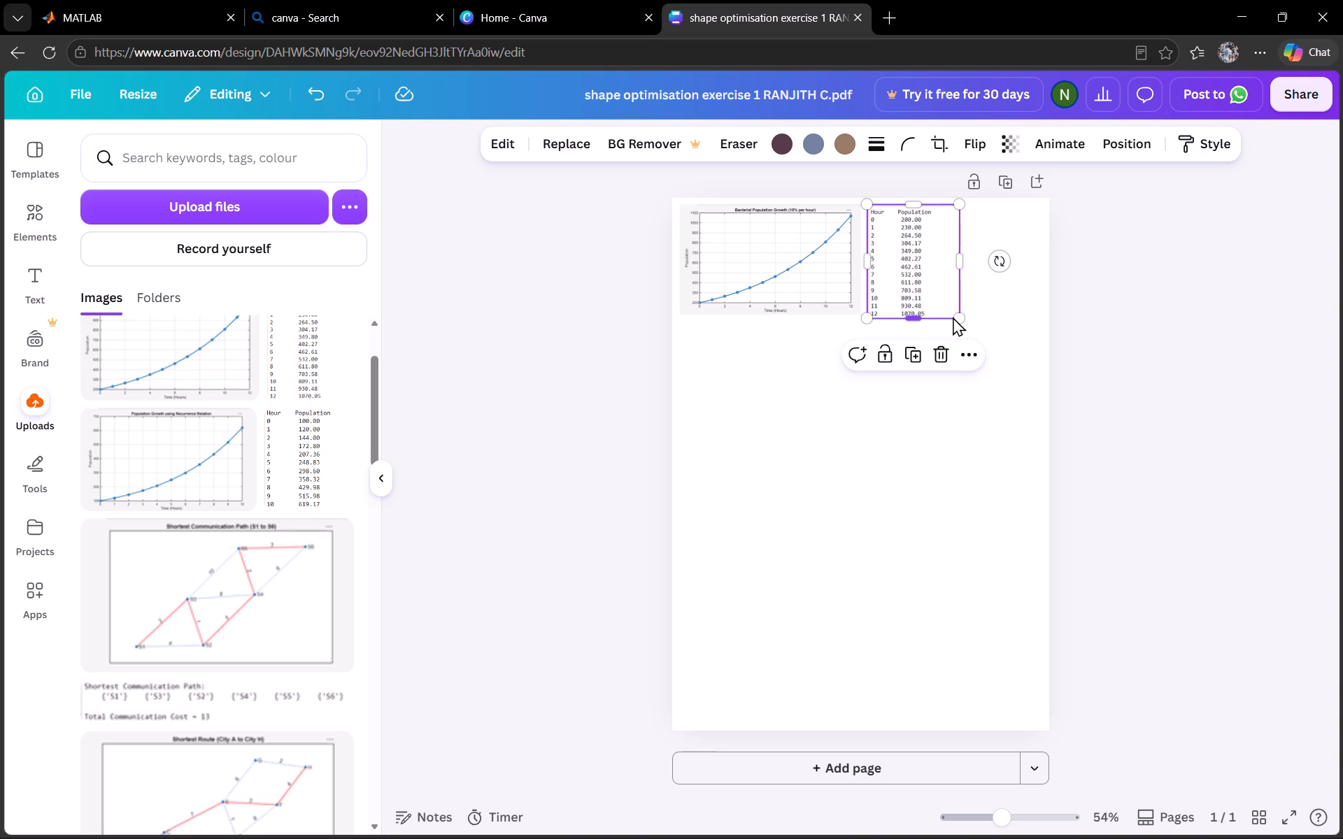
{"action": "left_click", "coordinate": [958, 315]}
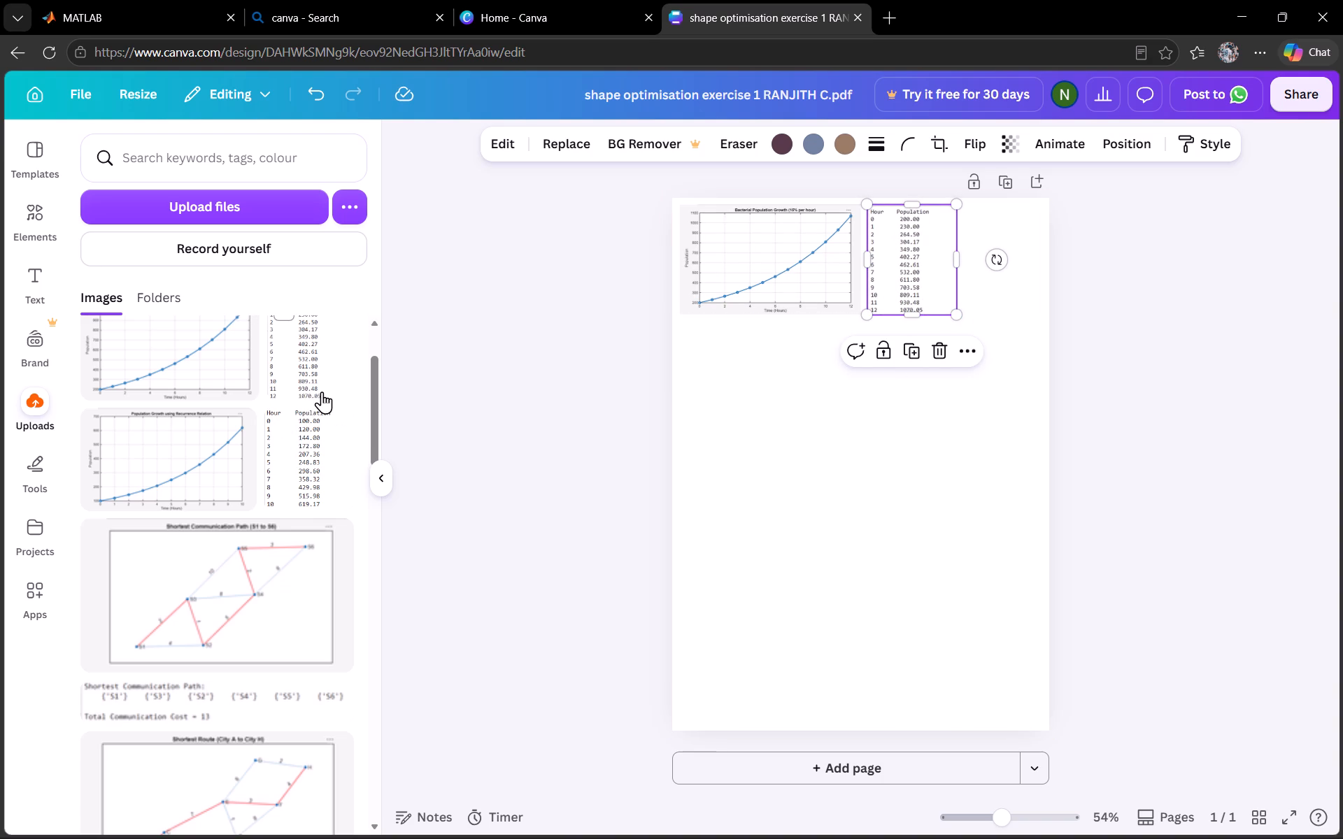
Add the hour 0–10 population table beside the first table, shrunk to fit within the page's right edge.
{"action": "left_click", "coordinate": [307, 458]}
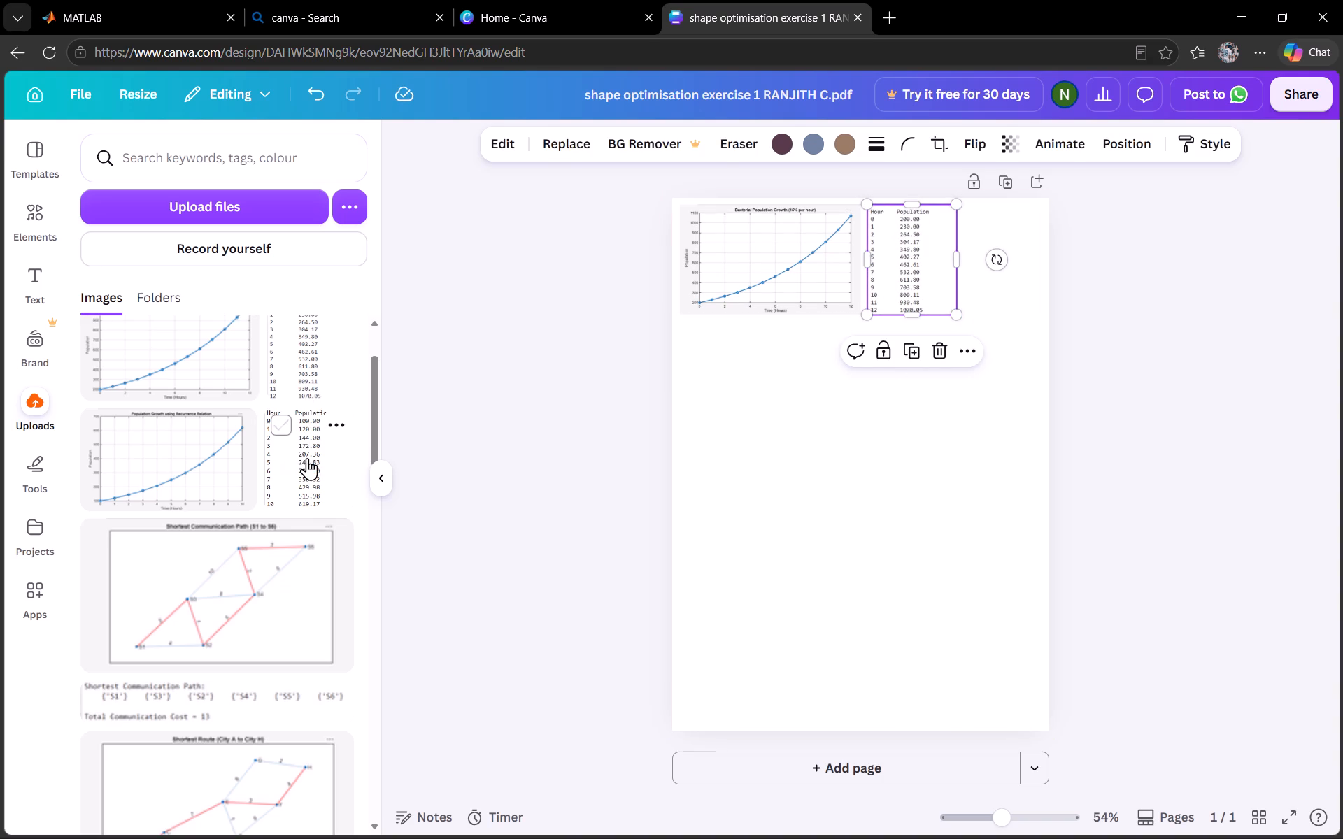
{"action": "left_click_drag", "start_coordinate": [953, 572], "coordinate": [920, 519]}
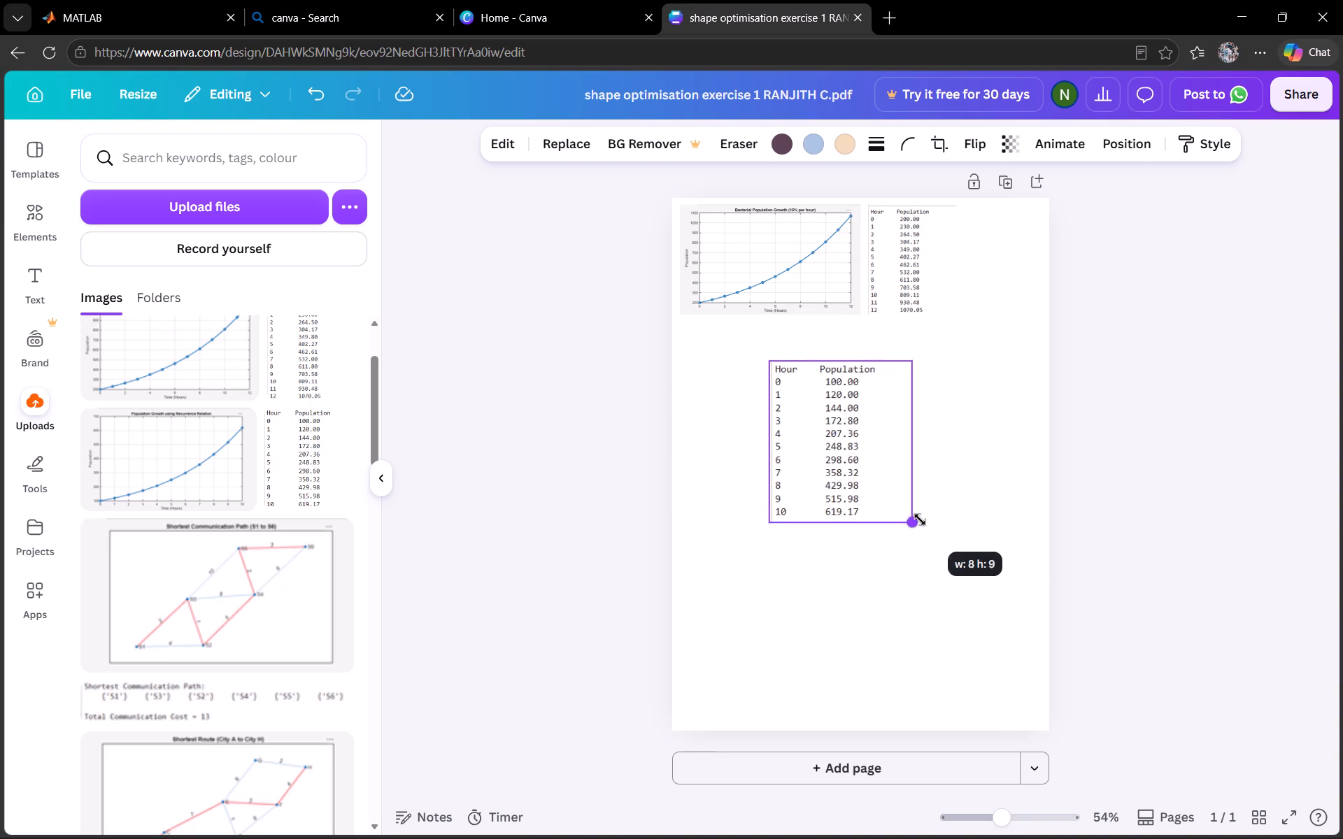
{"action": "left_click_drag", "start_coordinate": [920, 519], "coordinate": [876, 484]}
{"action": "left_click_drag", "start_coordinate": [823, 425], "coordinate": [1030, 306]}
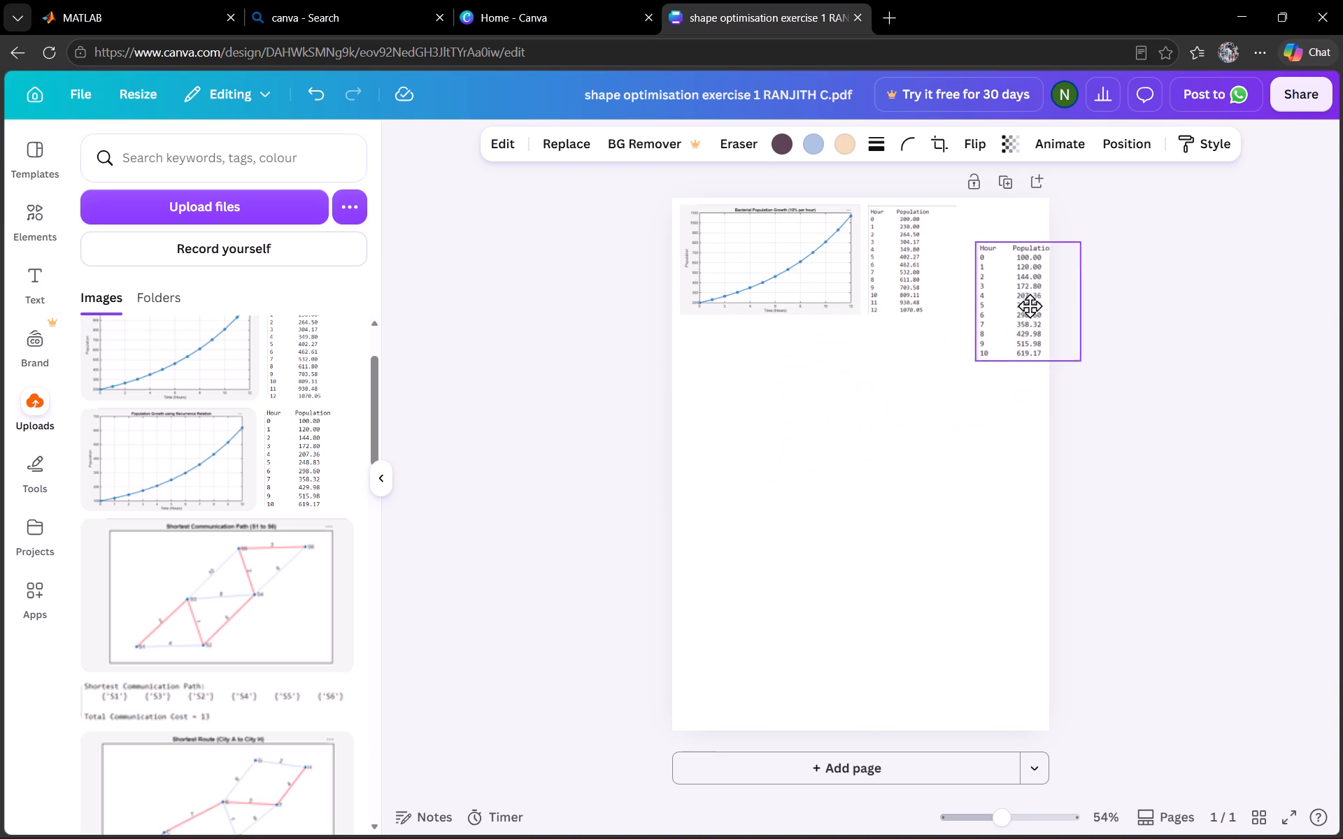
{"action": "left_click_drag", "start_coordinate": [1030, 306], "coordinate": [1014, 268]}
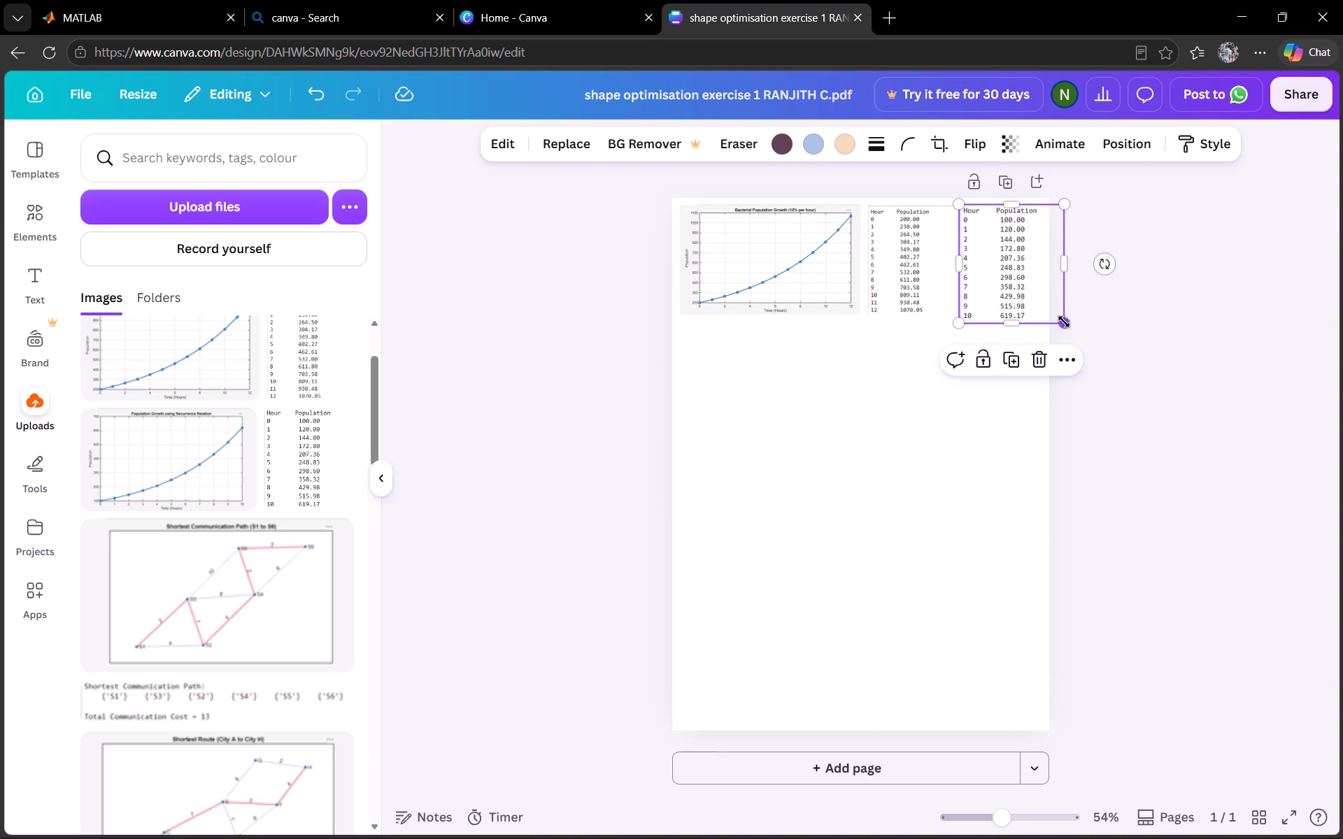
{"action": "left_click_drag", "start_coordinate": [1064, 322], "coordinate": [1051, 313]}
{"action": "left_click", "coordinate": [1003, 414]}
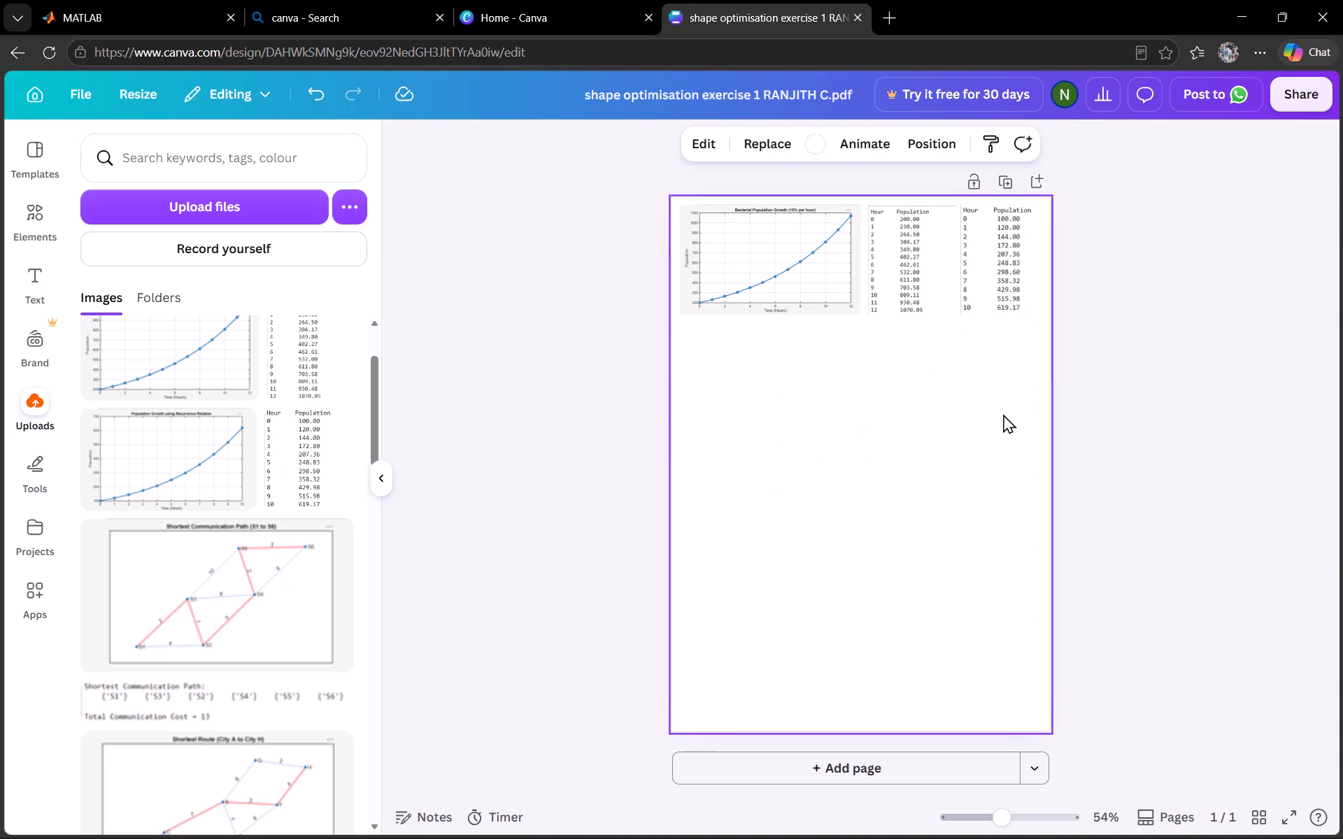
Place the Population Growth using Recurrence Relation graph directly below the first graph, shrunk to the same width.
{"action": "scroll", "coordinate": [240, 482], "scroll_direction": "down", "scroll_amount": 1}
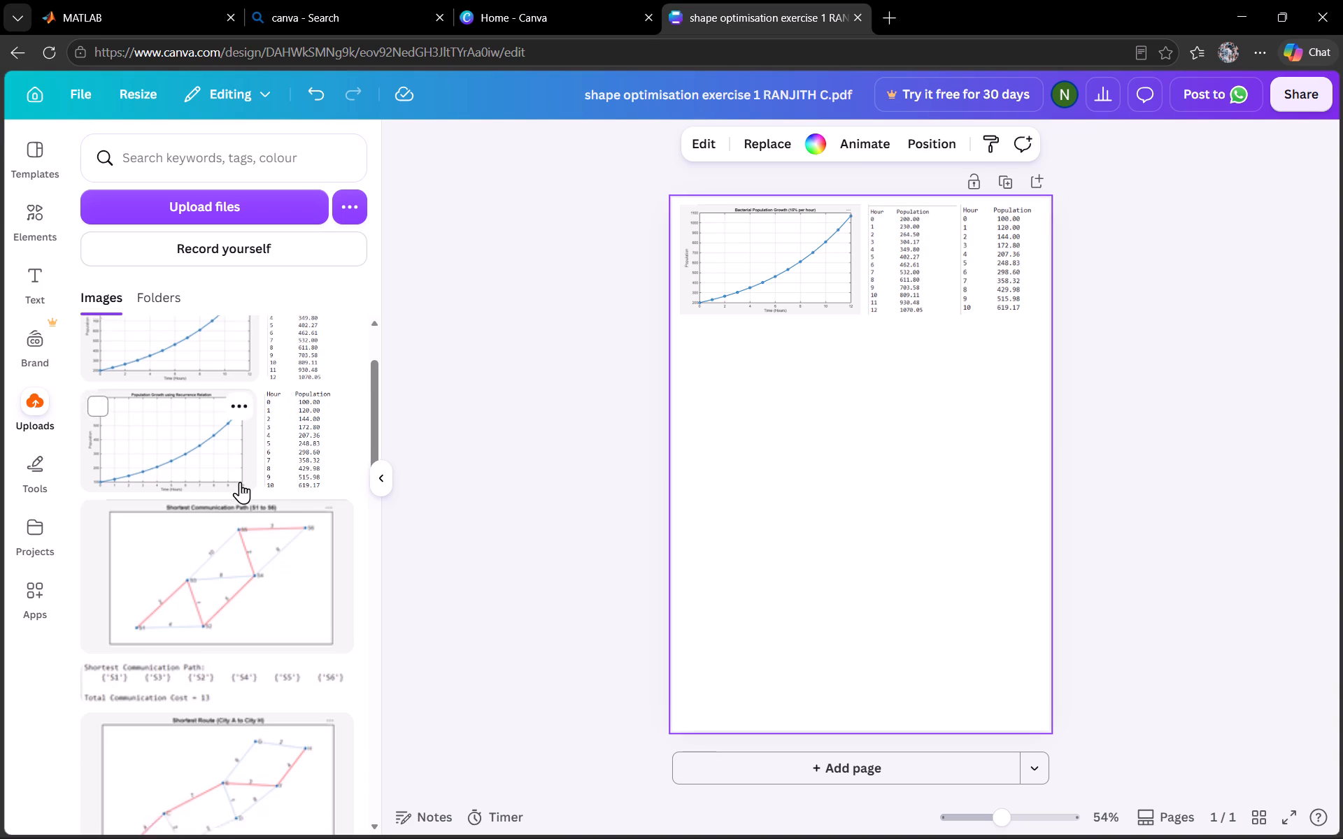
{"action": "left_click", "coordinate": [213, 364]}
{"action": "left_click_drag", "start_coordinate": [822, 488], "coordinate": [820, 487]}
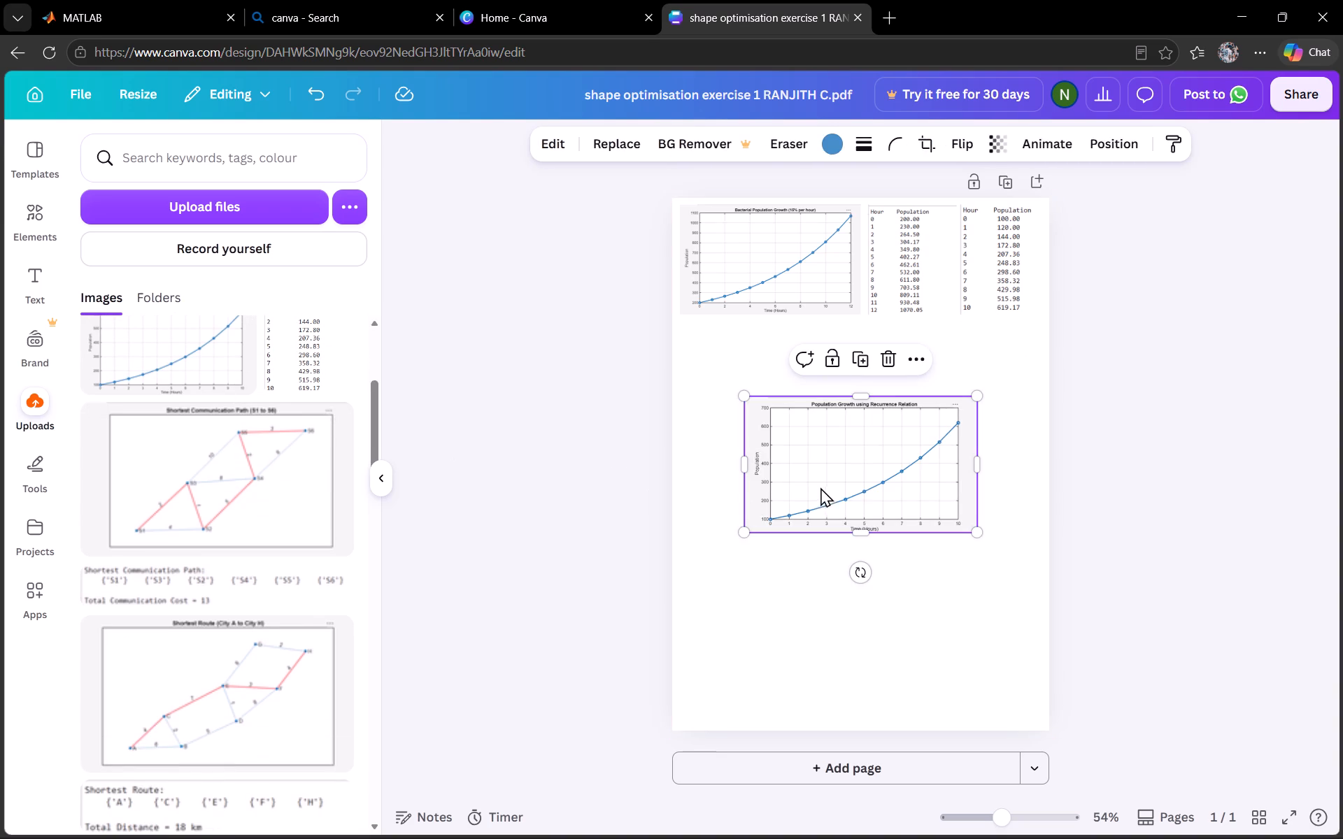
{"action": "left_click_drag", "start_coordinate": [820, 487], "coordinate": [760, 422]}
{"action": "left_click_drag", "start_coordinate": [760, 422], "coordinate": [758, 415]}
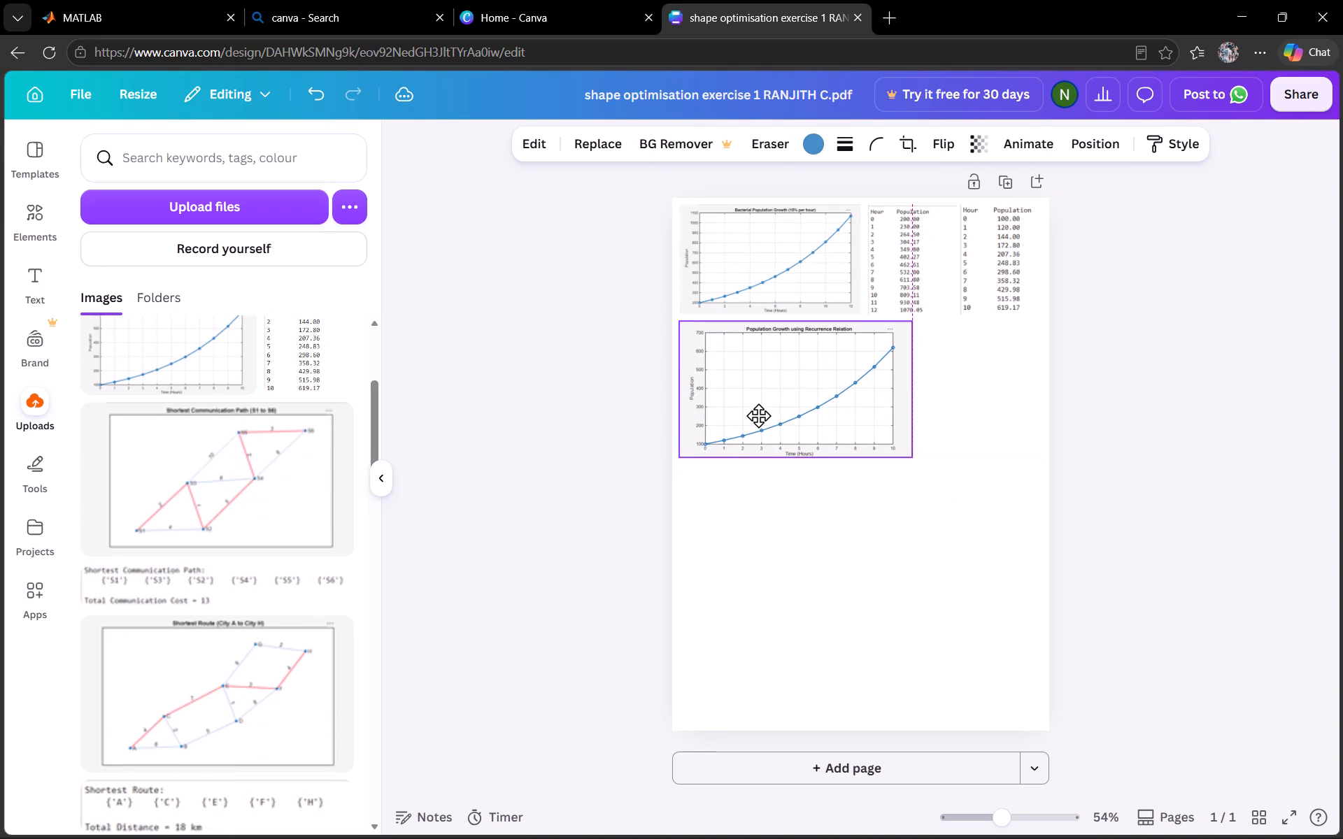
{"action": "left_click_drag", "start_coordinate": [758, 415], "coordinate": [761, 415]}
{"action": "left_click_drag", "start_coordinate": [909, 452], "coordinate": [868, 424]}
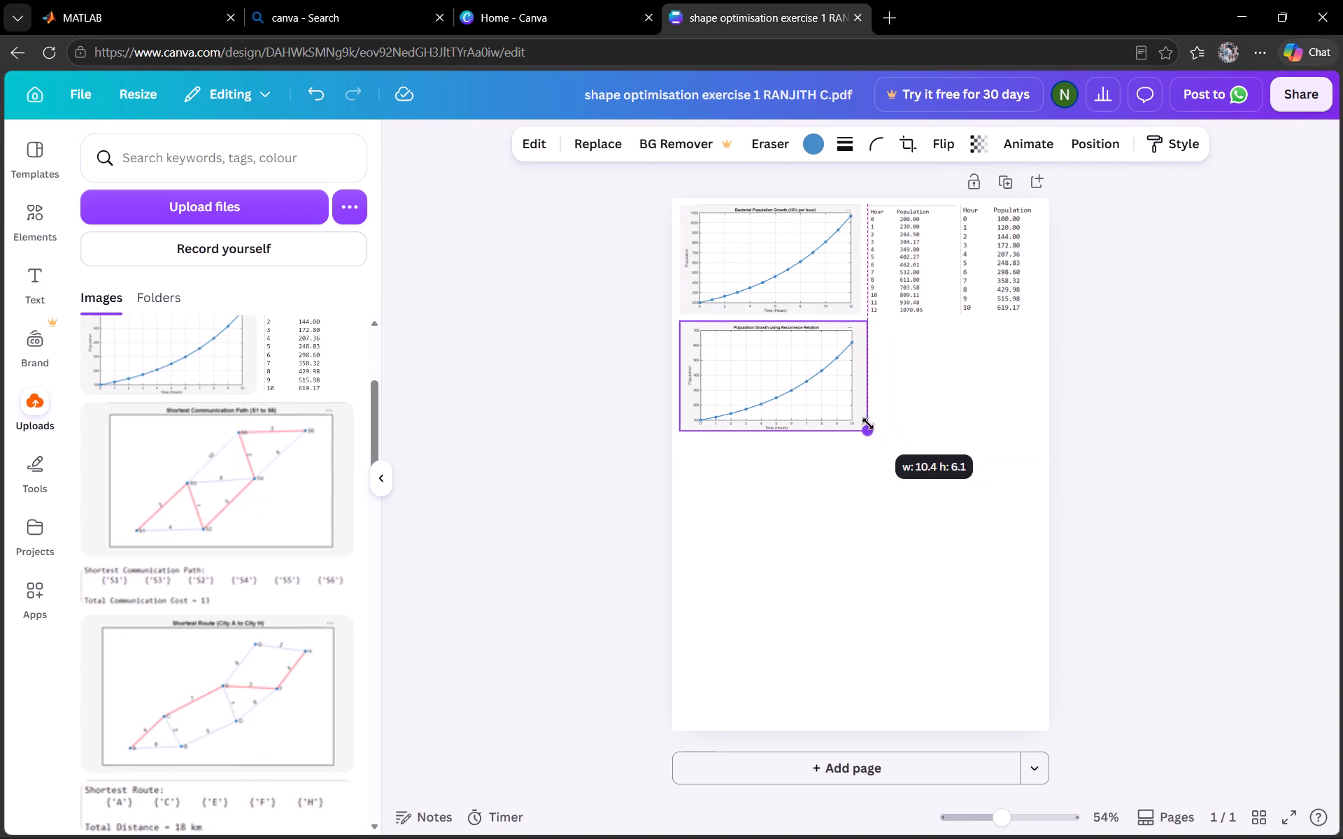
{"action": "left_click_drag", "start_coordinate": [868, 424], "coordinate": [862, 419]}
{"action": "left_click", "coordinate": [867, 466]}
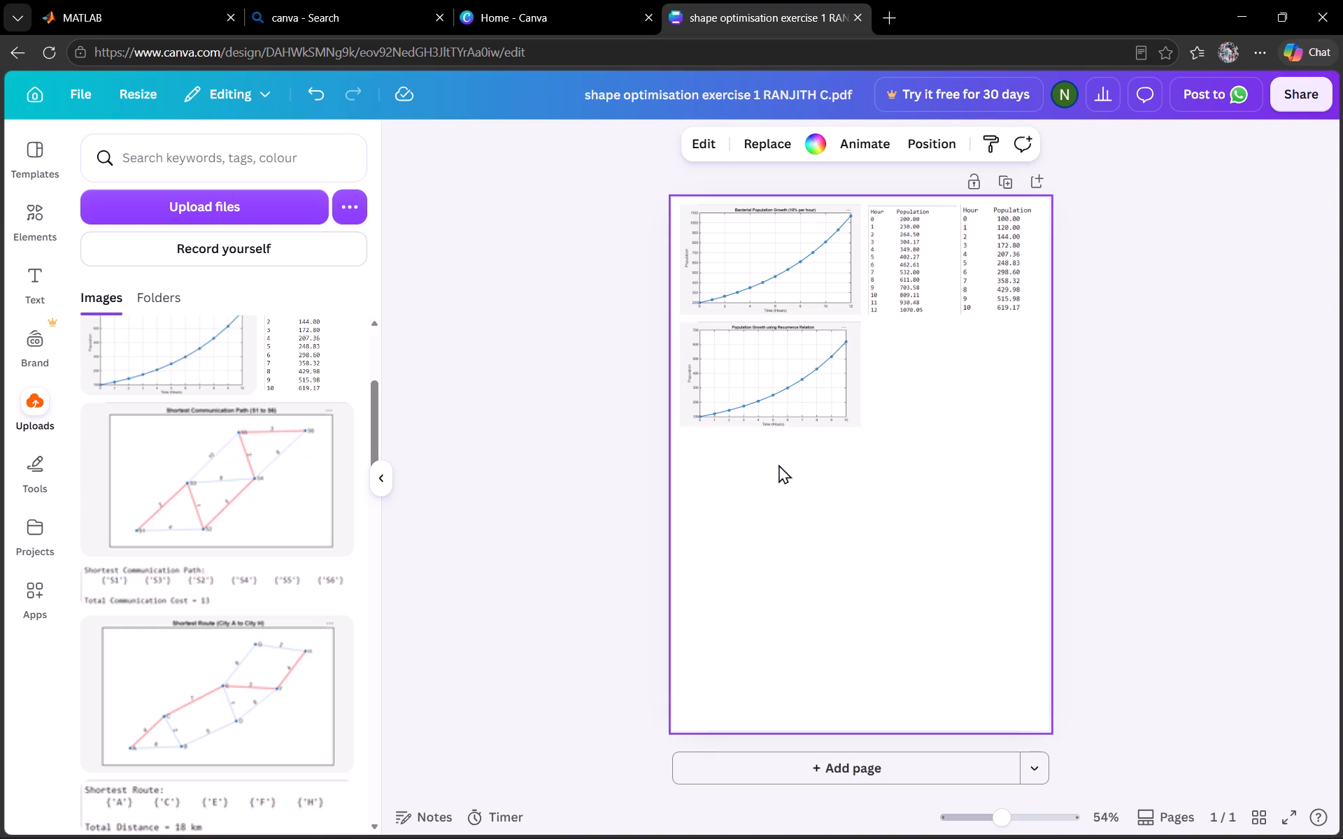
Place the Shortest Communication Path (S1 to S6) graph beside the recurrence graph, shrunk to about 9.1 by 5.1.
{"action": "left_click", "coordinate": [254, 475]}
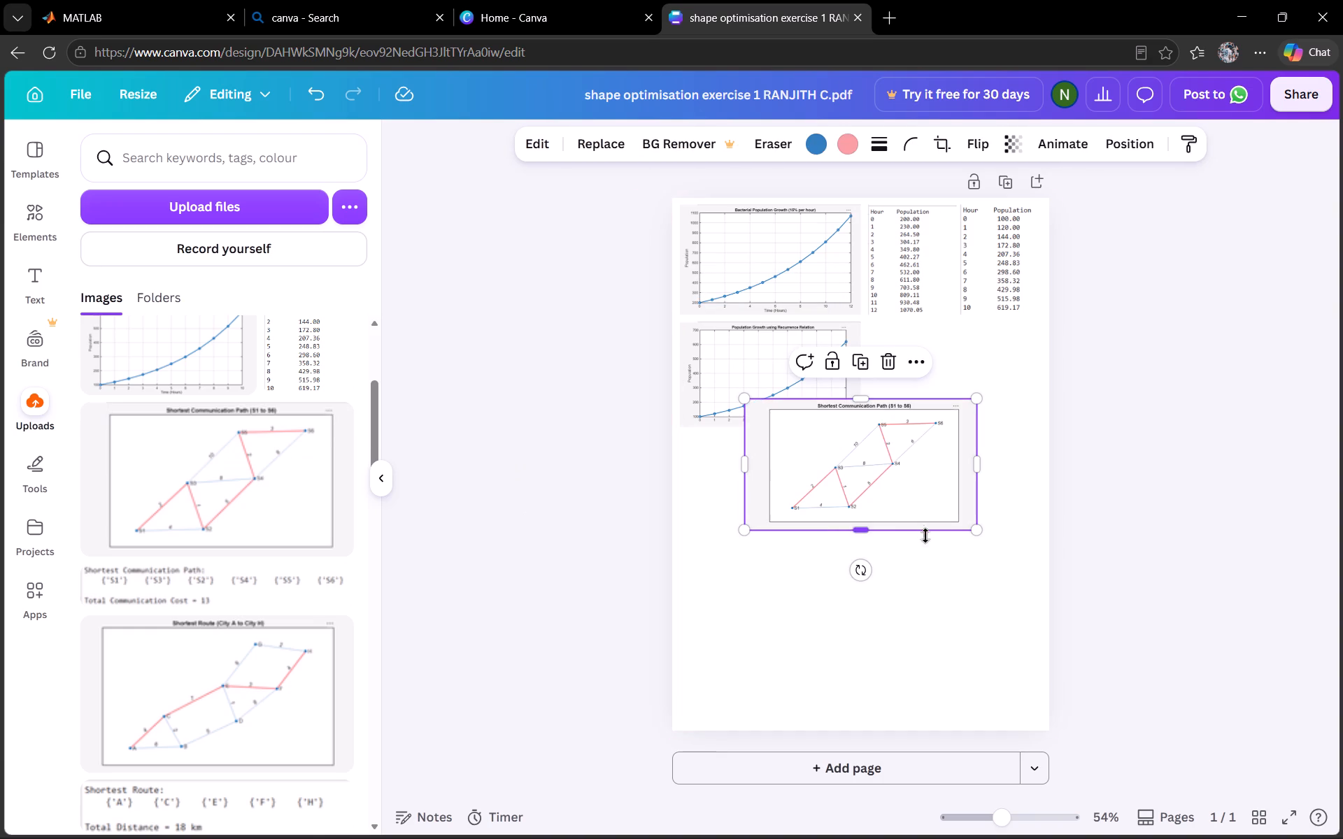
{"action": "left_click_drag", "start_coordinate": [974, 531], "coordinate": [934, 510]}
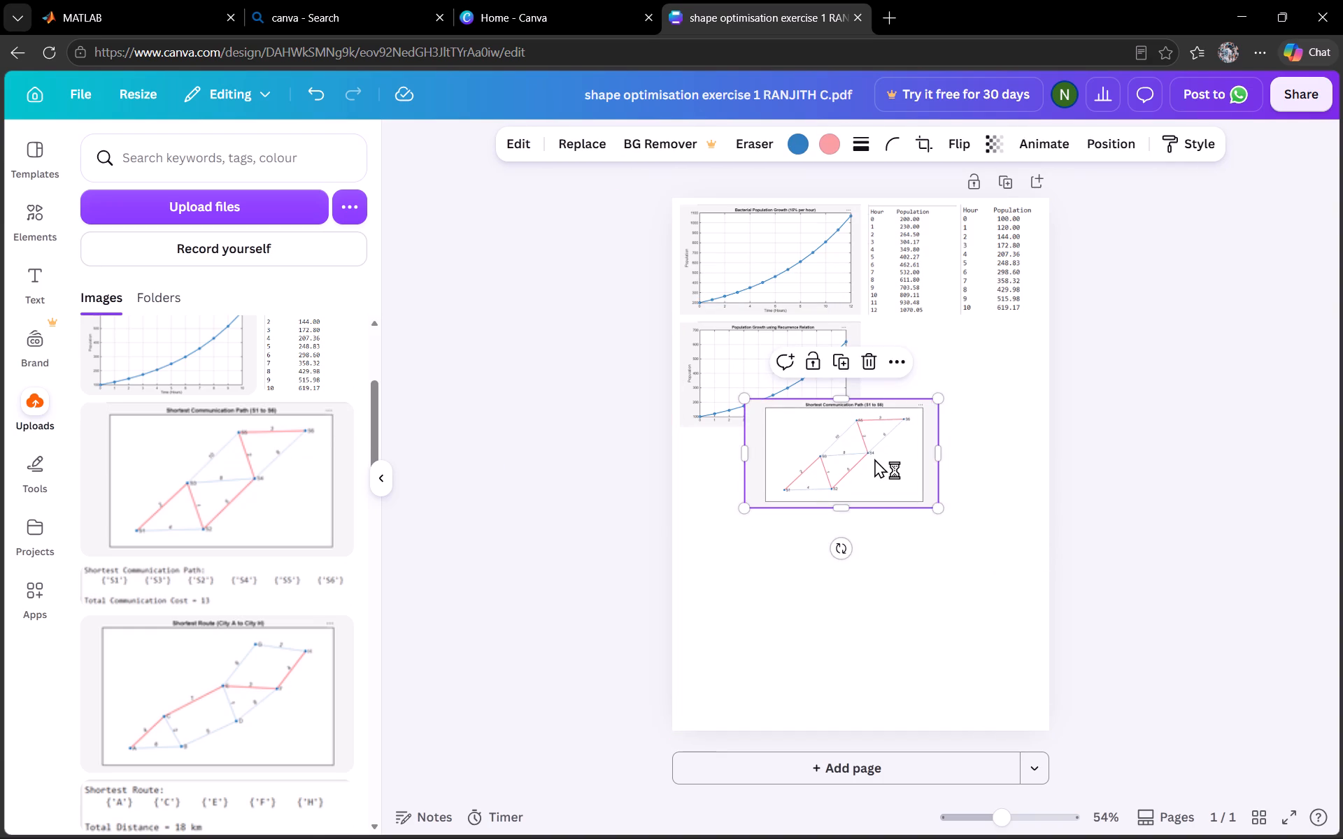
{"action": "left_click_drag", "start_coordinate": [873, 459], "coordinate": [999, 386]}
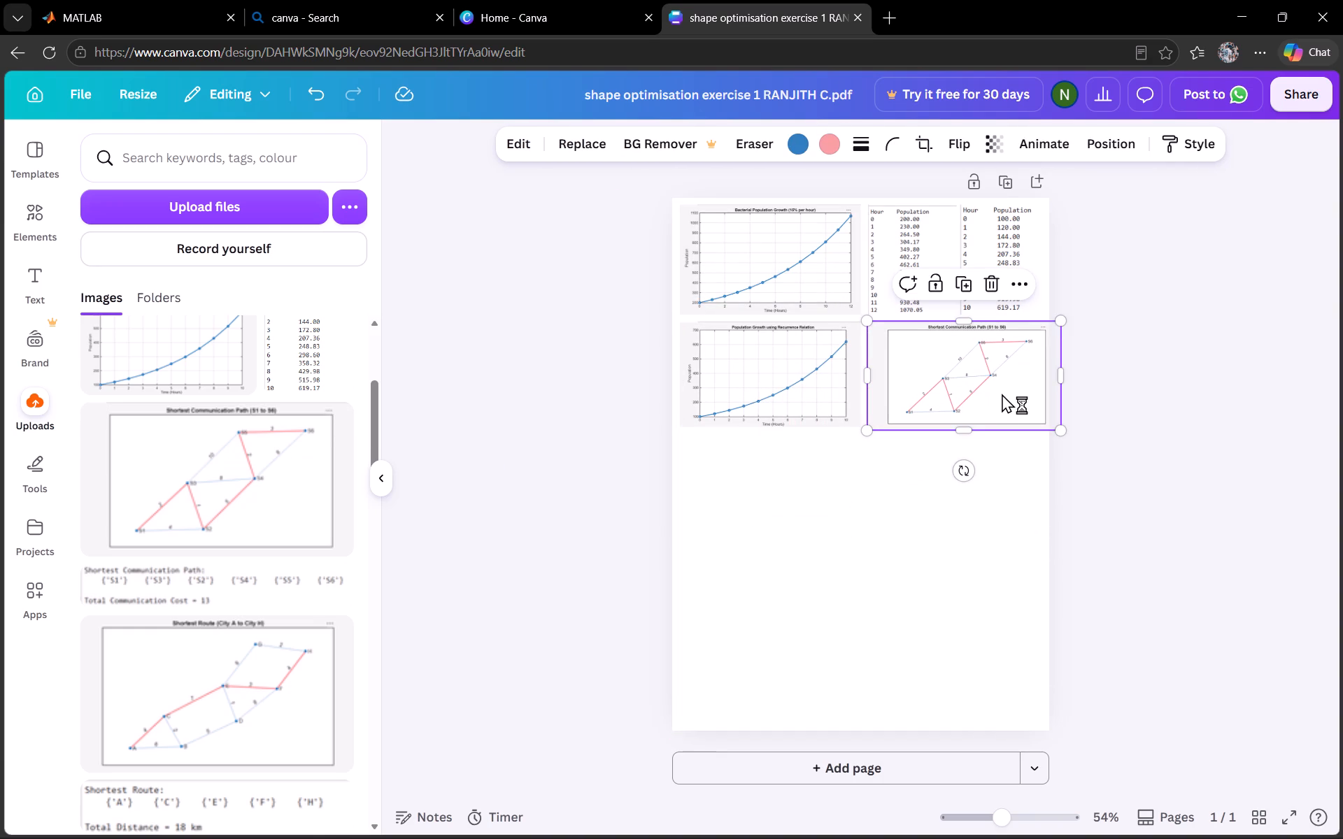
{"action": "left_click_drag", "start_coordinate": [1060, 426], "coordinate": [1030, 417]}
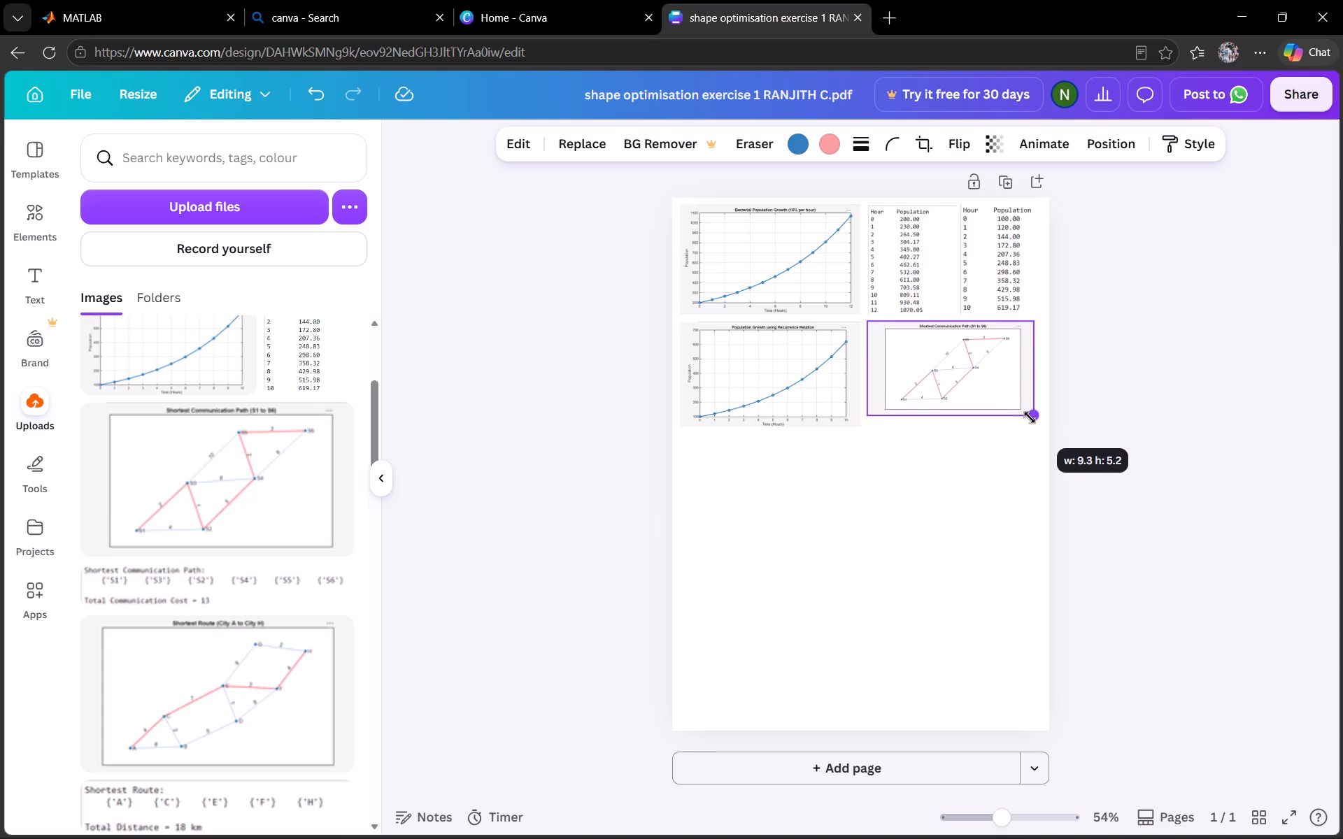
{"action": "left_click_drag", "start_coordinate": [1030, 417], "coordinate": [1025, 415]}
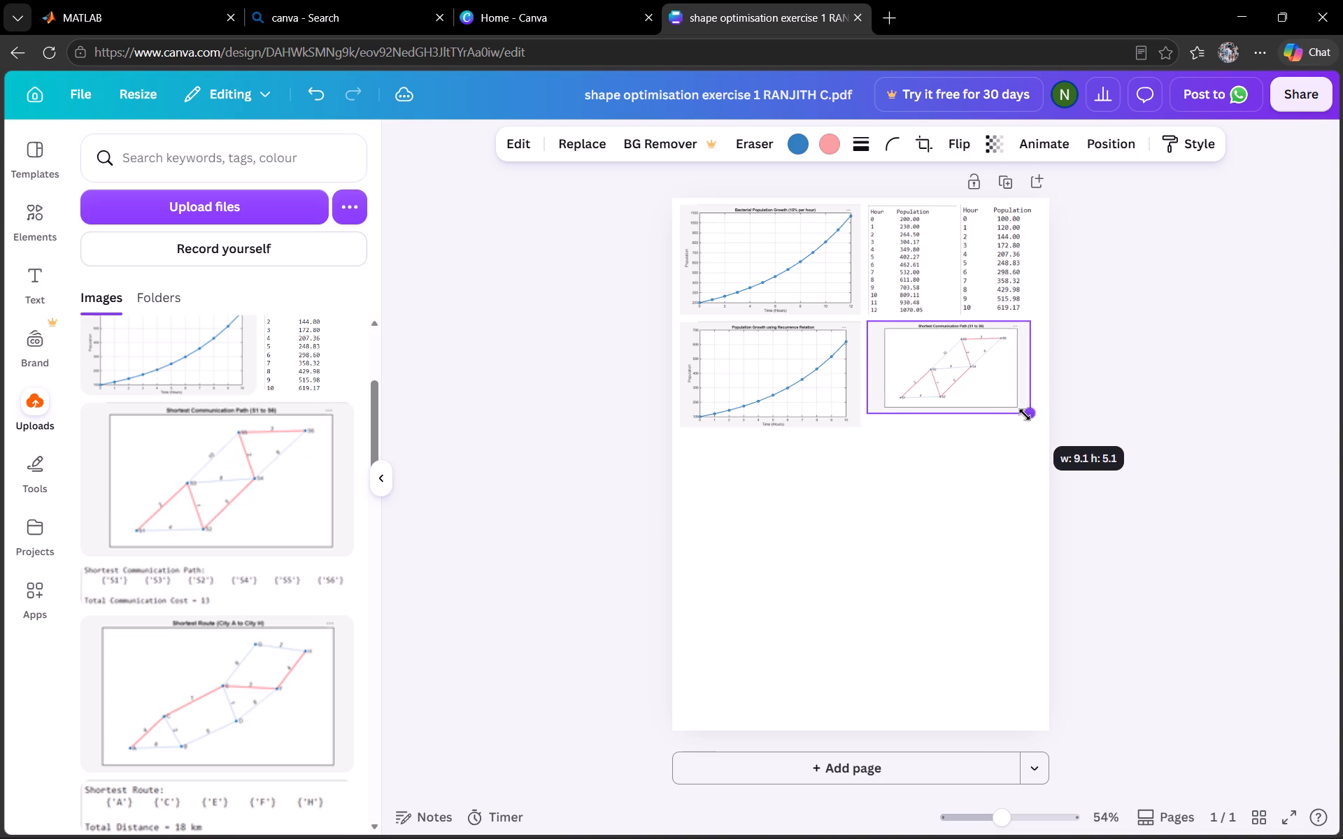
Enlarge the Shortest Communication Path graph until it reaches the page's right edge.
{"action": "left_click_drag", "start_coordinate": [1025, 415], "coordinate": [1046, 422]}
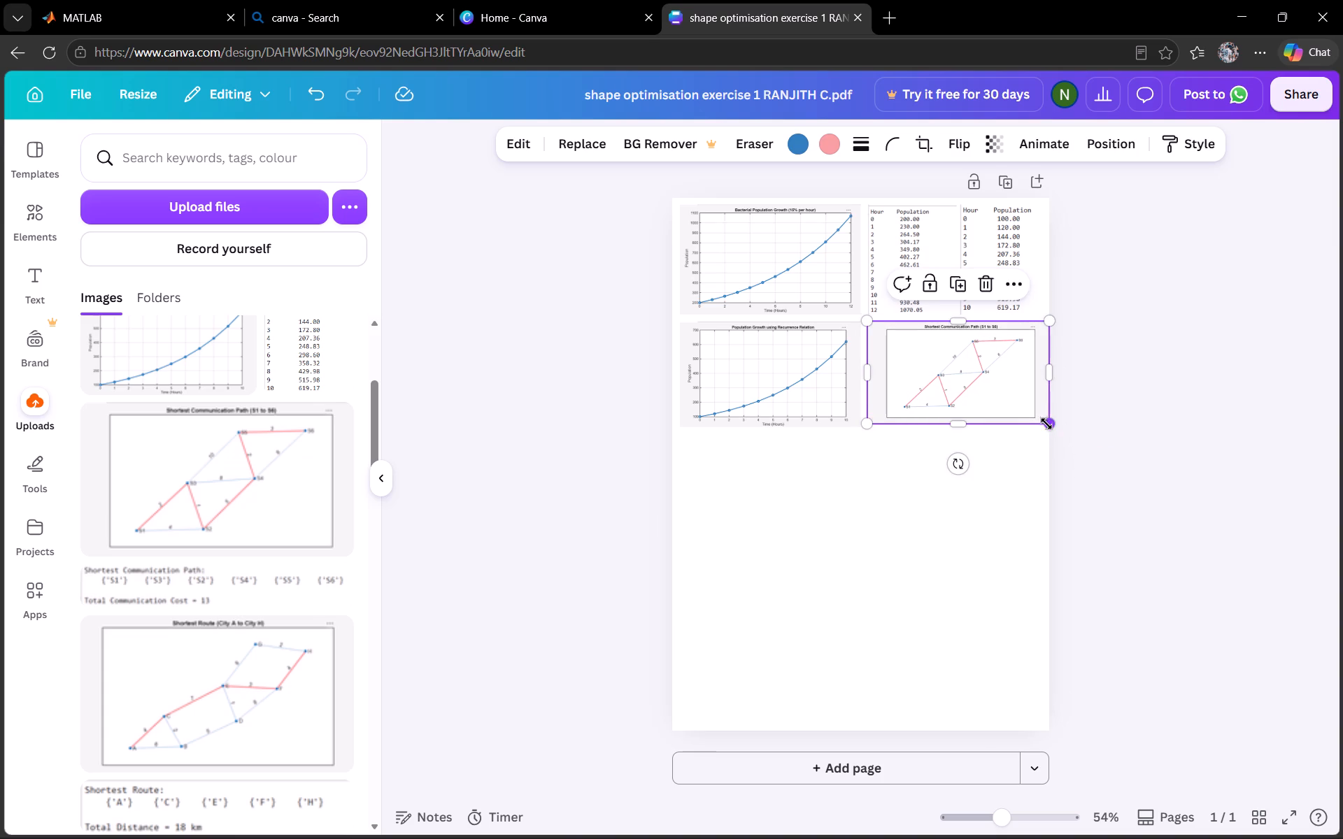
{"action": "left_click", "coordinate": [968, 519]}
Place the Shortest Route (City A to City H) graph directly below the recurrence graph, shrunk to the same width.
{"action": "scroll", "coordinate": [192, 492], "scroll_direction": "down", "scroll_amount": 2}
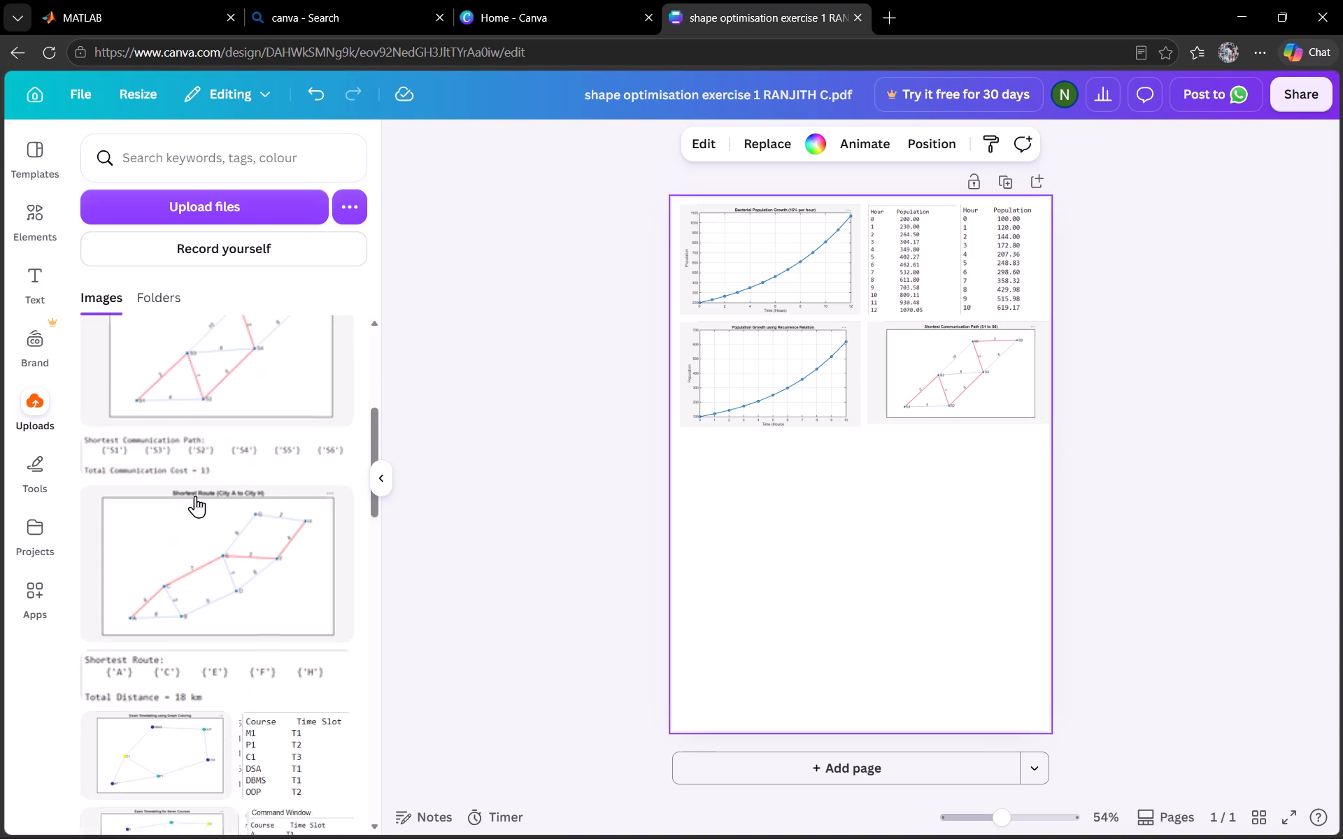
{"action": "left_click", "coordinate": [211, 475]}
{"action": "left_click_drag", "start_coordinate": [861, 485], "coordinate": [846, 498]}
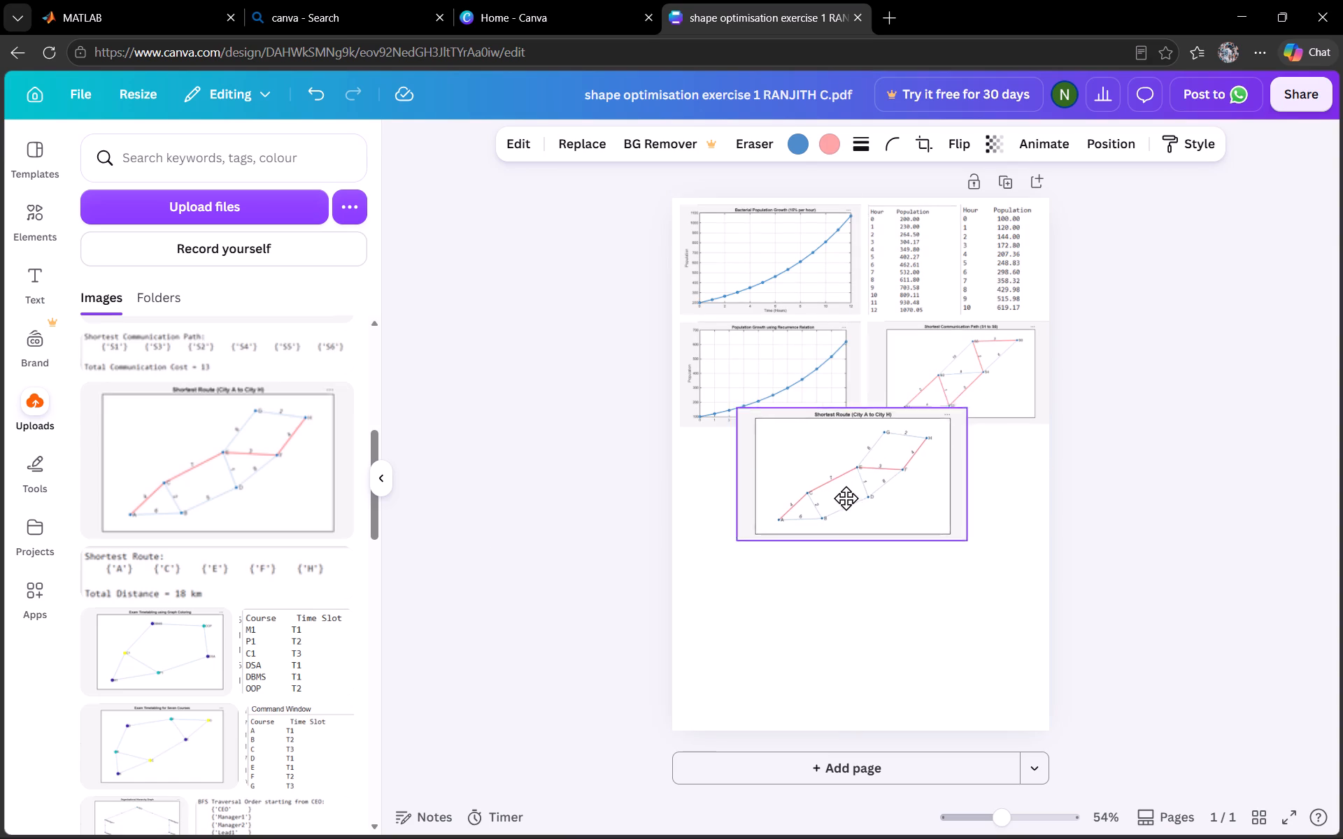
{"action": "left_click_drag", "start_coordinate": [846, 498], "coordinate": [797, 522]}
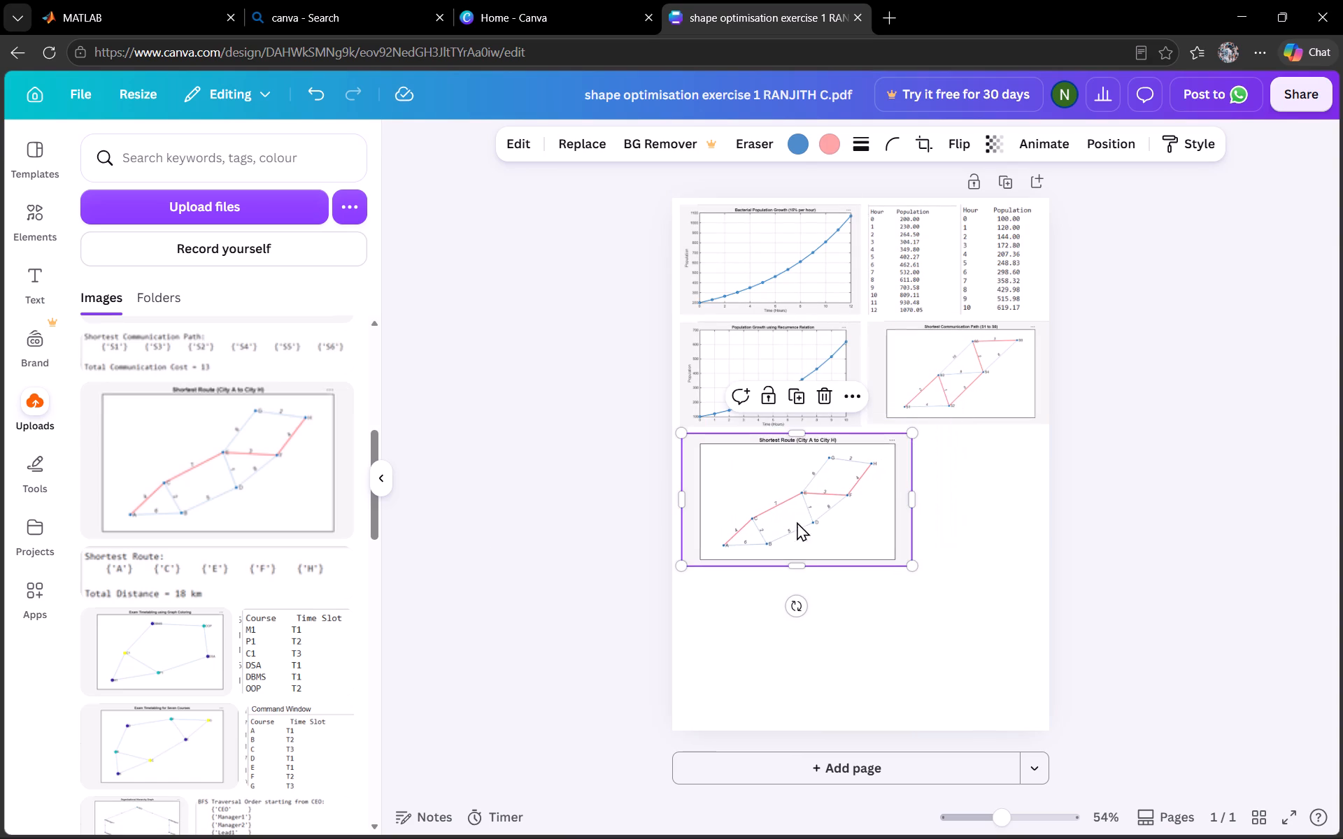
{"action": "left_click_drag", "start_coordinate": [914, 567], "coordinate": [862, 545]}
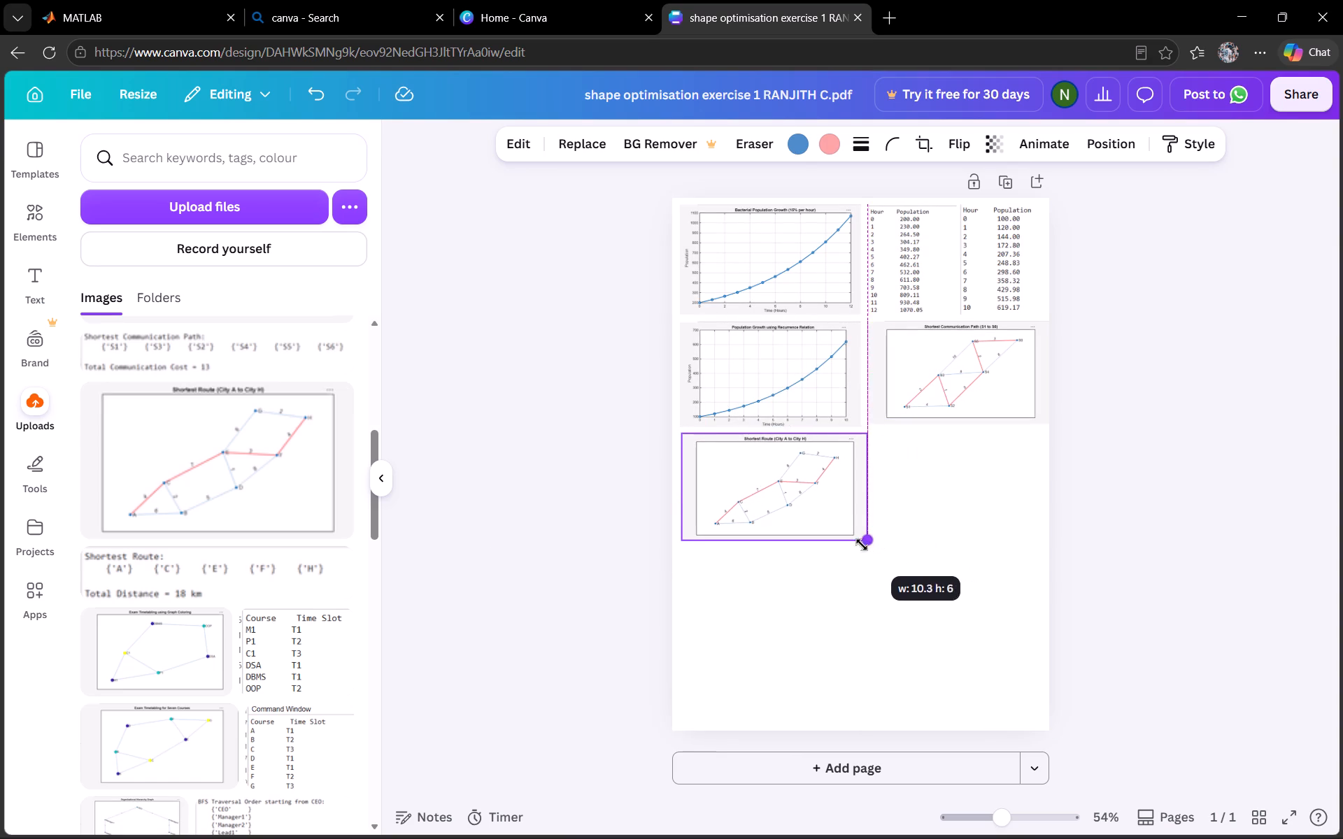
{"action": "left_click_drag", "start_coordinate": [862, 545], "coordinate": [860, 544]}
{"action": "left_click", "coordinate": [831, 604]}
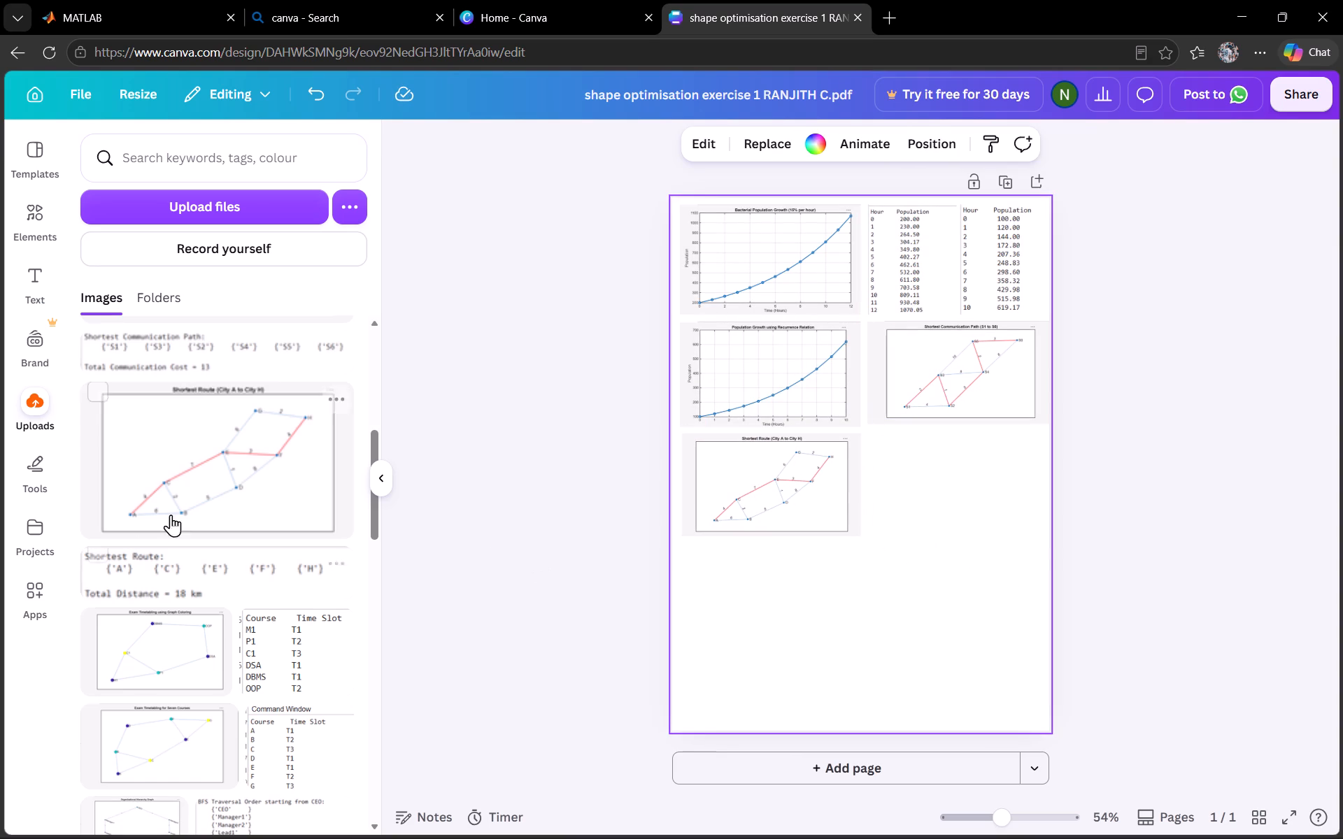
Add the Shortest Route and Total Distance text output directly below the Shortest Route graph, shrunk to nearly the graph's width.
{"action": "scroll", "coordinate": [194, 499], "scroll_direction": "down", "scroll_amount": 1}
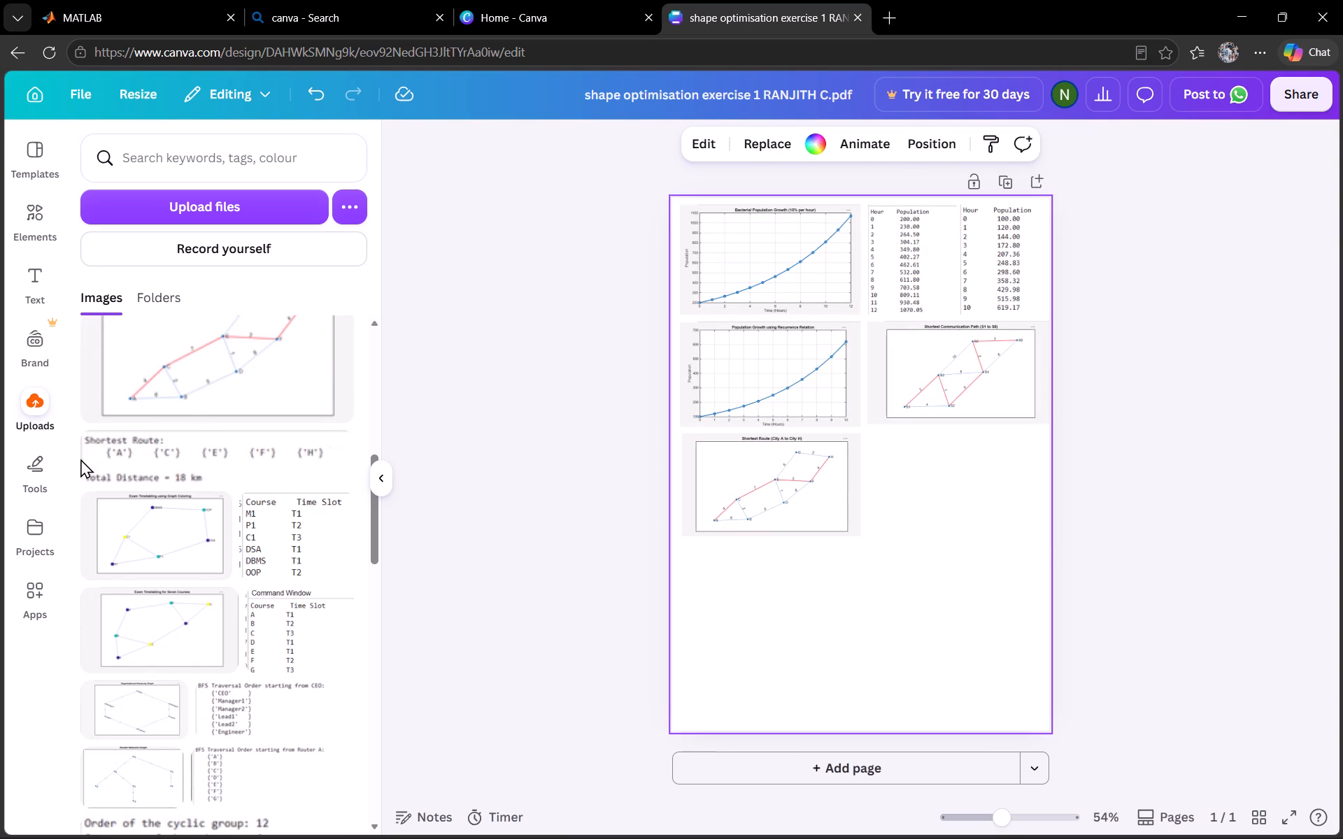
{"action": "left_click", "coordinate": [227, 458]}
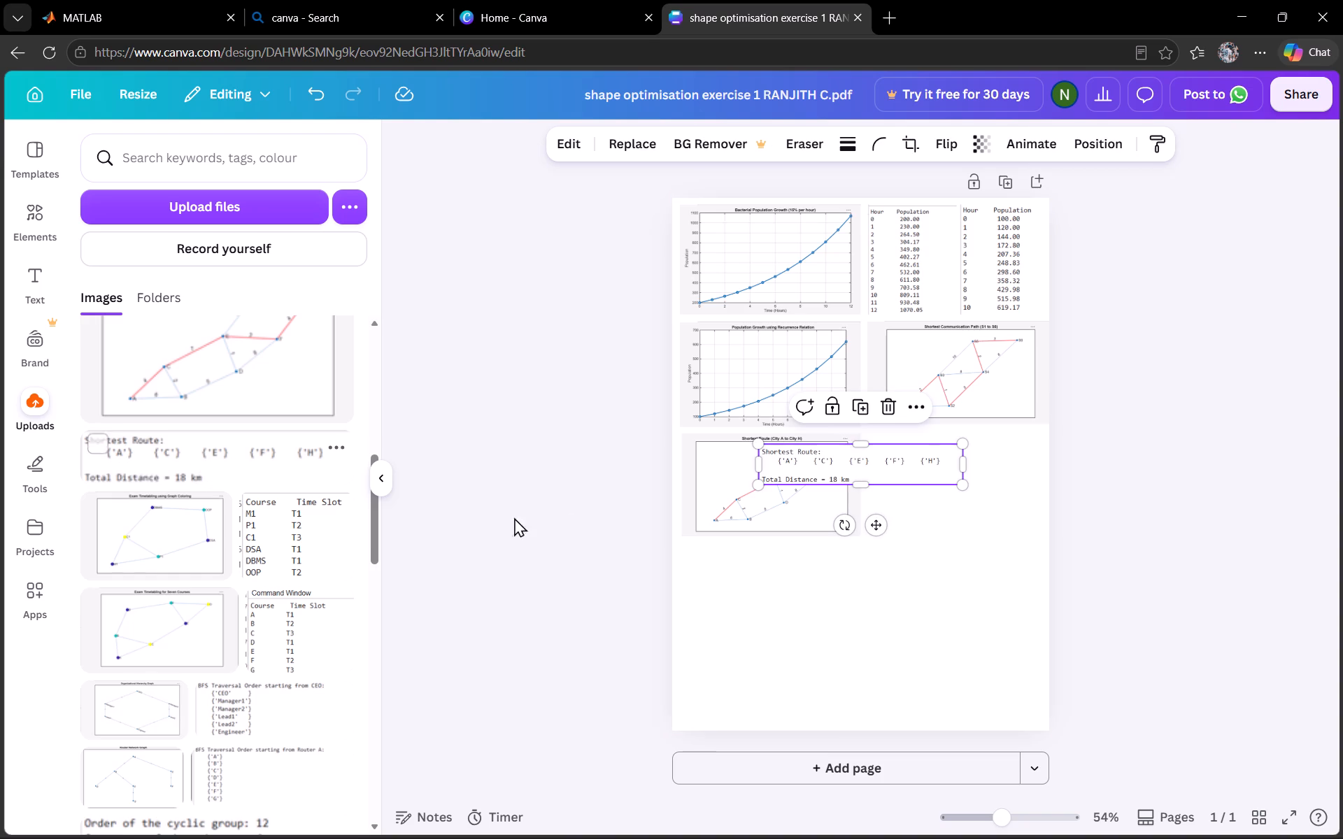
{"action": "scroll", "coordinate": [285, 507], "scroll_direction": "down", "scroll_amount": 1}
{"action": "scroll", "coordinate": [285, 507], "scroll_direction": "up", "scroll_amount": 1}
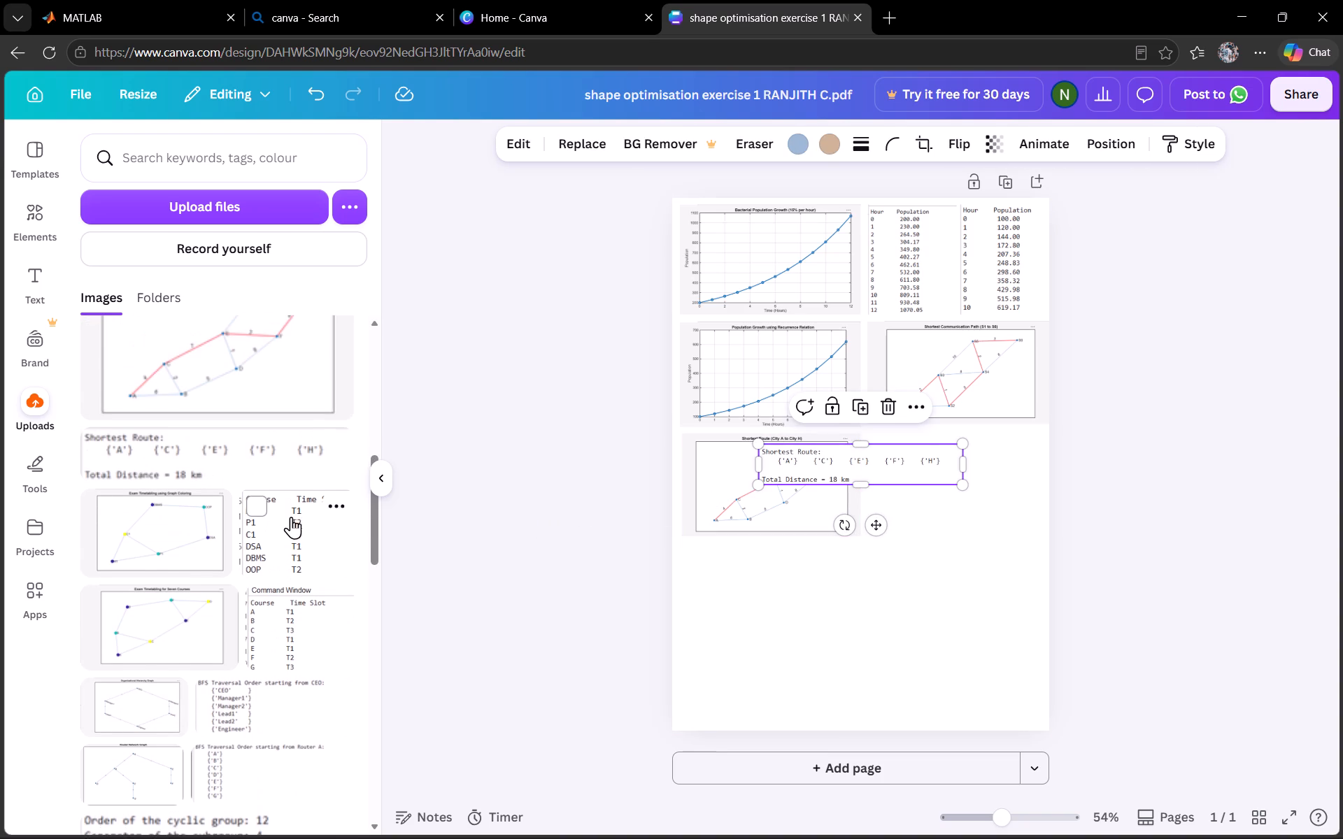
{"action": "left_click_drag", "start_coordinate": [964, 485], "coordinate": [932, 477]}
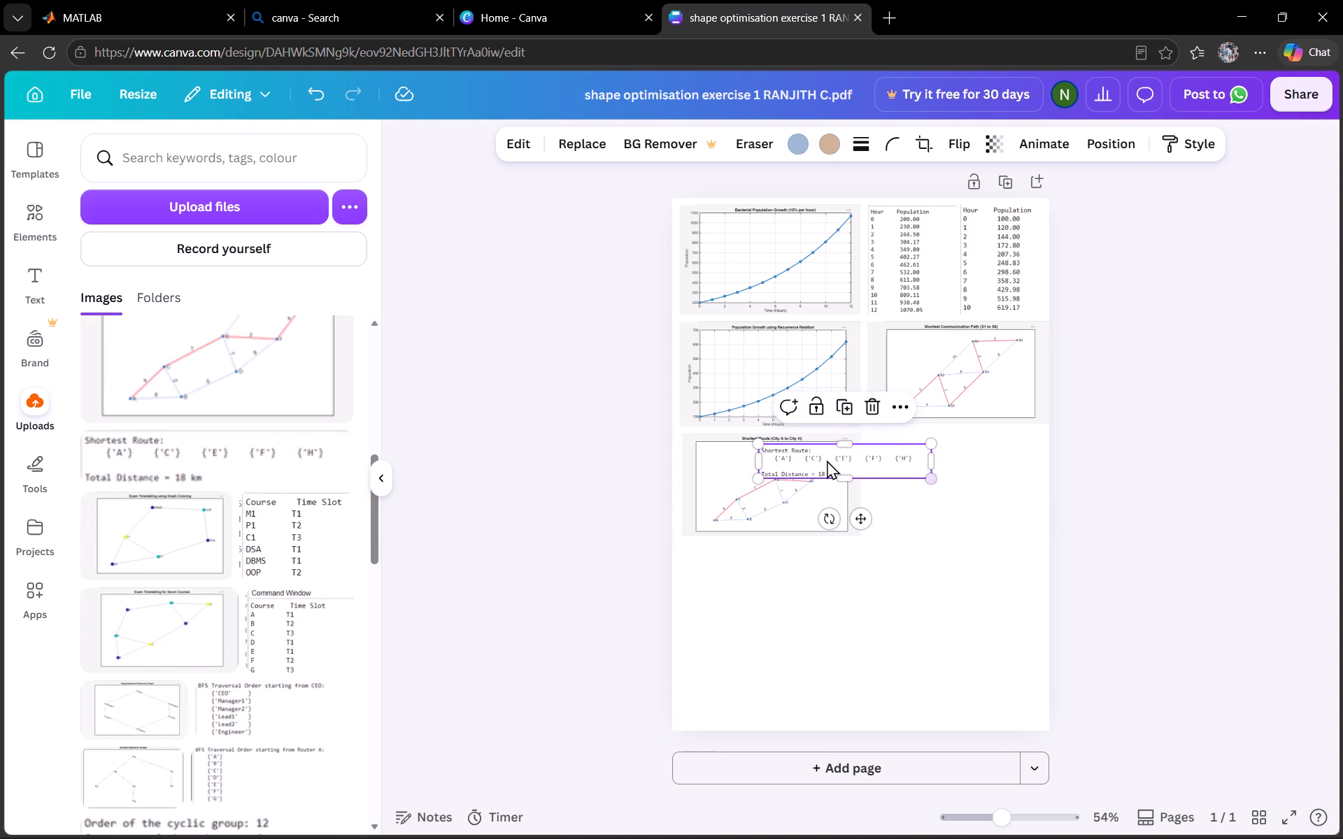
{"action": "left_click_drag", "start_coordinate": [827, 460], "coordinate": [752, 561]}
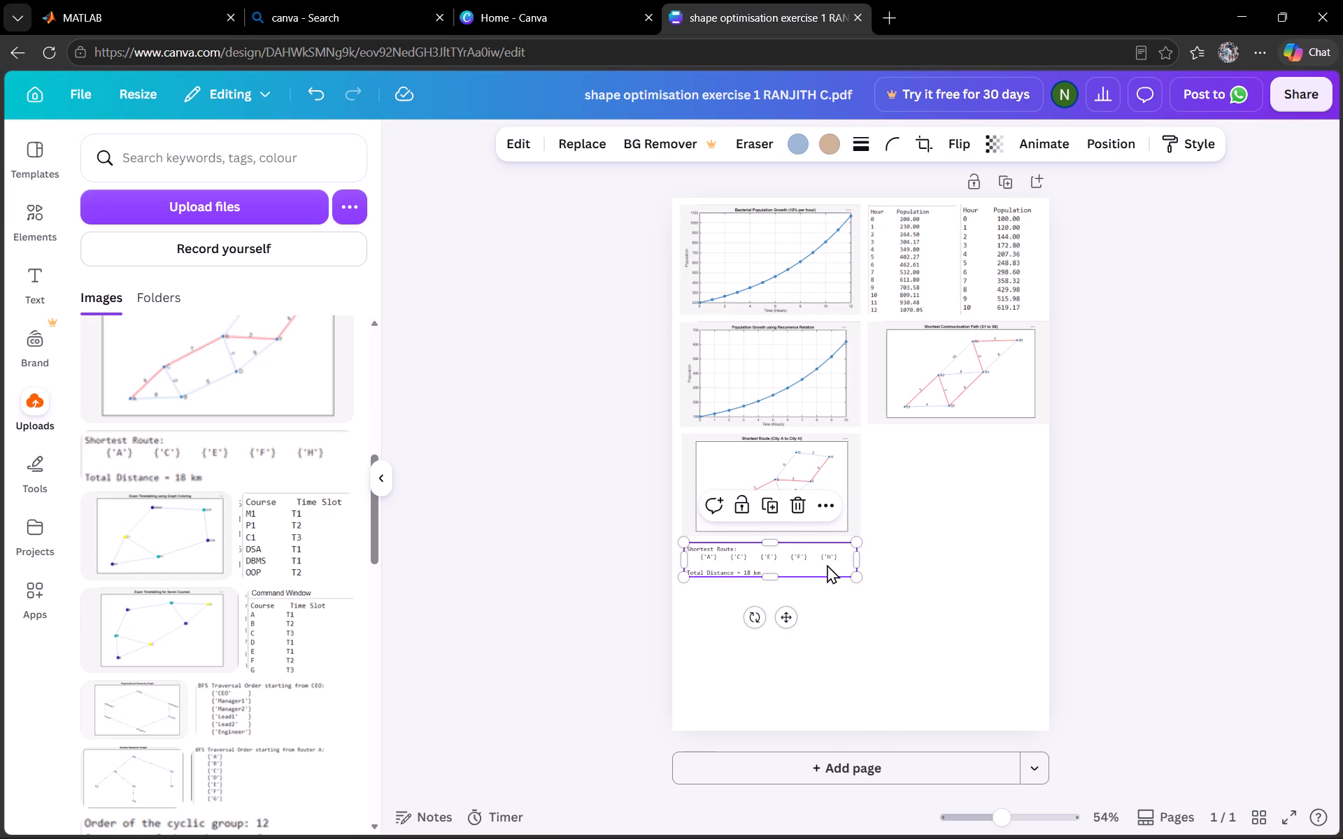
{"action": "left_click", "coordinate": [895, 553]}
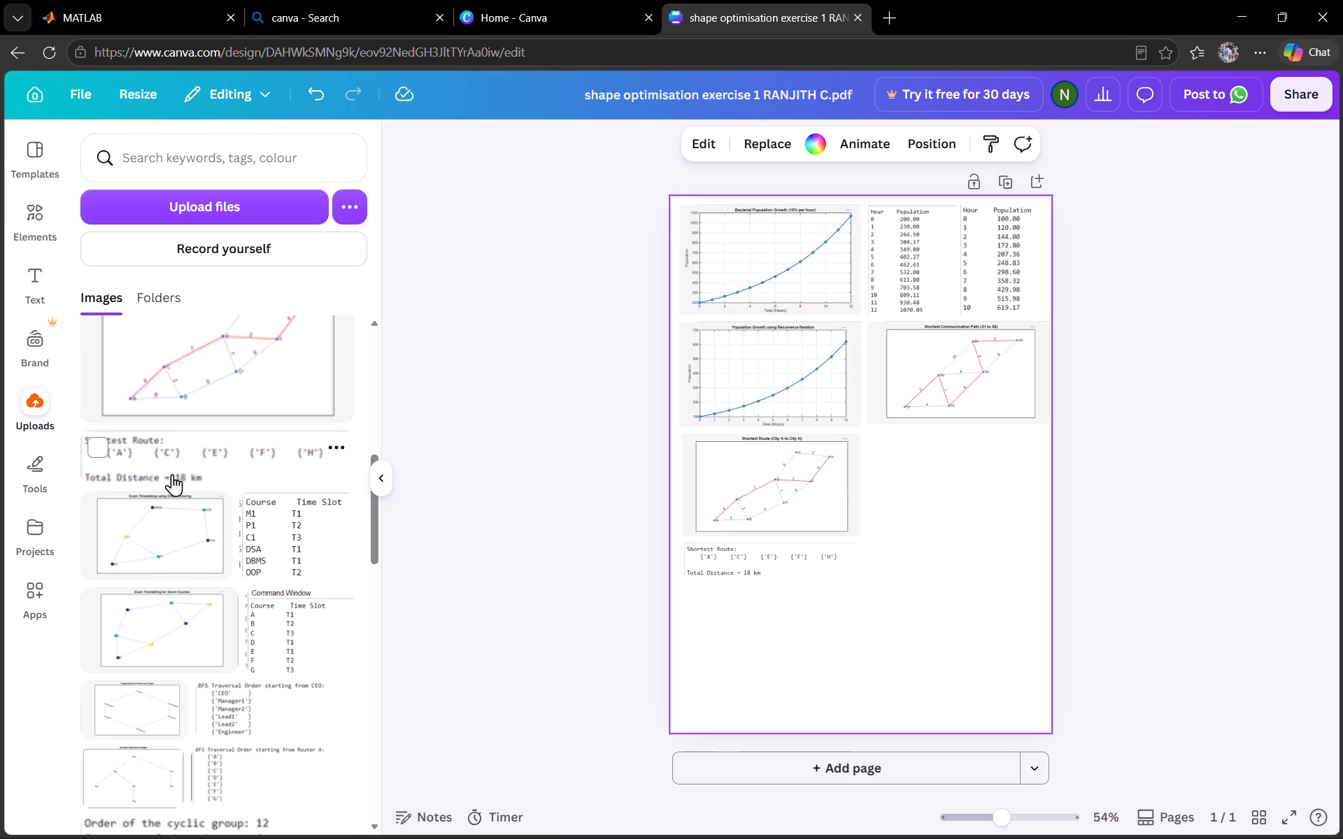
Place the Exam Timetabling using Graph Coloring graph beside the Shortest Route graph, shrunk to match its height.
{"action": "scroll", "coordinate": [232, 461], "scroll_direction": "up", "scroll_amount": 1}
{"action": "scroll", "coordinate": [233, 464], "scroll_direction": "down", "scroll_amount": 2}
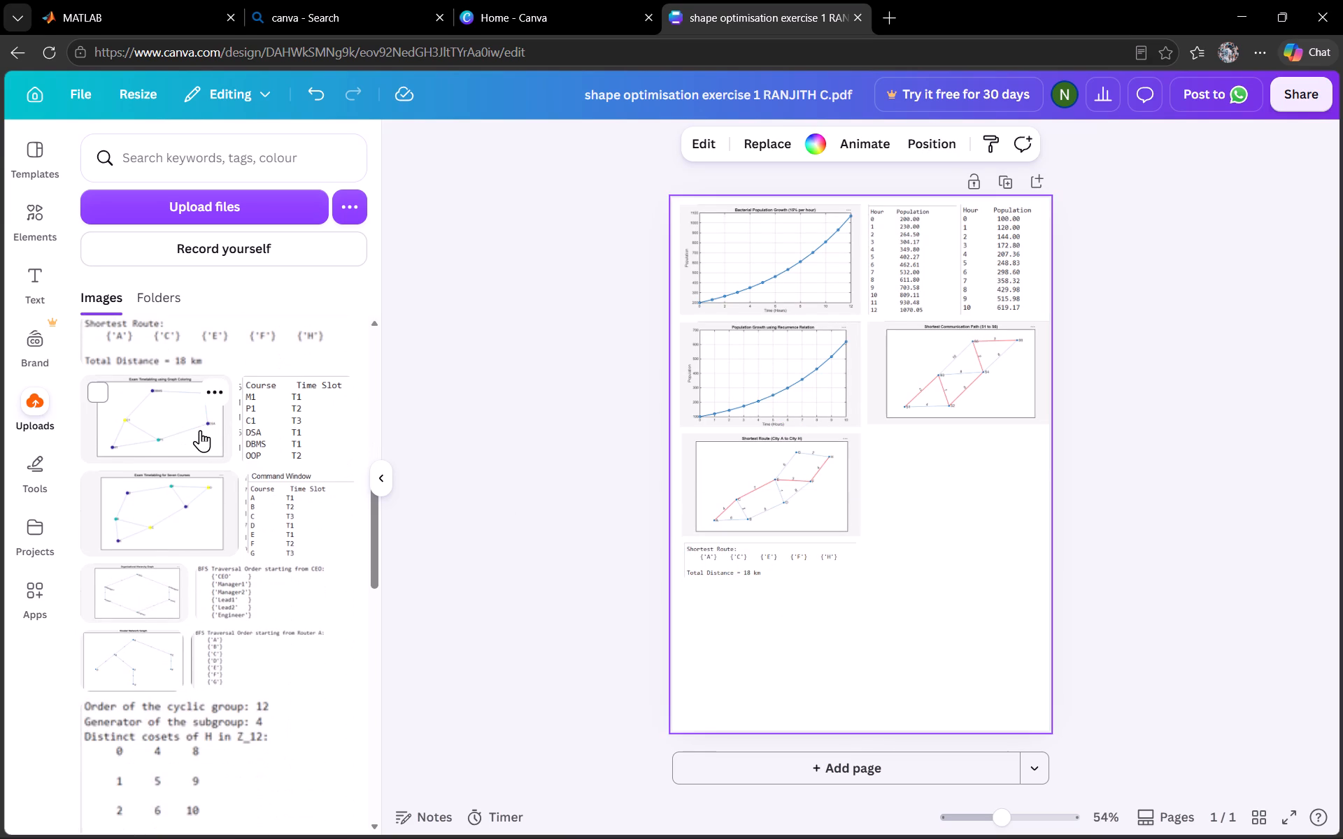
{"action": "left_click", "coordinate": [200, 430]}
{"action": "left_click_drag", "start_coordinate": [879, 497], "coordinate": [947, 539]}
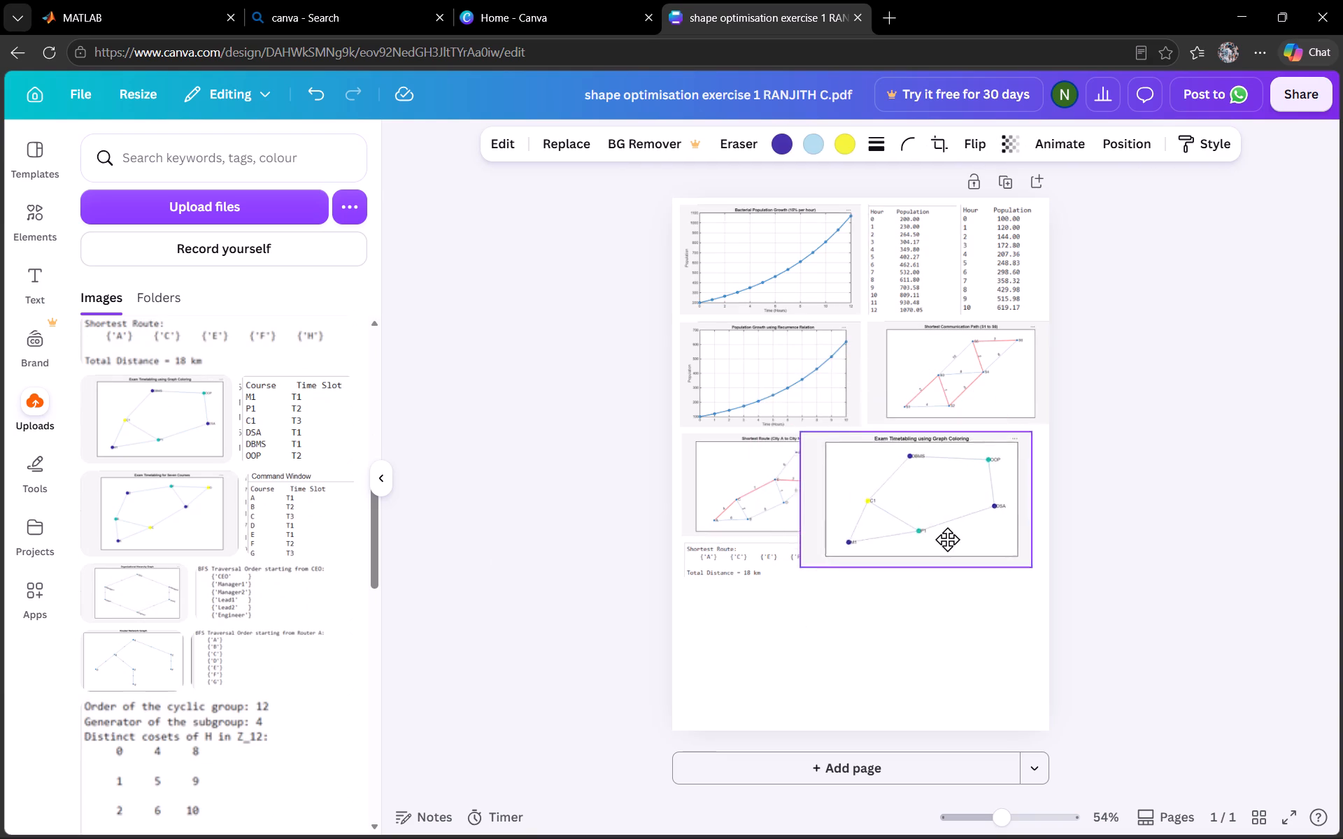
{"action": "left_click_drag", "start_coordinate": [947, 539], "coordinate": [997, 529]}
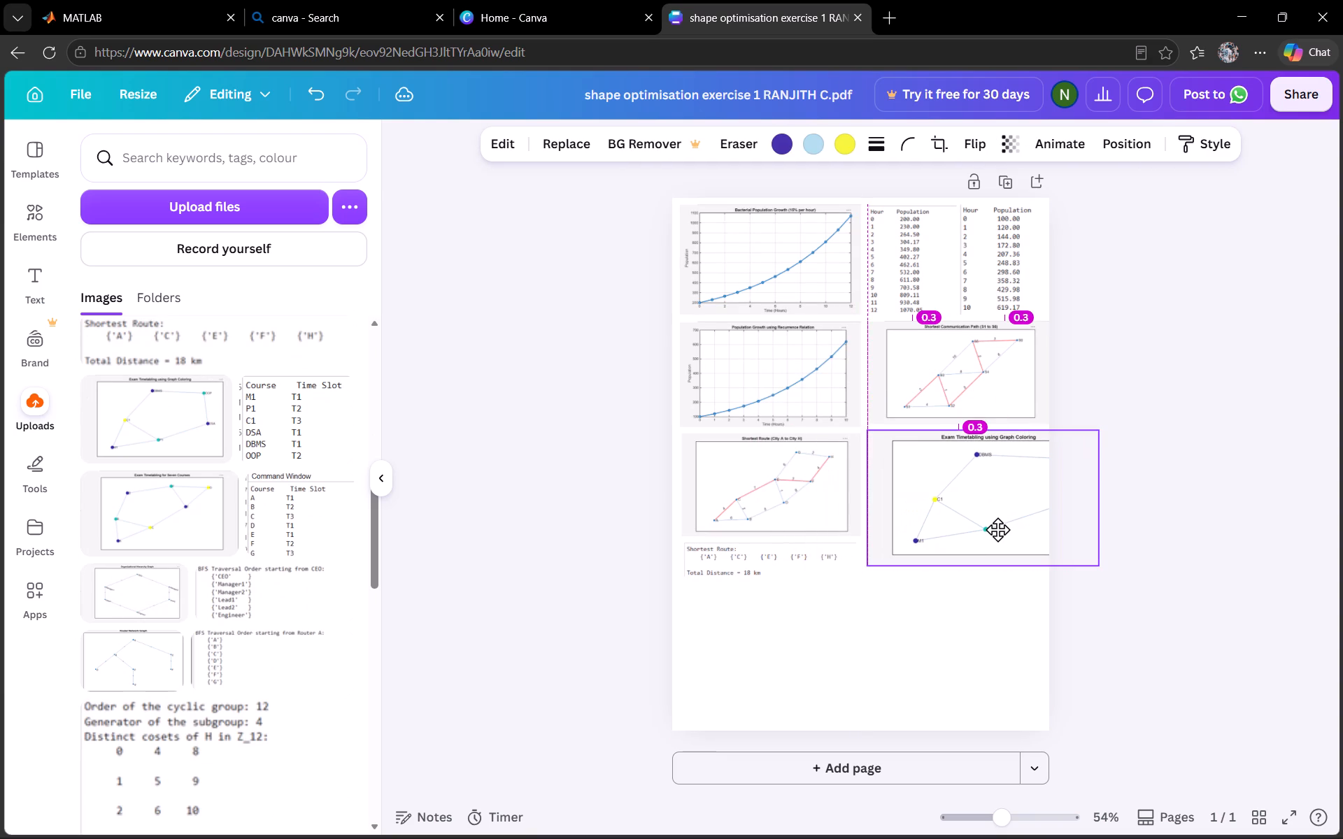
{"action": "left_click_drag", "start_coordinate": [997, 529], "coordinate": [1002, 533]}
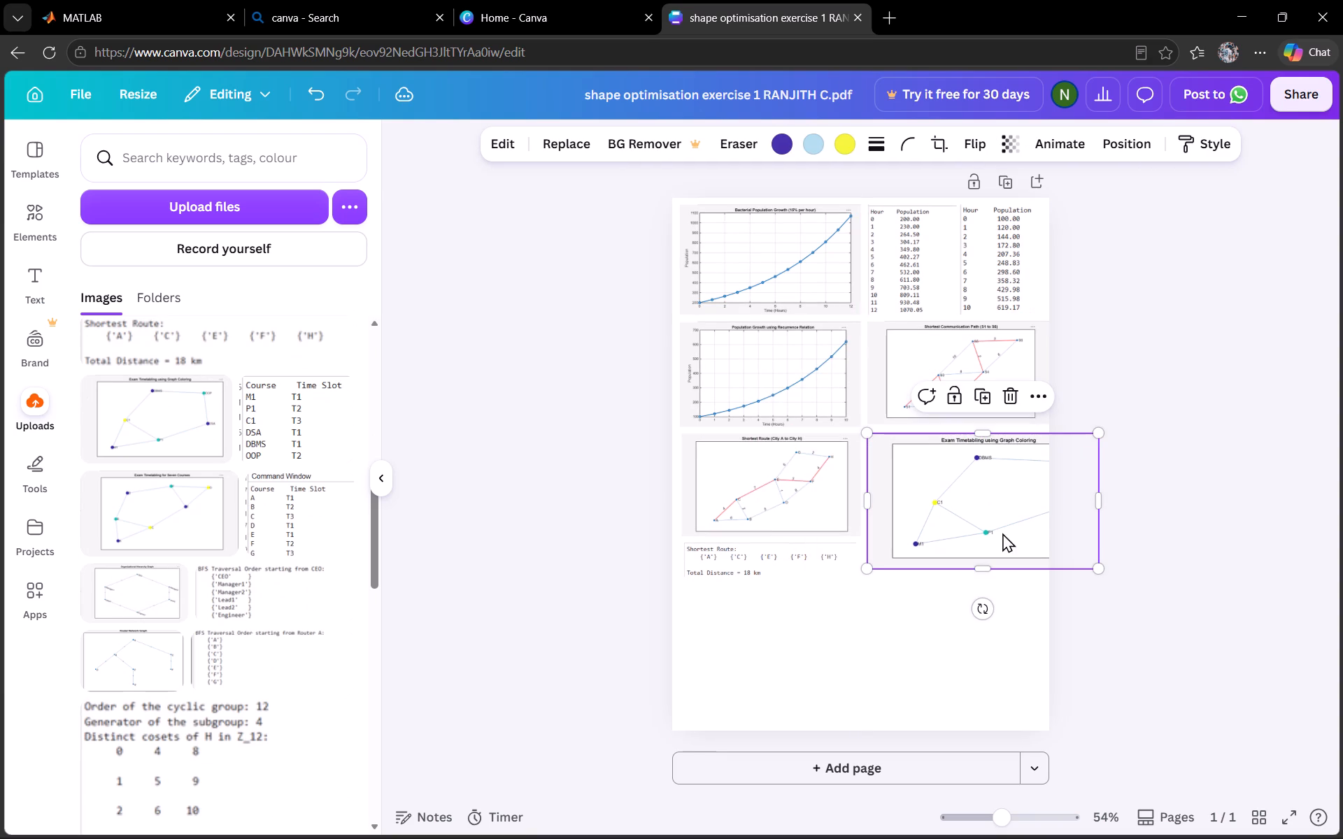
{"action": "left_click_drag", "start_coordinate": [1100, 568], "coordinate": [1039, 526]}
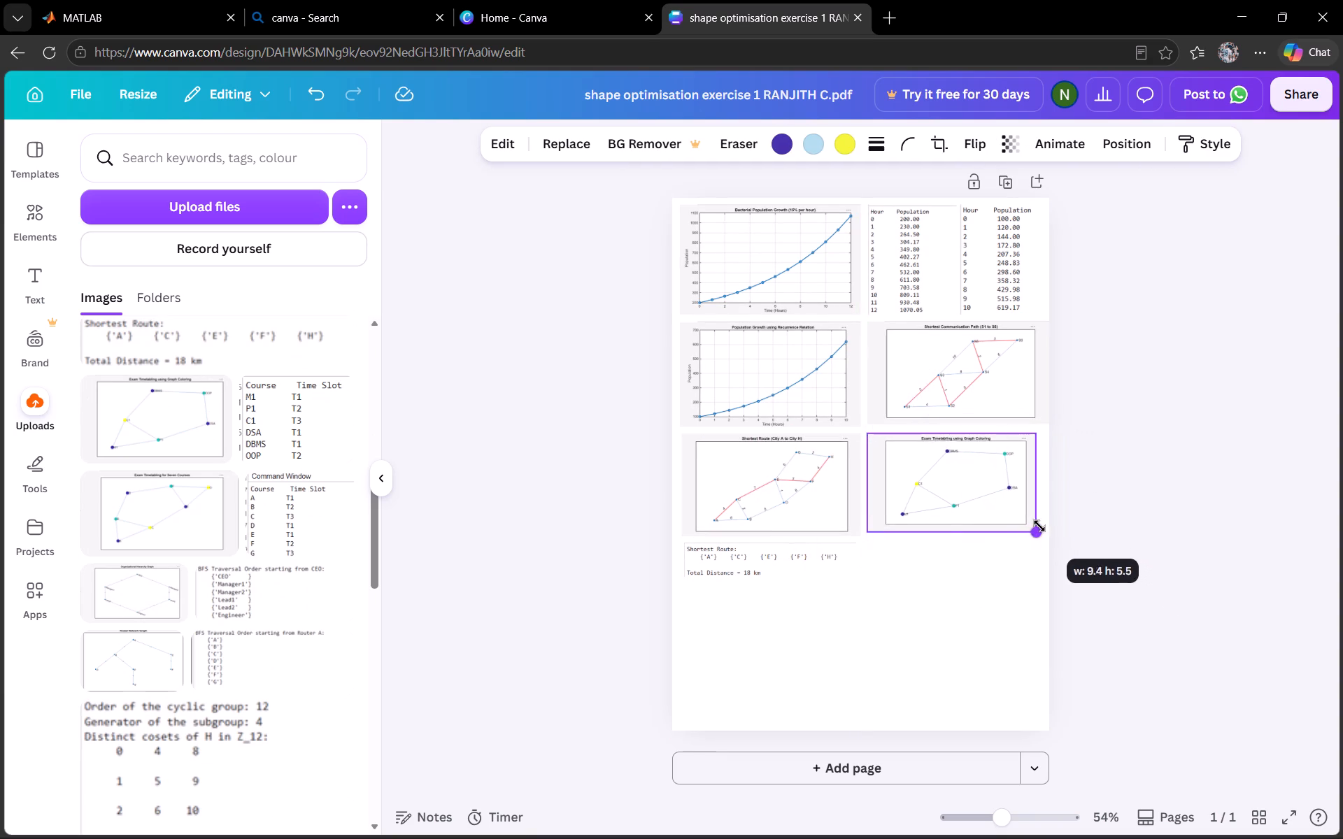
{"action": "left_click_drag", "start_coordinate": [1039, 526], "coordinate": [1049, 529]}
{"action": "left_click", "coordinate": [983, 578]}
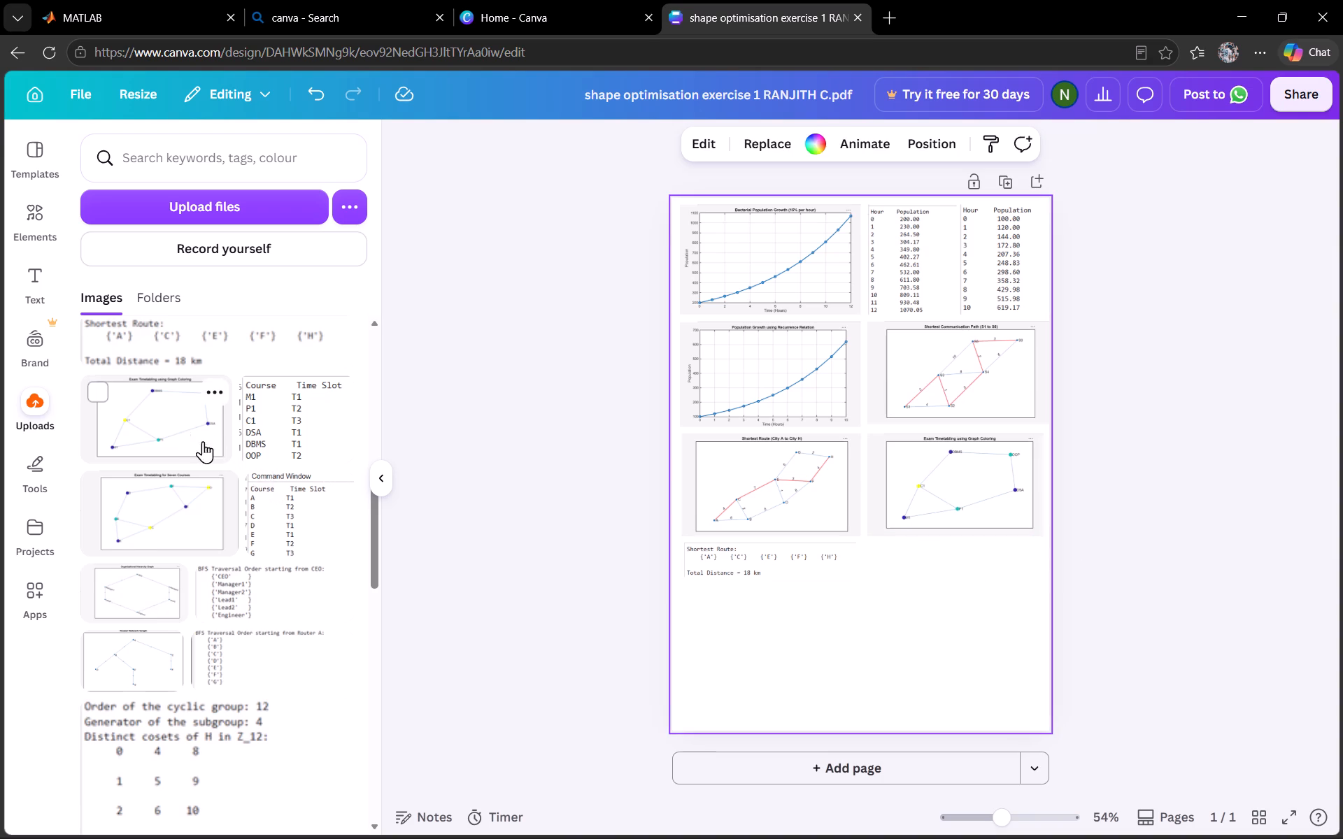
Add the M1–OOP course time slot table below the Shortest Route text output, shrunk to about 6.1 by 4.7.
{"action": "scroll", "coordinate": [271, 510], "scroll_direction": "down", "scroll_amount": 3}
{"action": "scroll", "coordinate": [262, 513], "scroll_direction": "up", "scroll_amount": 5}
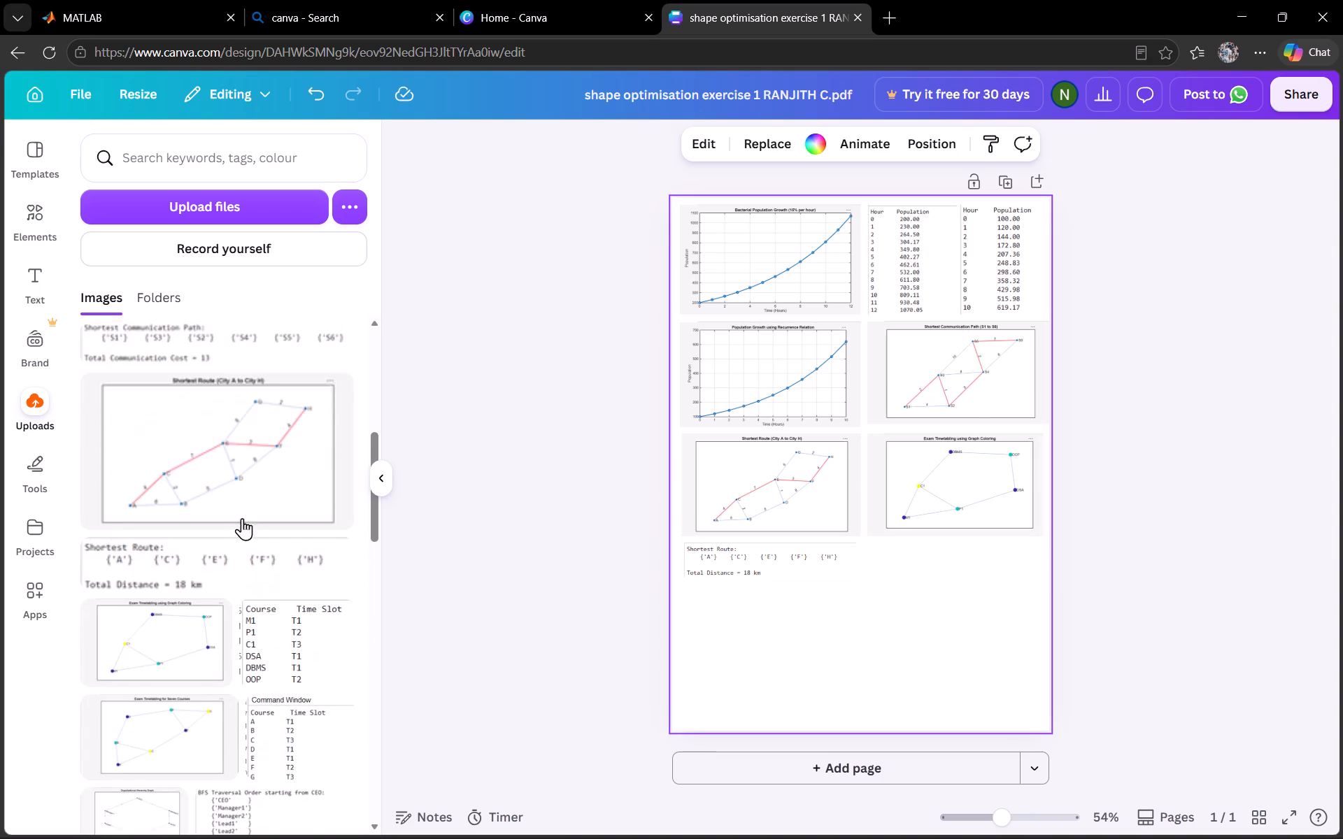
{"action": "scroll", "coordinate": [164, 580], "scroll_direction": "down", "scroll_amount": 1}
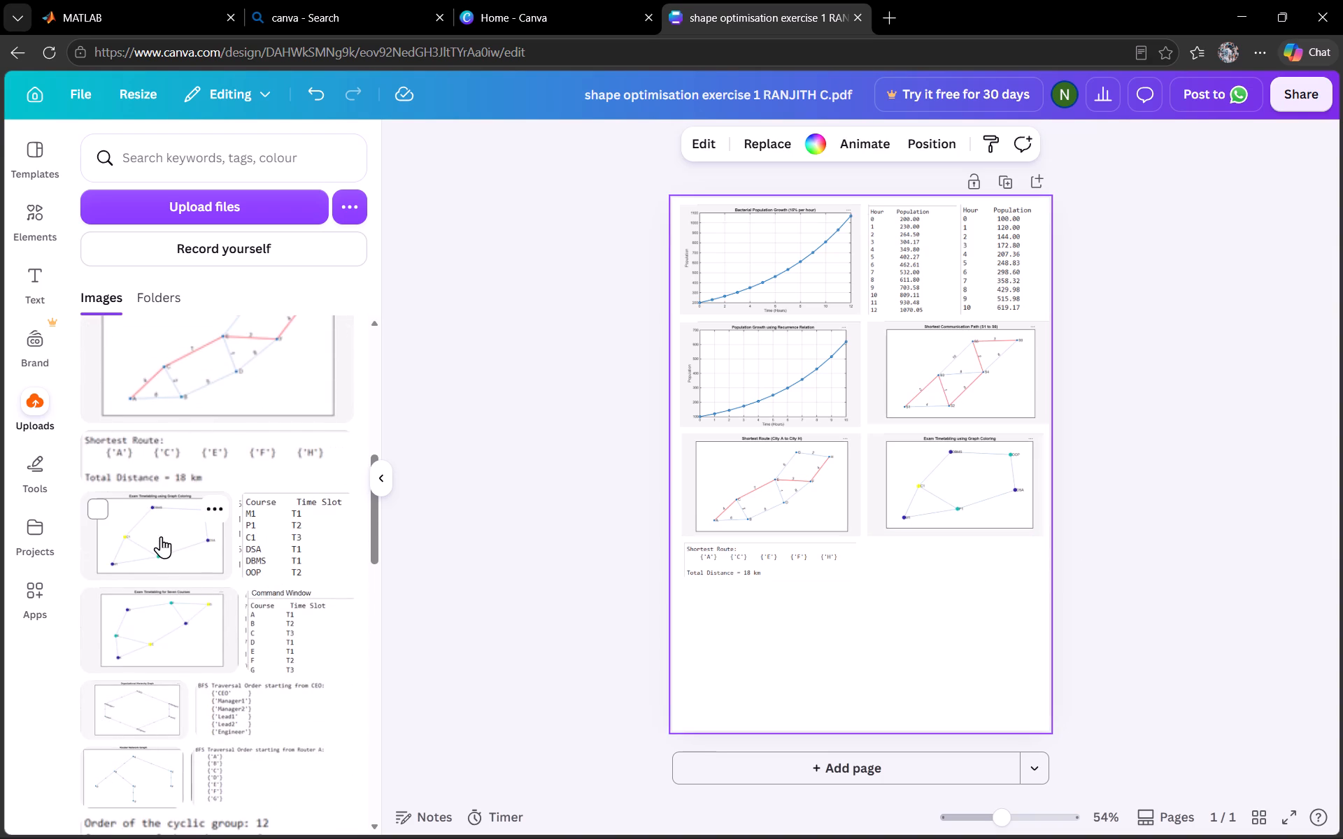
{"action": "left_click", "coordinate": [268, 545]}
{"action": "left_click_drag", "start_coordinate": [846, 474], "coordinate": [946, 605]}
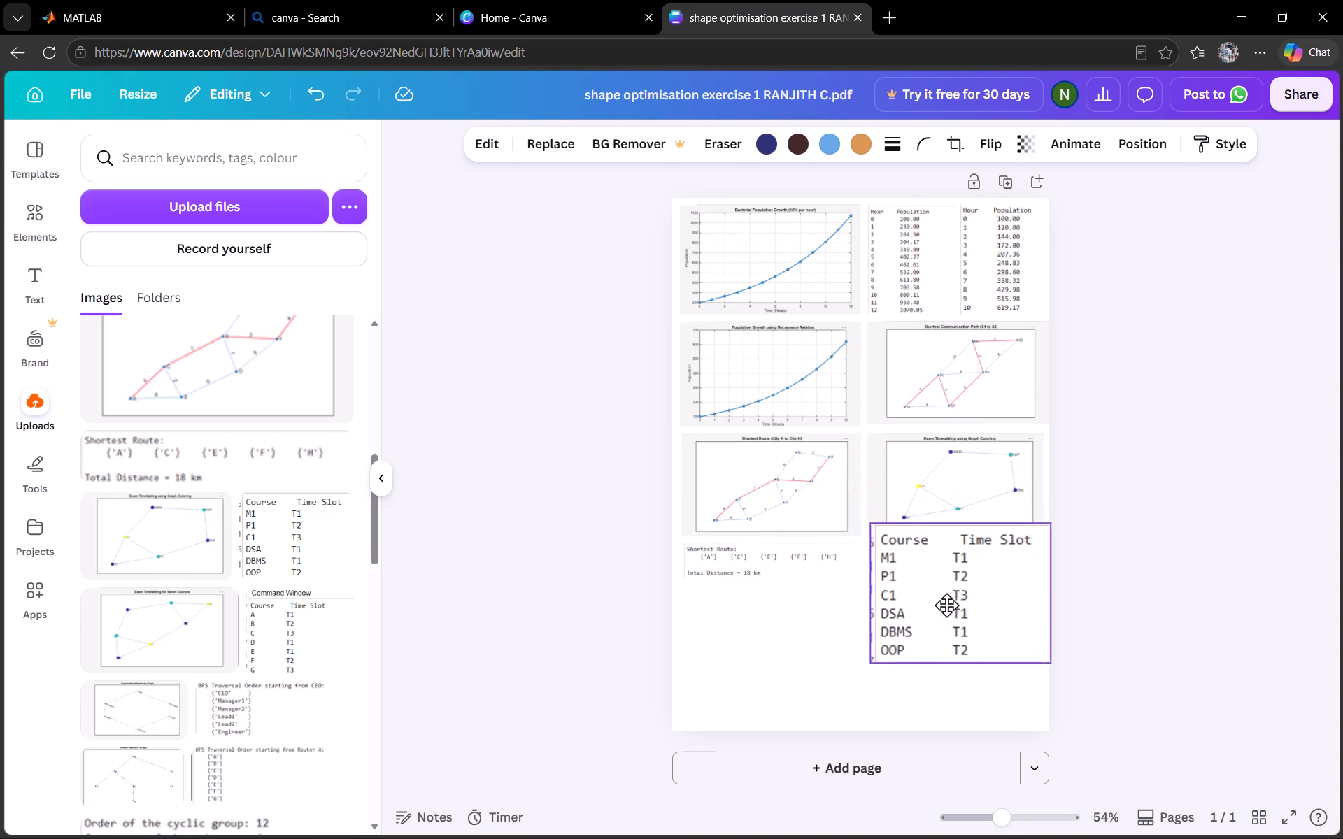
{"action": "left_click_drag", "start_coordinate": [946, 605], "coordinate": [948, 624]}
{"action": "left_click_drag", "start_coordinate": [1046, 686], "coordinate": [1042, 680]}
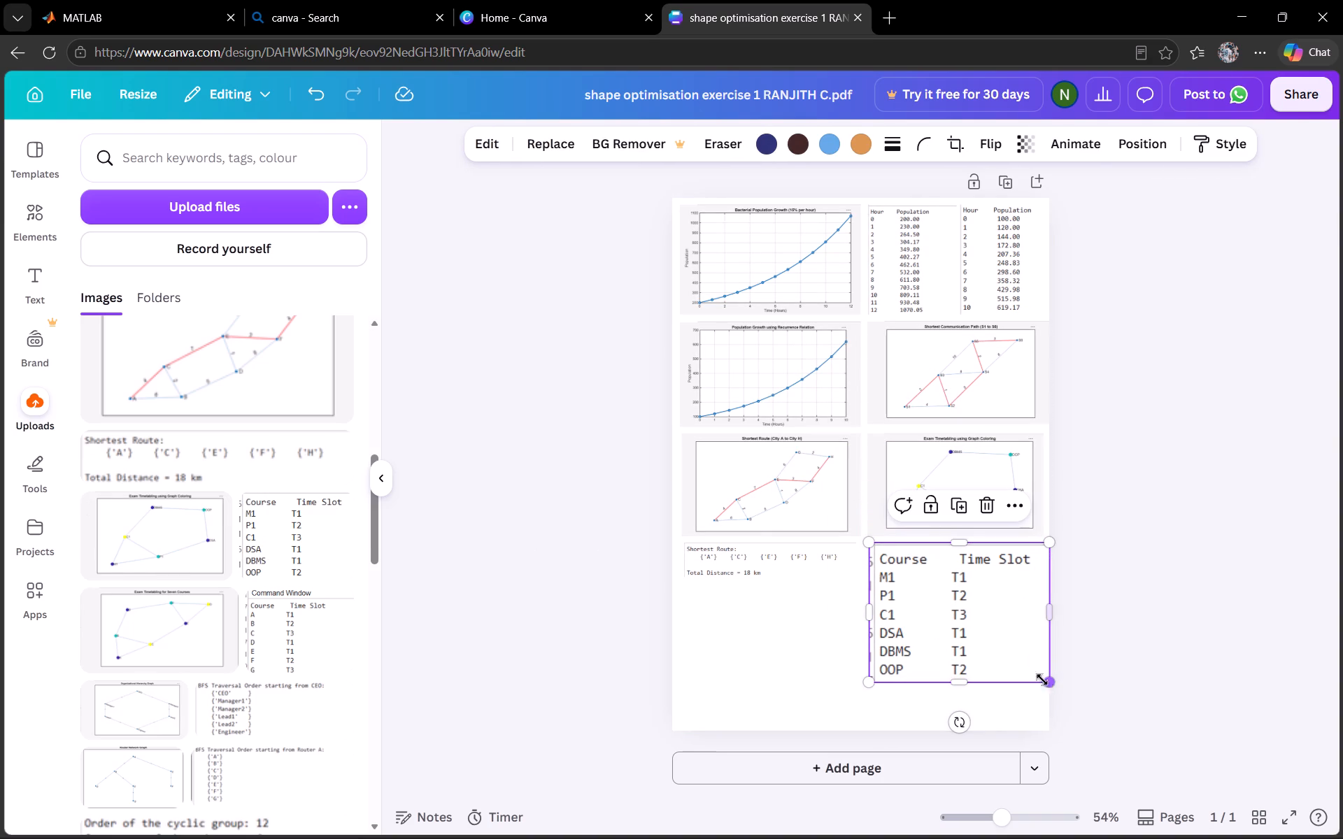
{"action": "left_click_drag", "start_coordinate": [1042, 680], "coordinate": [1033, 636]}
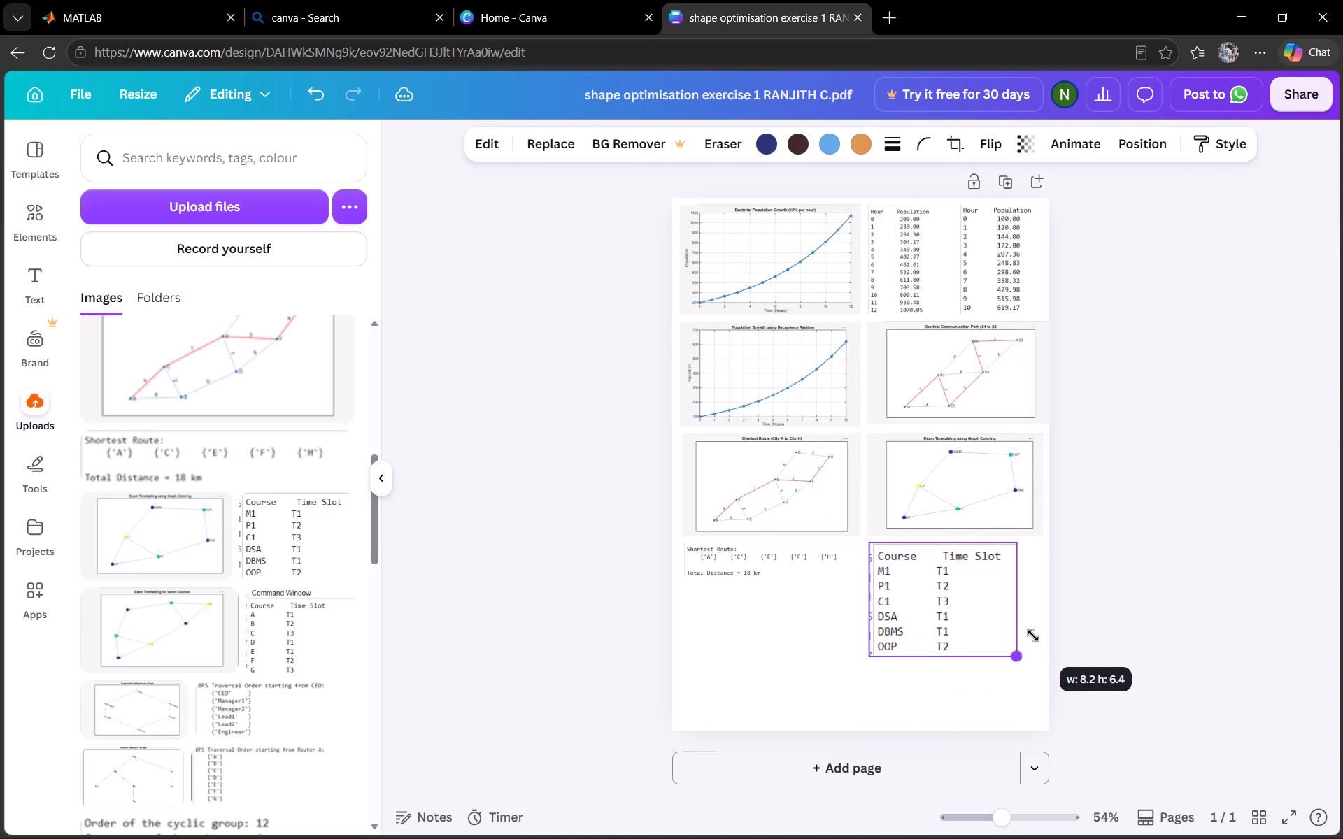
{"action": "left_click_drag", "start_coordinate": [1033, 636], "coordinate": [1024, 634]}
{"action": "left_click_drag", "start_coordinate": [953, 606], "coordinate": [774, 658]}
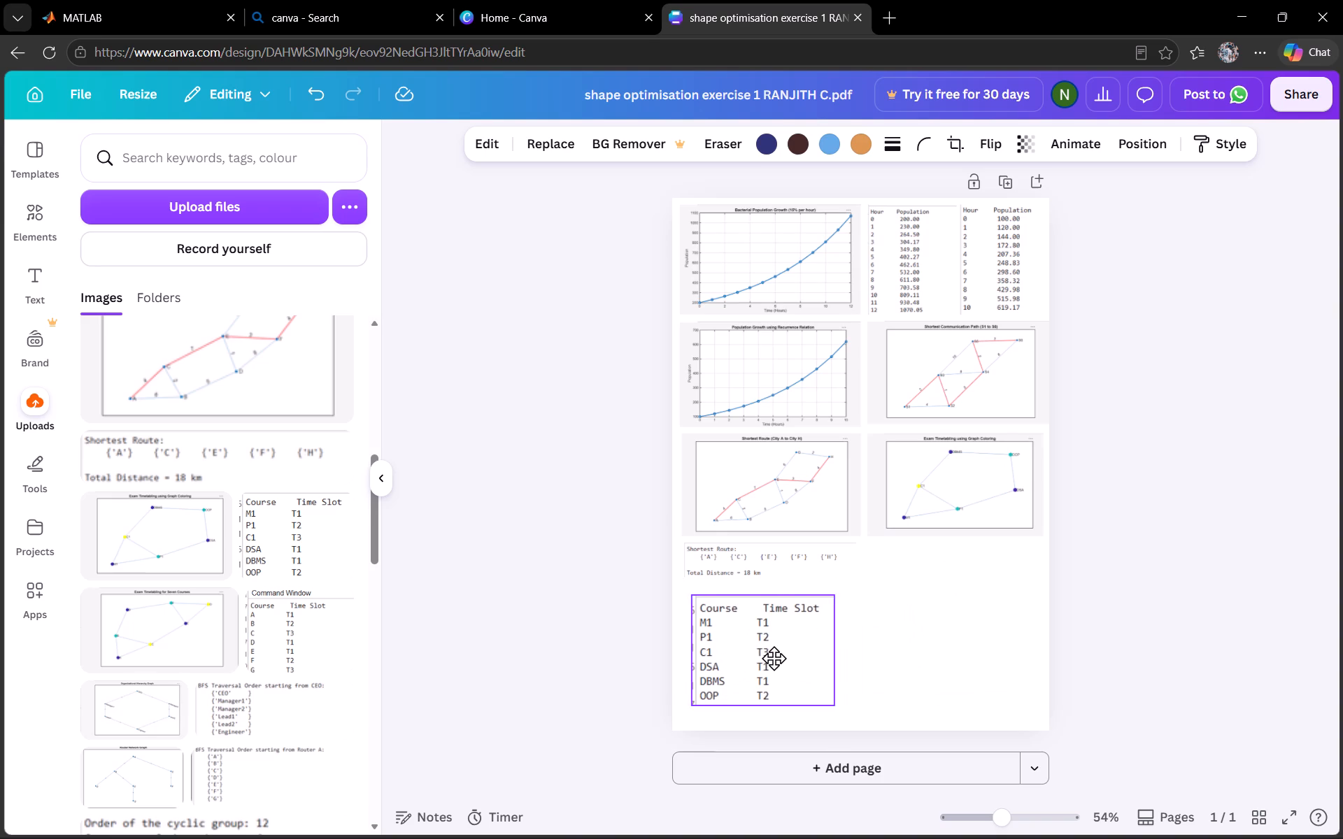
{"action": "left_click_drag", "start_coordinate": [774, 658], "coordinate": [770, 654]}
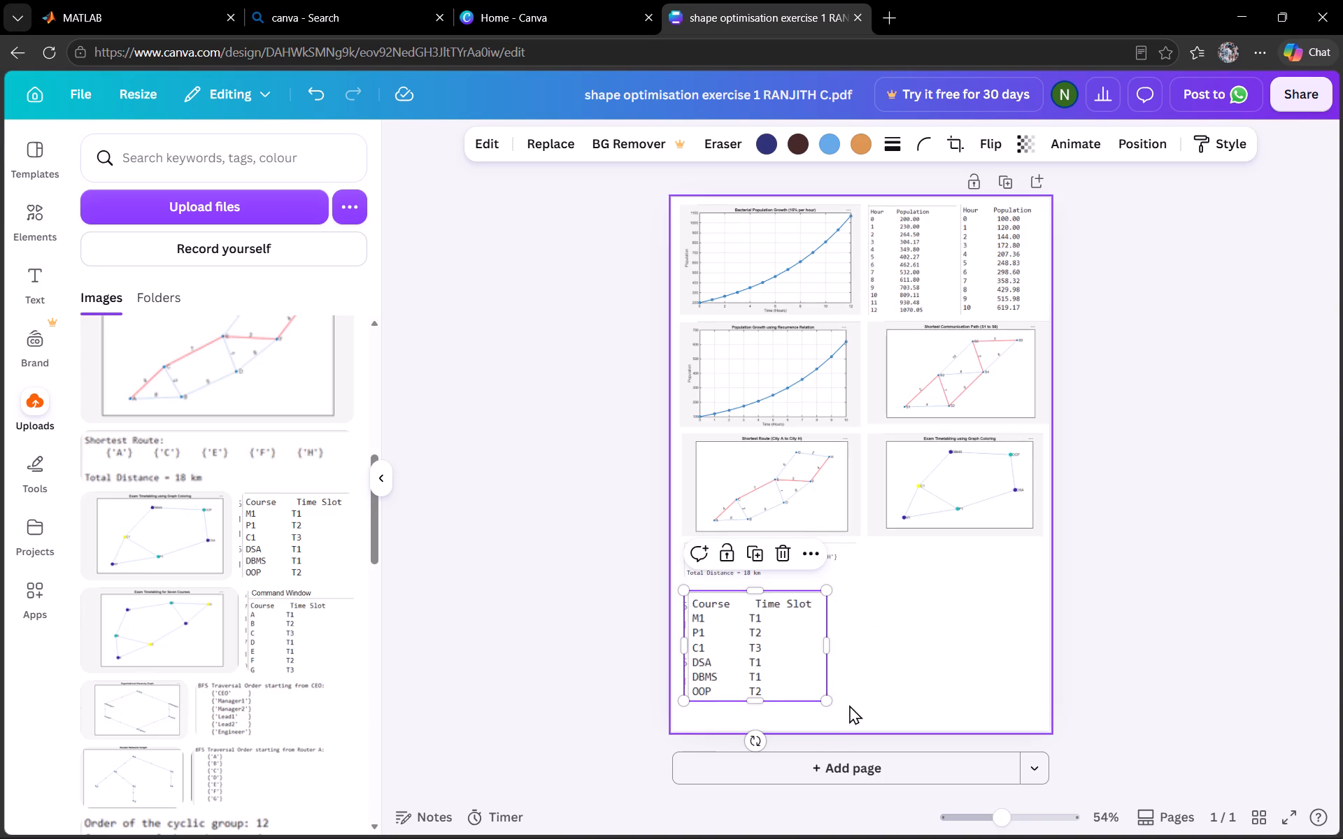
{"action": "left_click_drag", "start_coordinate": [829, 702], "coordinate": [795, 680]}
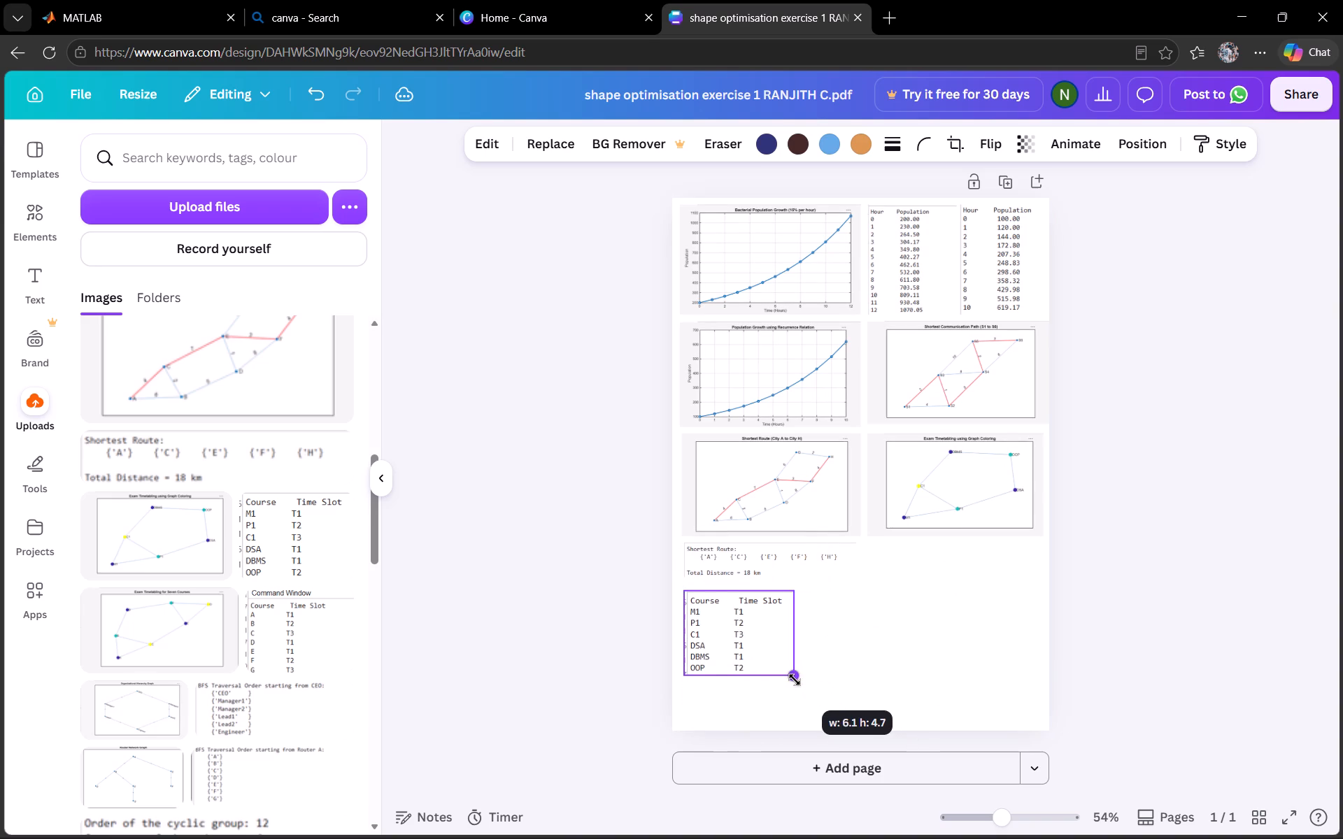
{"action": "left_click_drag", "start_coordinate": [795, 680], "coordinate": [797, 680]}
{"action": "left_click", "coordinate": [846, 643]}
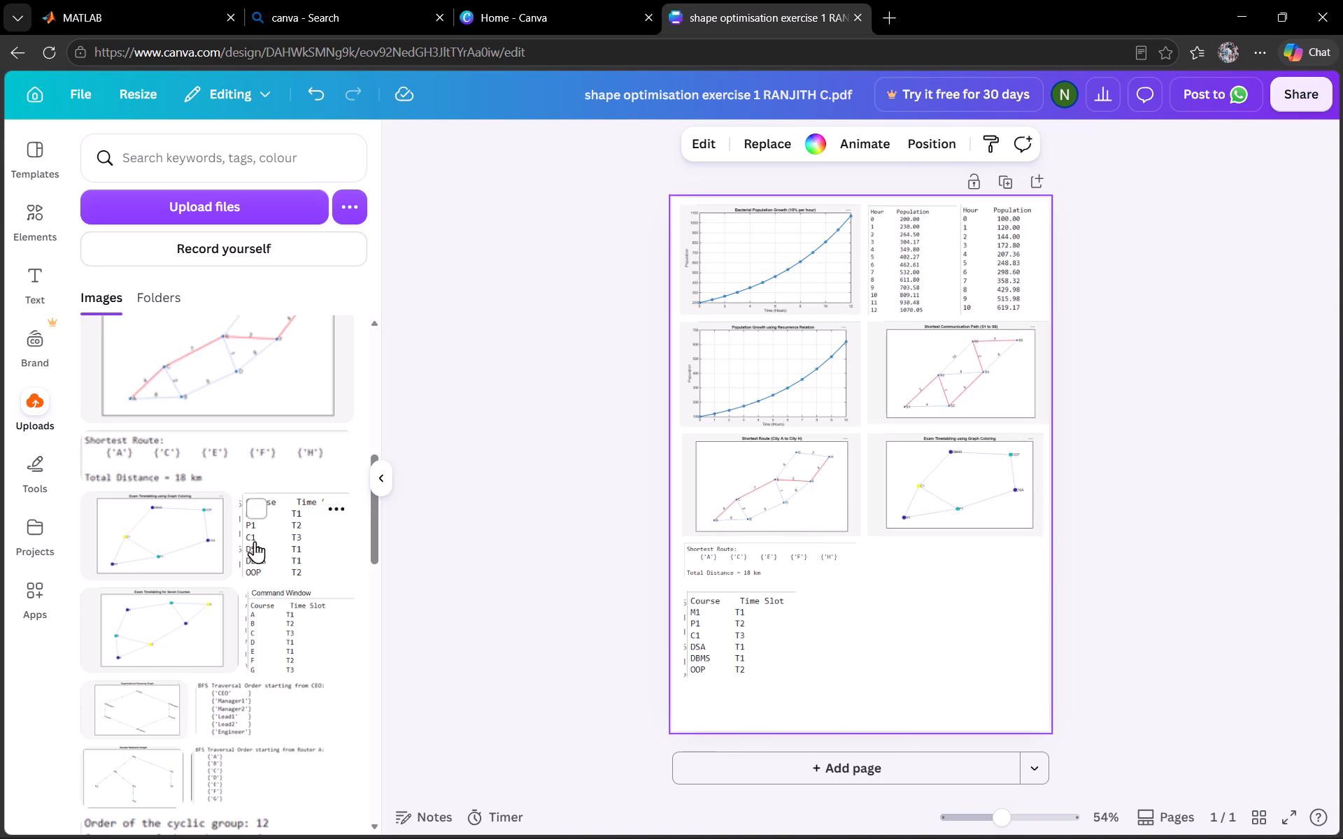
Place the Exam Timetabling for Seven Courses graph directly below the Graph Coloring graph, shrunk to the same width.
{"action": "left_click", "coordinate": [162, 633]}
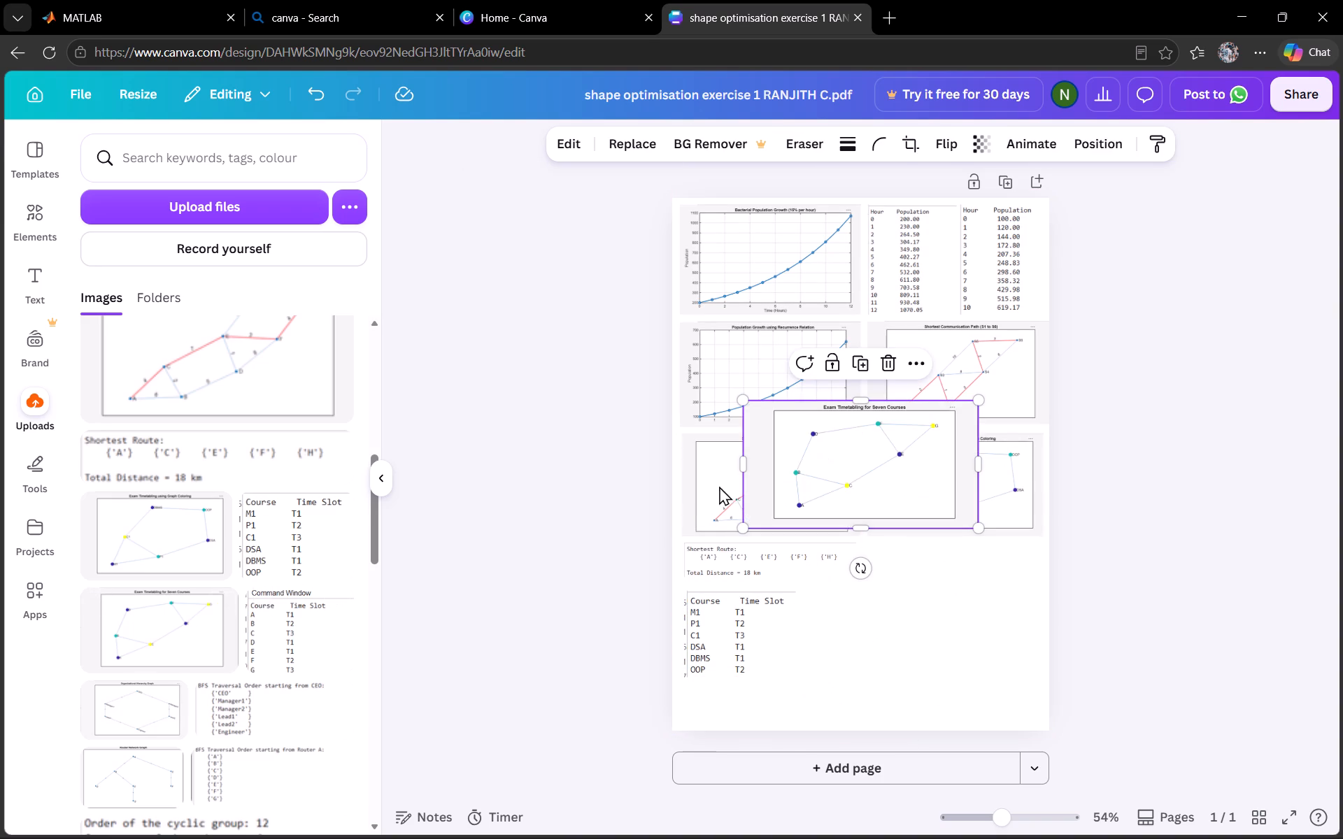
{"action": "left_click_drag", "start_coordinate": [840, 468], "coordinate": [907, 657]}
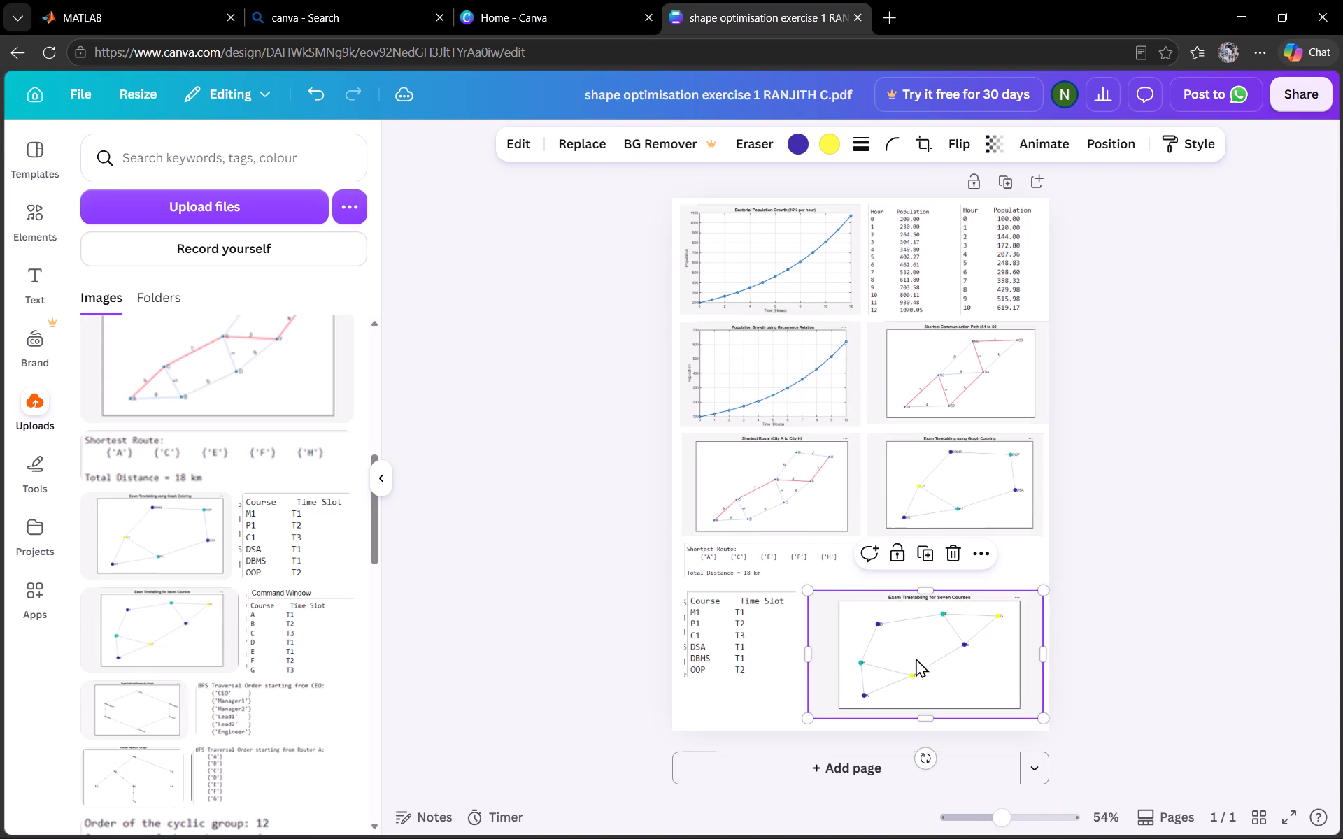
{"action": "left_click_drag", "start_coordinate": [1040, 720], "coordinate": [1013, 700]}
{"action": "left_click_drag", "start_coordinate": [909, 638], "coordinate": [967, 601]}
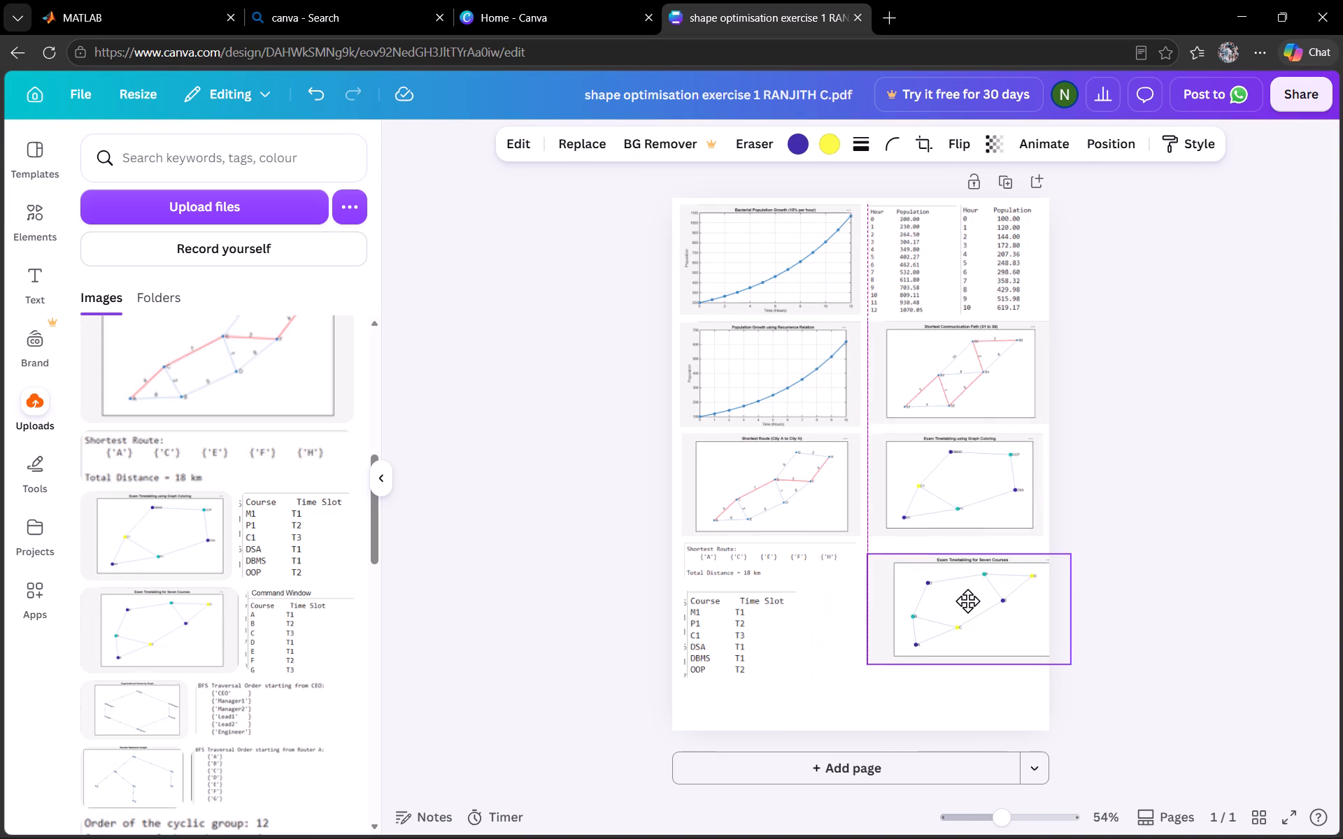
{"action": "left_click_drag", "start_coordinate": [967, 601], "coordinate": [966, 594]}
{"action": "left_click_drag", "start_coordinate": [1072, 659], "coordinate": [1045, 653]}
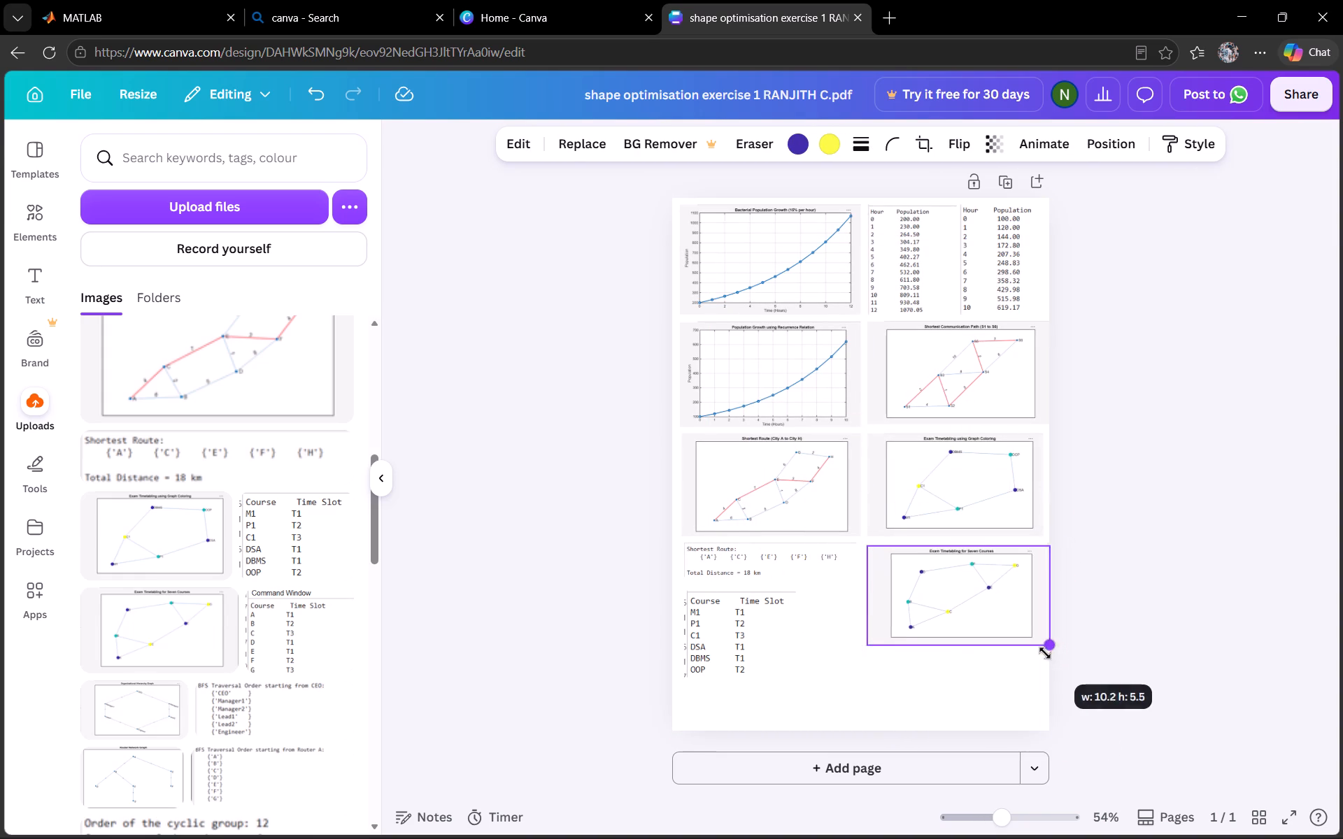
{"action": "left_click_drag", "start_coordinate": [1045, 653], "coordinate": [1041, 652]}
{"action": "left_click", "coordinate": [858, 687]}
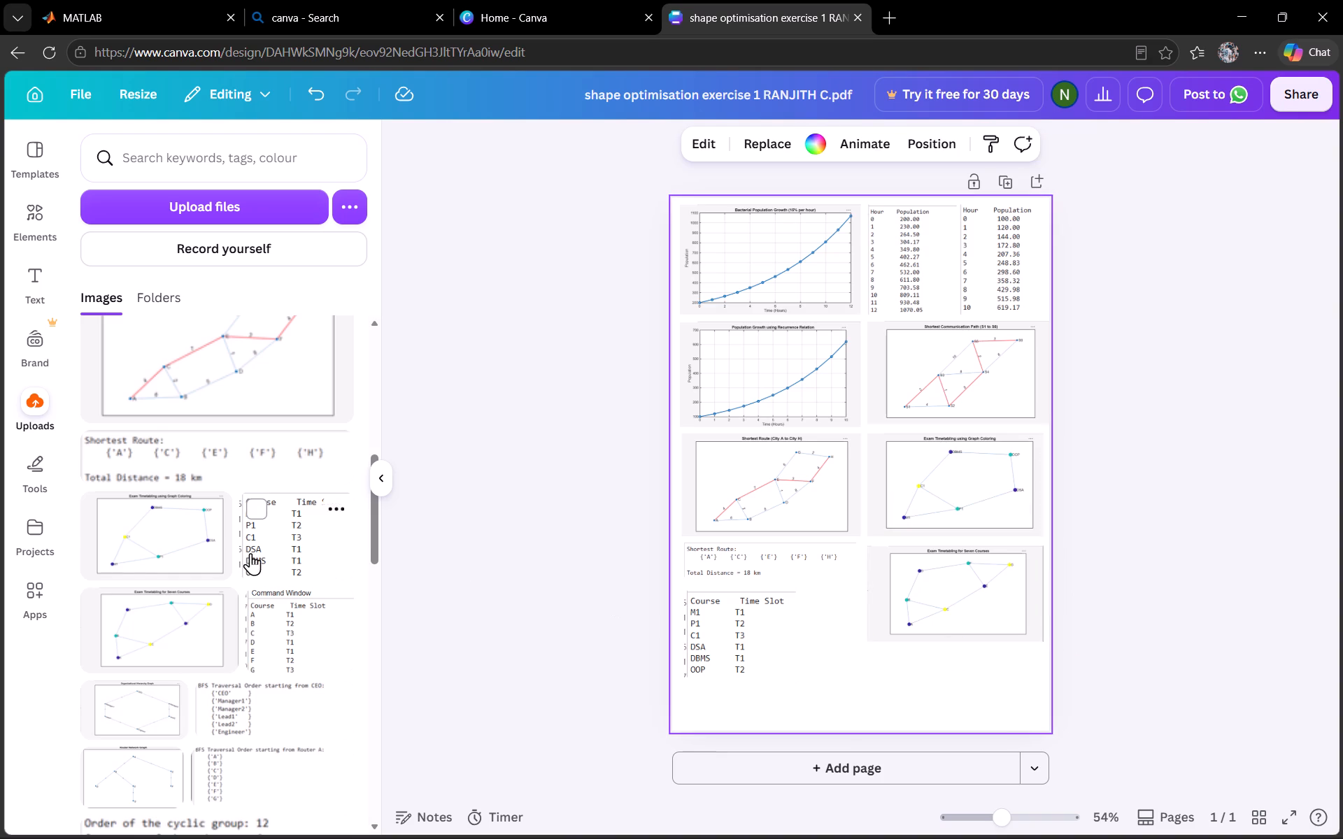
Add the A–G course time slot table in the free space below the Seven Courses graph, shrunk to about a third of the page width.
{"action": "left_click", "coordinate": [297, 643]}
{"action": "left_click_drag", "start_coordinate": [813, 462], "coordinate": [820, 541]}
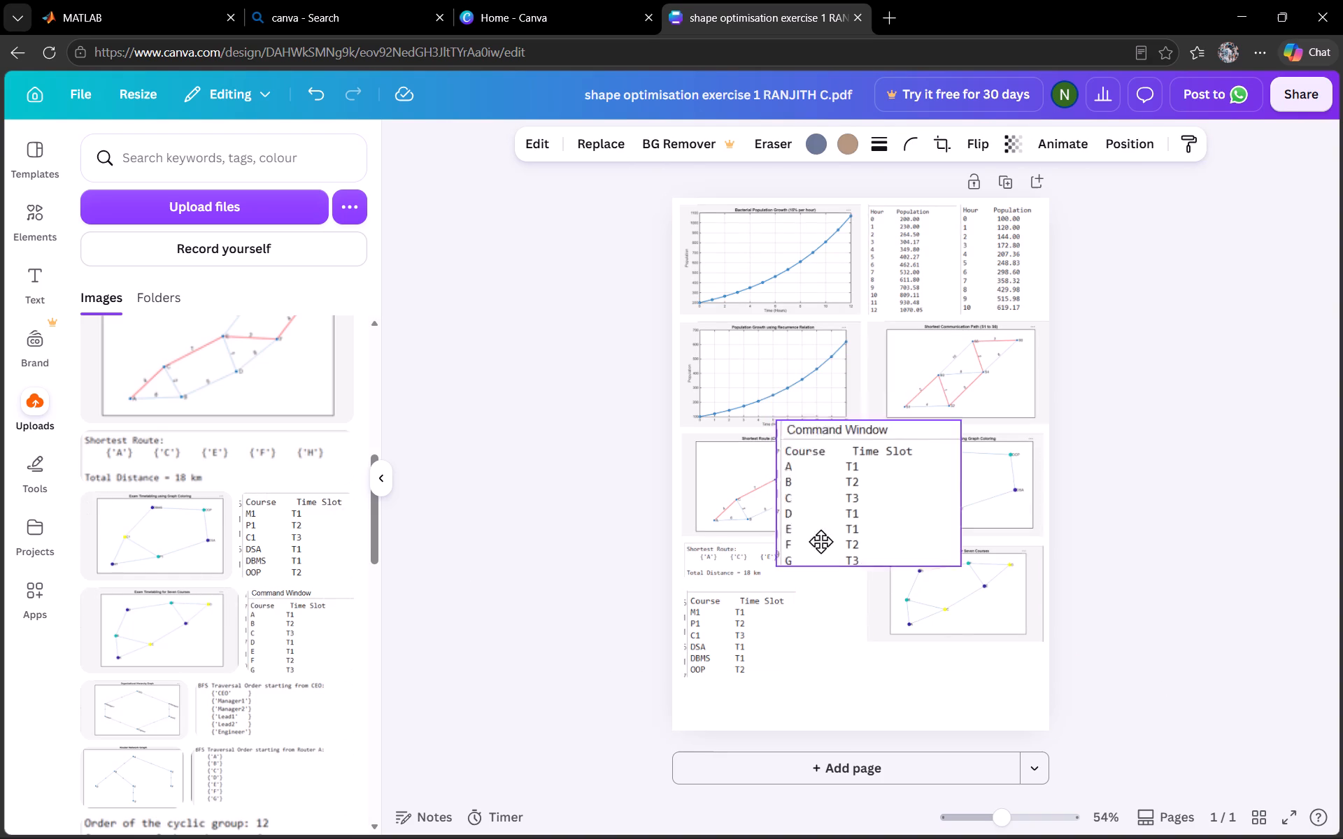
{"action": "left_click_drag", "start_coordinate": [820, 541], "coordinate": [839, 661]}
{"action": "left_click_drag", "start_coordinate": [975, 736], "coordinate": [887, 678]}
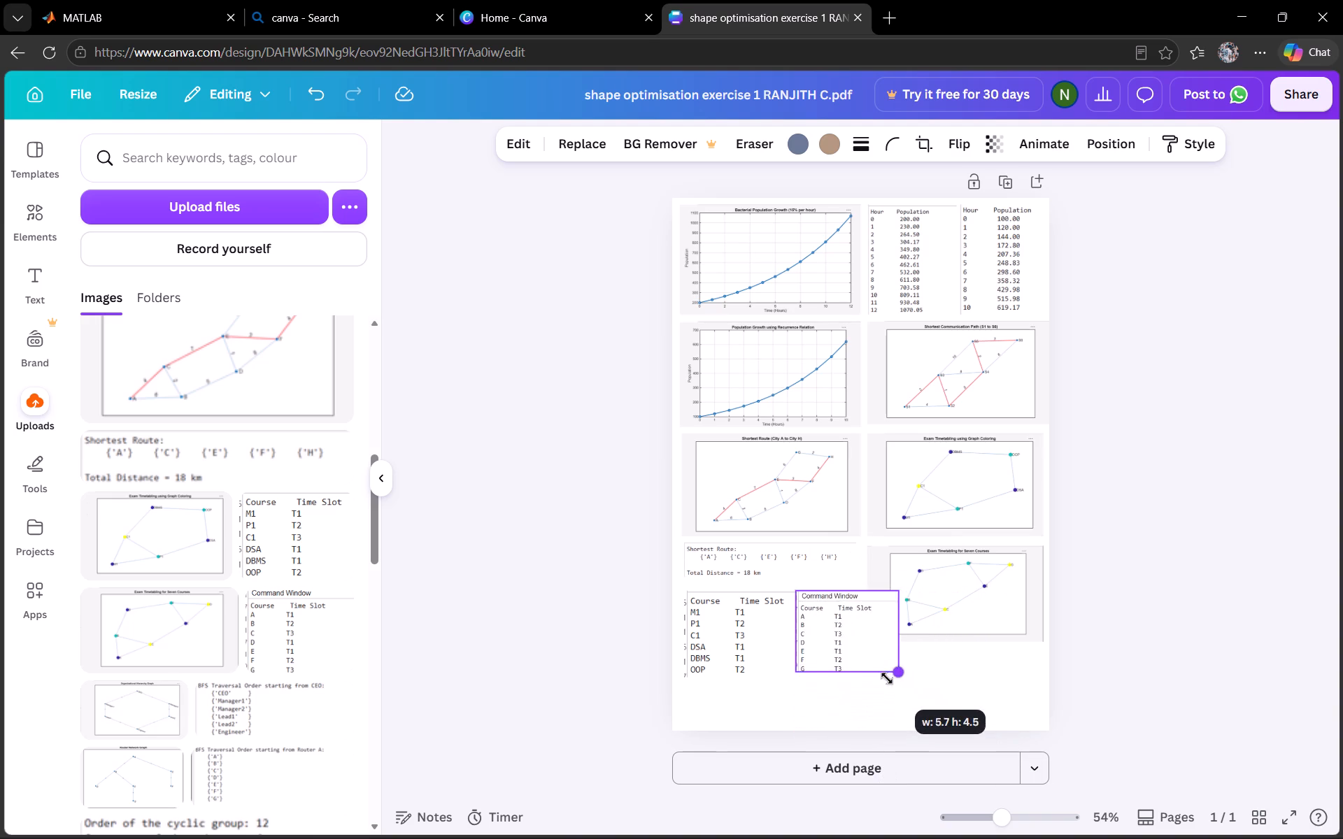
{"action": "left_click_drag", "start_coordinate": [887, 678], "coordinate": [908, 689]}
{"action": "left_click_drag", "start_coordinate": [890, 657], "coordinate": [914, 704]}
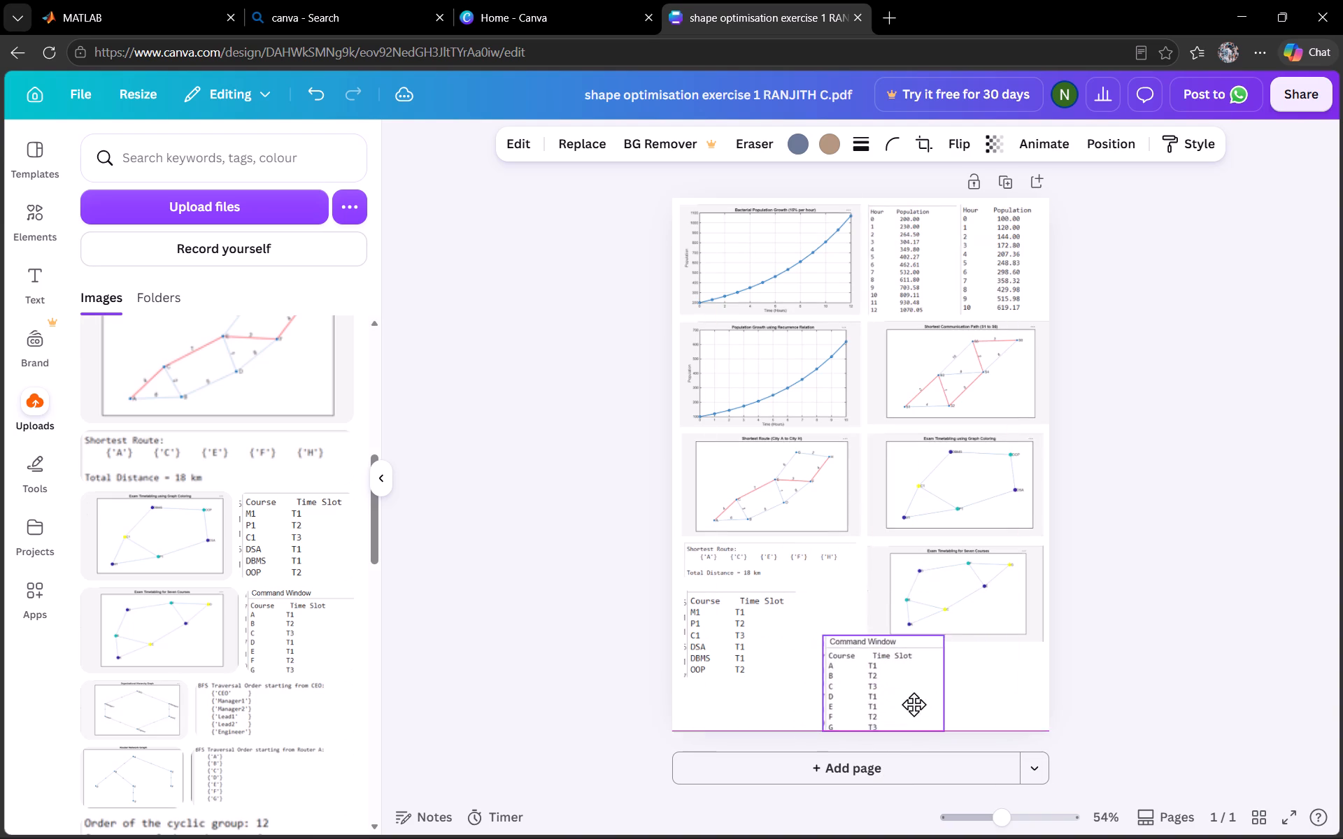
{"action": "left_click_drag", "start_coordinate": [914, 704], "coordinate": [903, 701]}
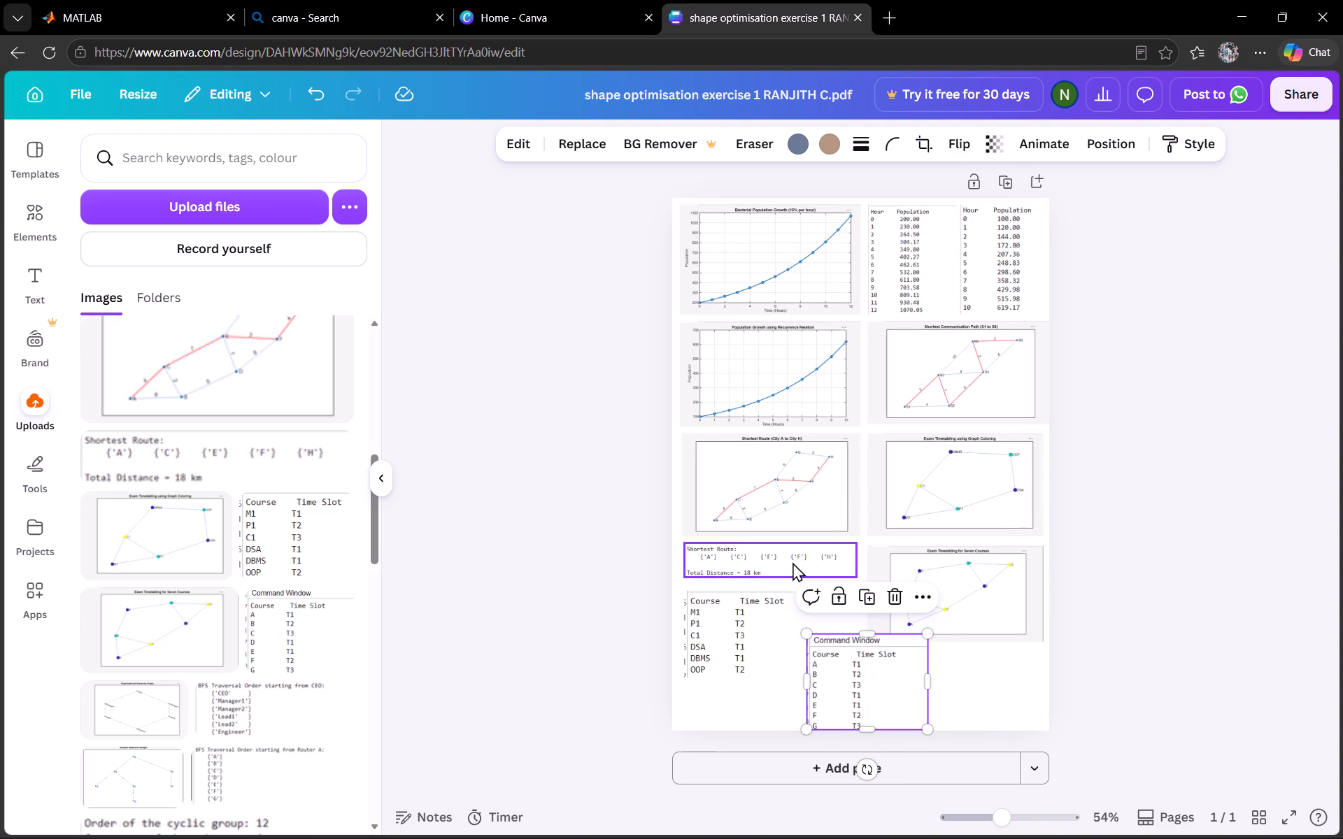
Move the Shortest Route text to the page's lower right corner and put the M1–OOP table directly below the Shortest Route graph.
{"action": "left_click_drag", "start_coordinate": [792, 562], "coordinate": [1067, 699]}
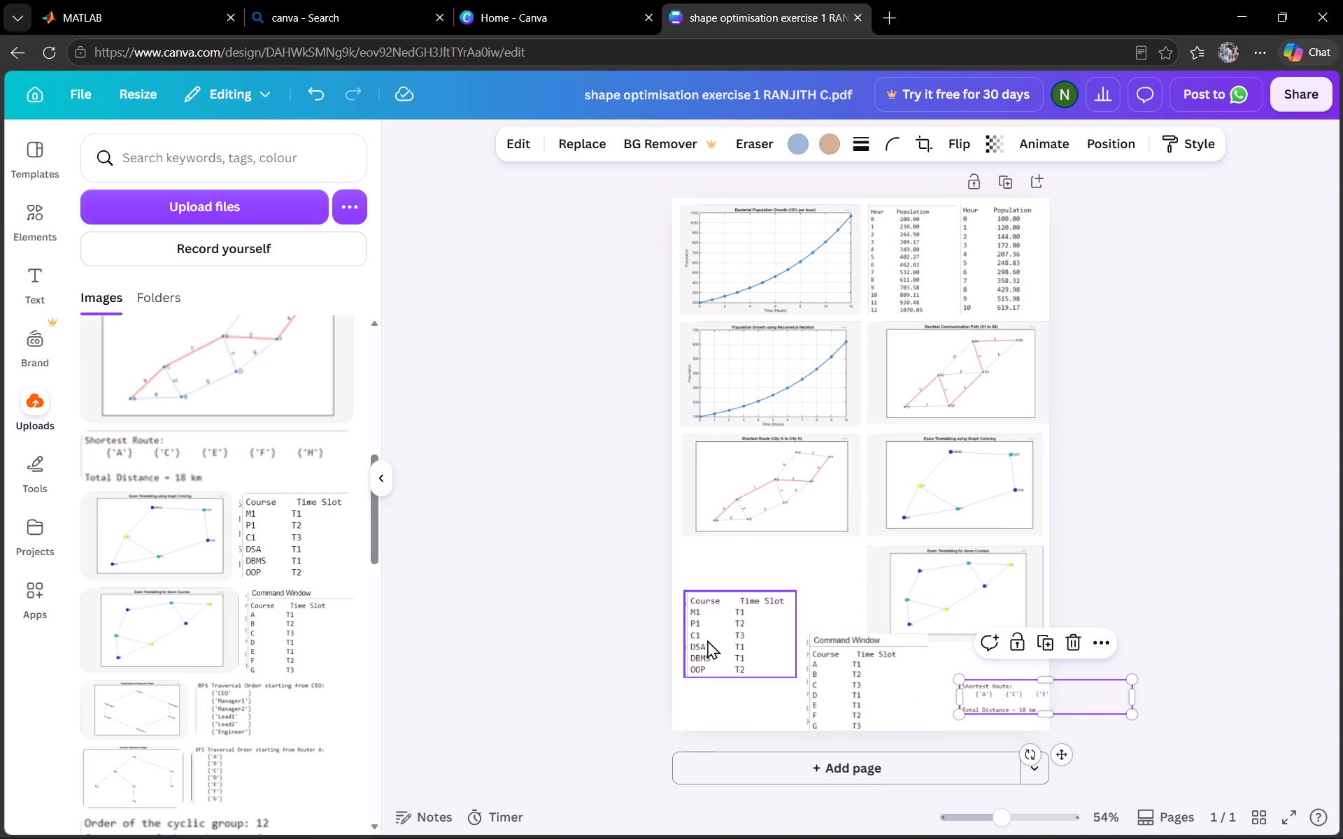
{"action": "left_click_drag", "start_coordinate": [707, 640], "coordinate": [704, 595]}
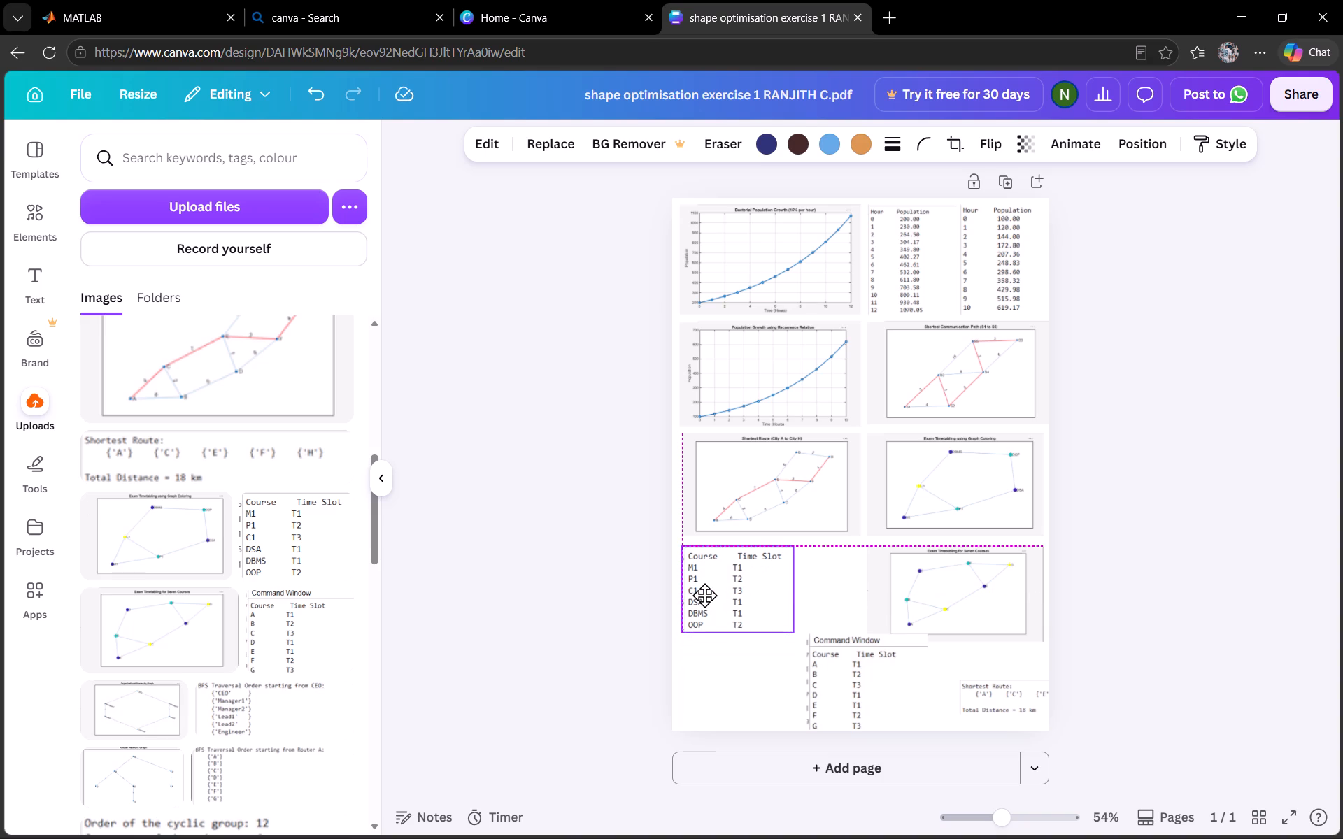
{"action": "left_click_drag", "start_coordinate": [704, 595], "coordinate": [704, 594]}
Fit the A–G table between the M1–OOP table and the Seven Courses graph, shrunk and narrowed to about 5 by 5.
{"action": "left_click_drag", "start_coordinate": [861, 672], "coordinate": [857, 598]}
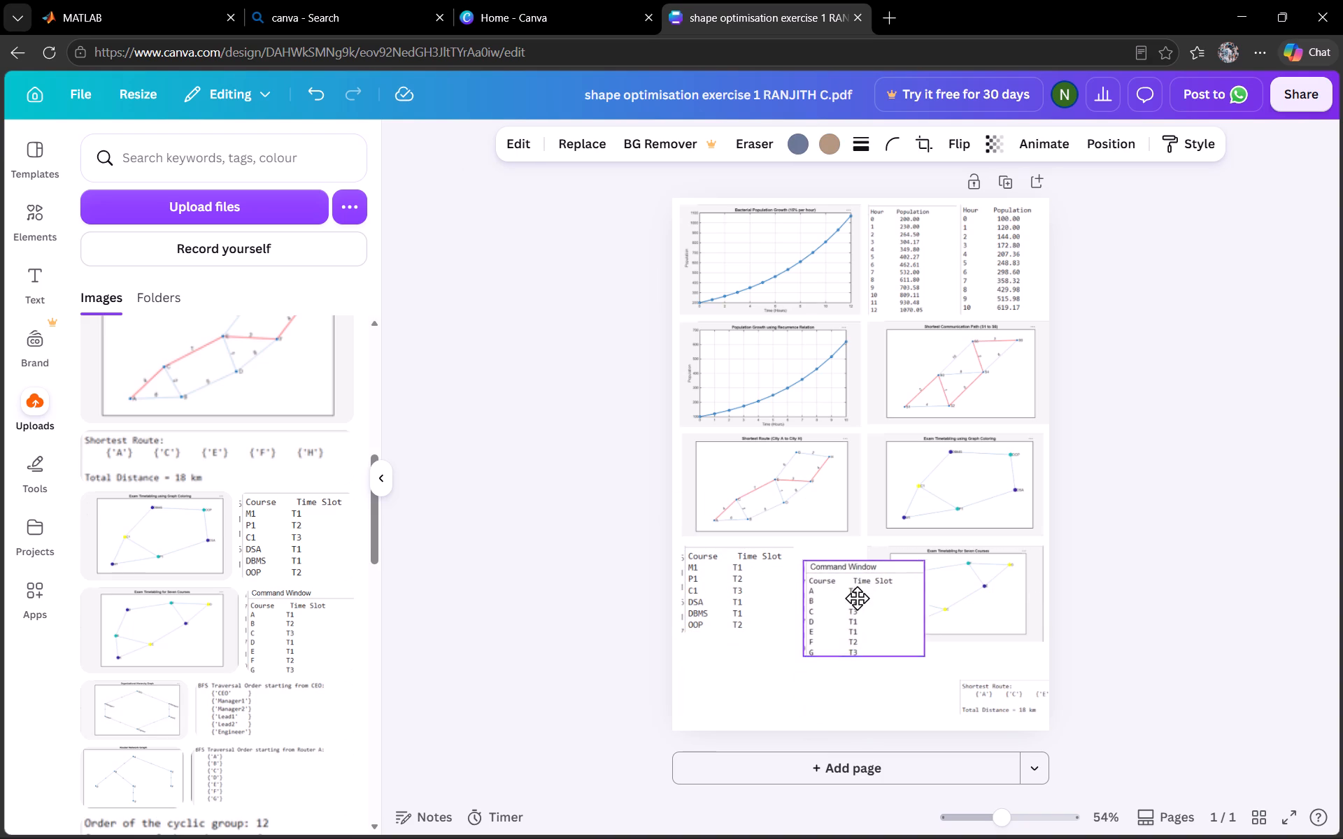
{"action": "left_click_drag", "start_coordinate": [857, 598], "coordinate": [845, 585]}
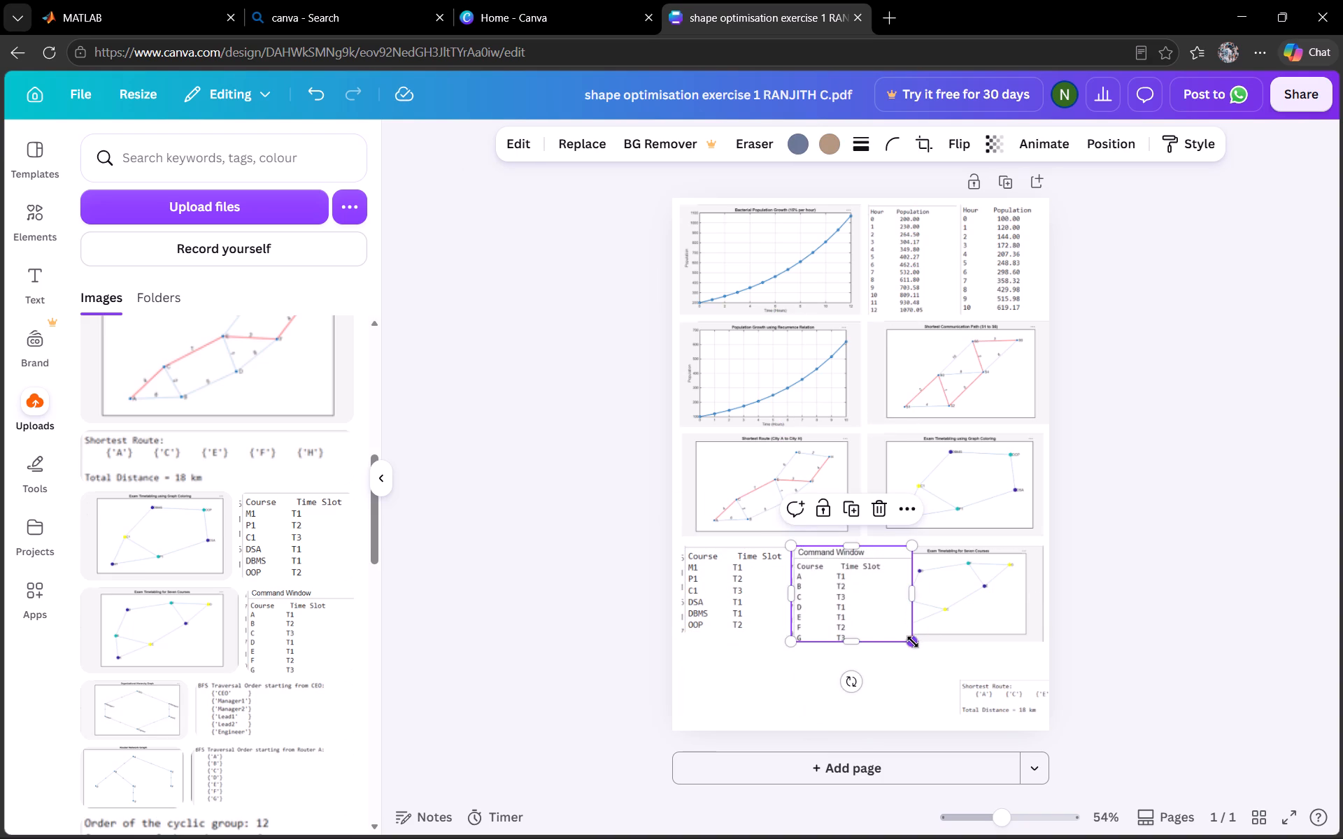
{"action": "left_click_drag", "start_coordinate": [913, 642], "coordinate": [897, 649]}
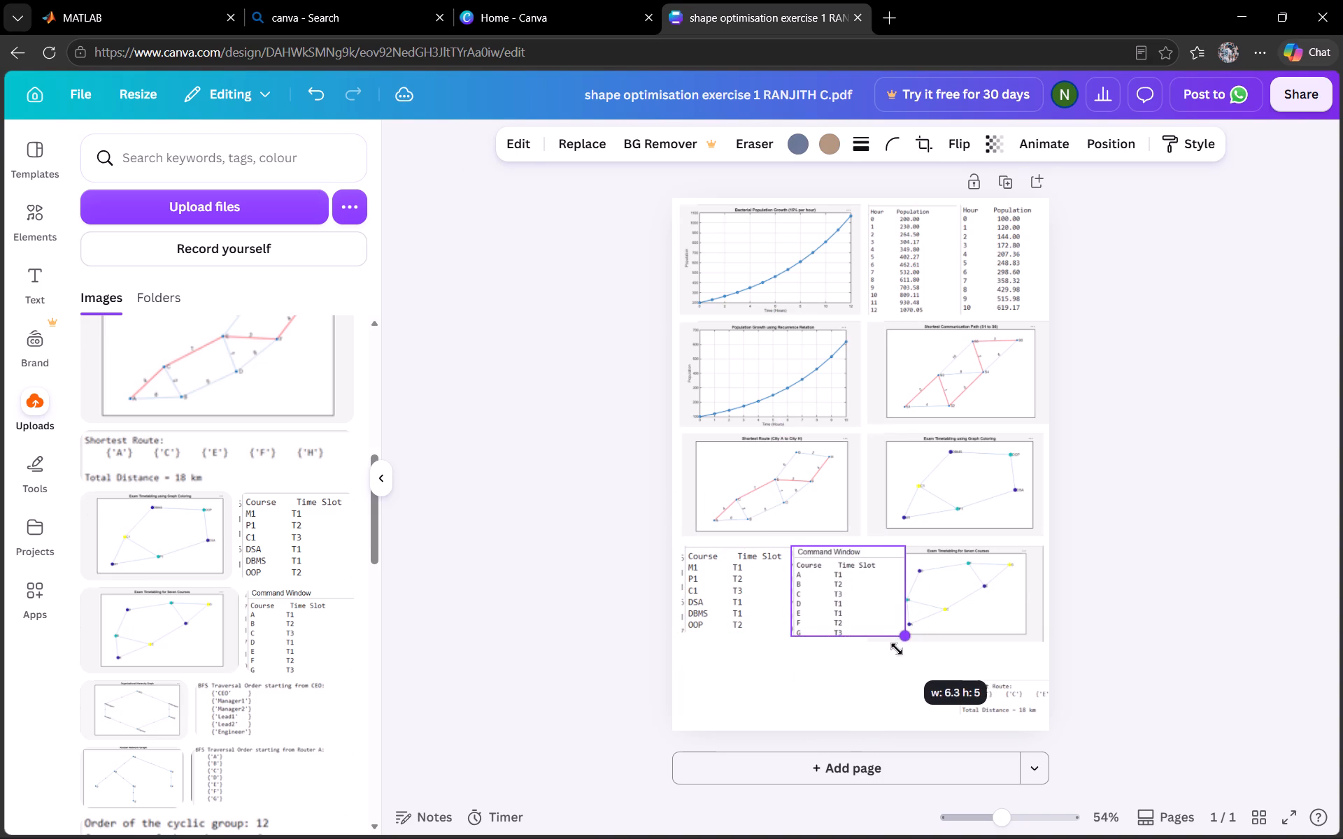
{"action": "left_click_drag", "start_coordinate": [897, 649], "coordinate": [898, 649]}
{"action": "left_click_drag", "start_coordinate": [907, 596], "coordinate": [883, 596]}
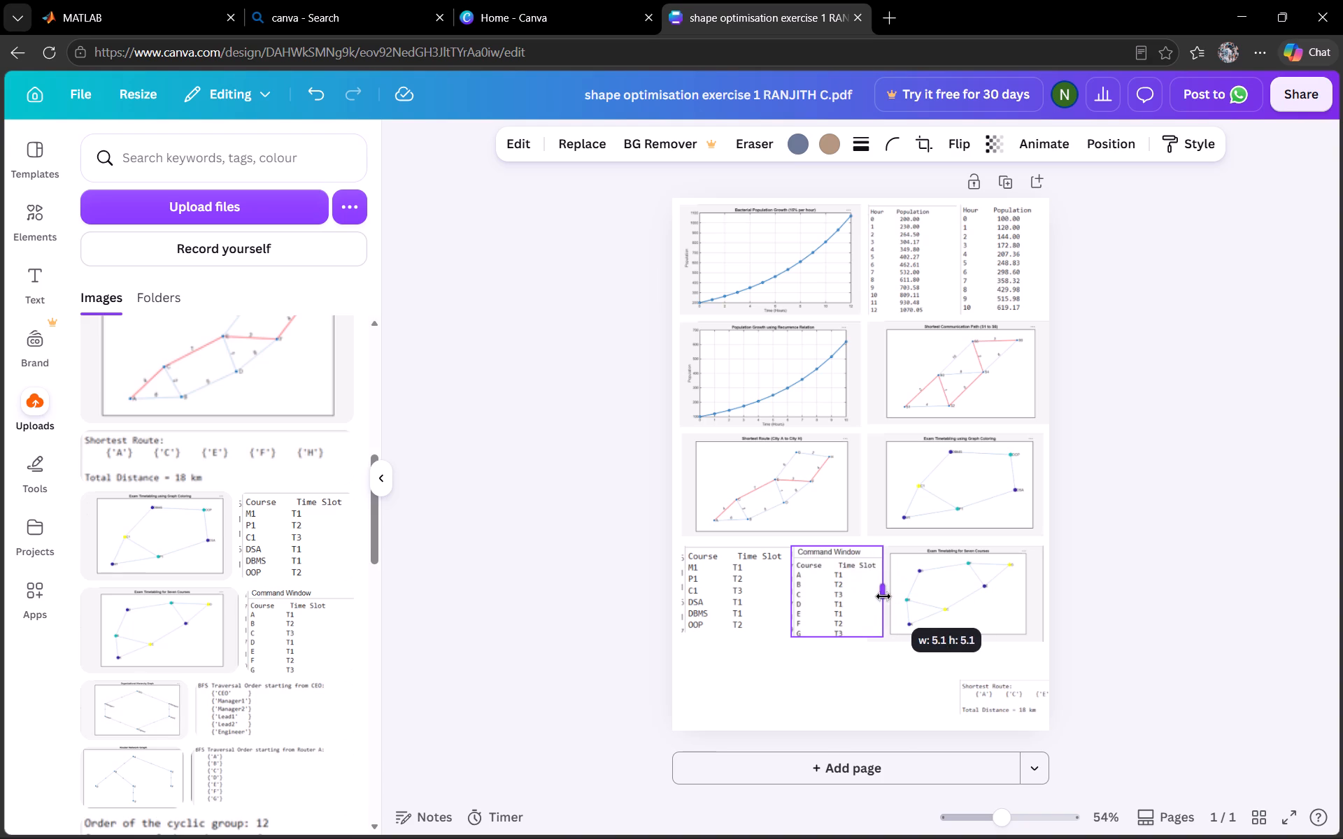
{"action": "left_click_drag", "start_coordinate": [883, 596], "coordinate": [878, 596]}
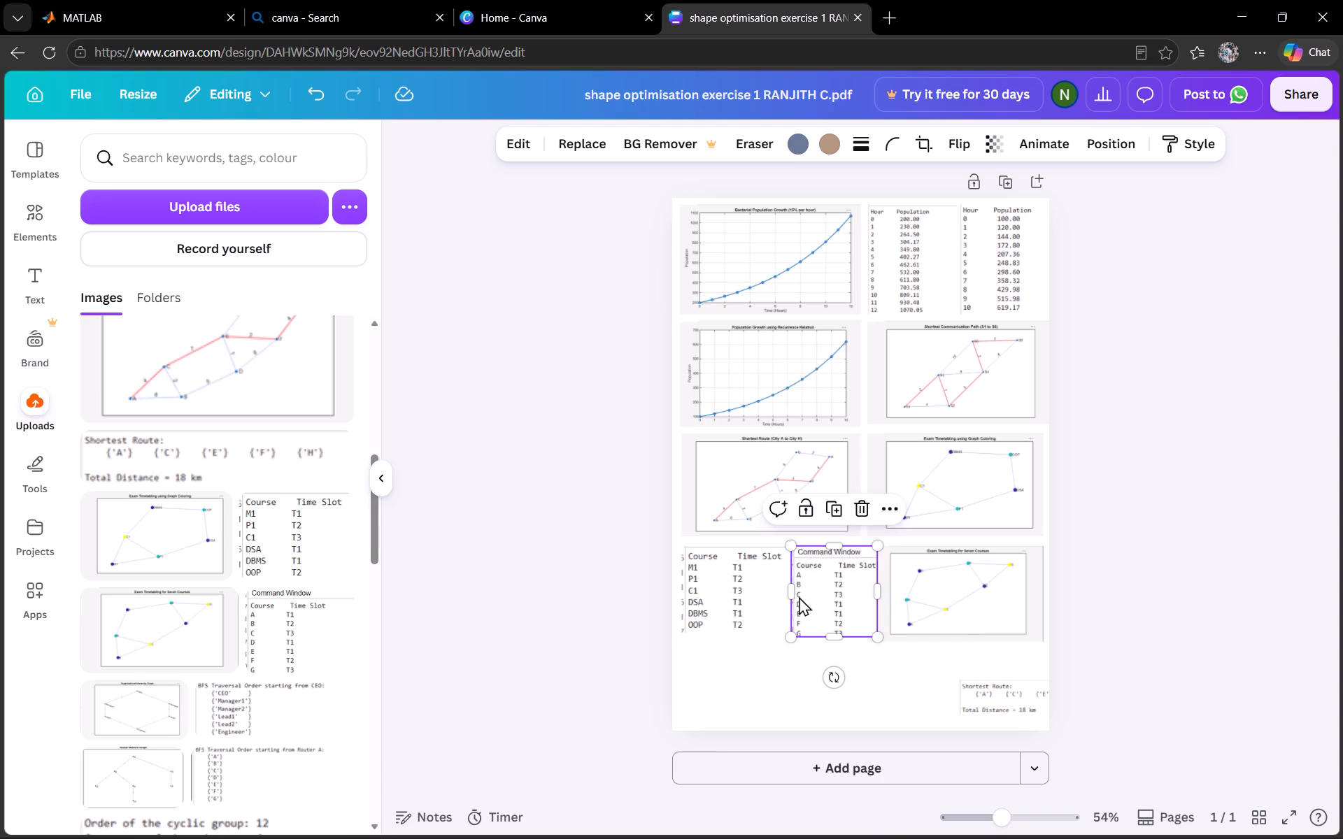
Resize the A–G table to close the gap beside the M1–OOP table, keeping row G in the frame, at about 5.3 by 5.3.
{"action": "left_click", "coordinate": [769, 592]}
{"action": "left_click_drag", "start_coordinate": [793, 590], "coordinate": [781, 589]}
{"action": "left_click", "coordinate": [822, 583]}
{"action": "left_click", "coordinate": [793, 594]}
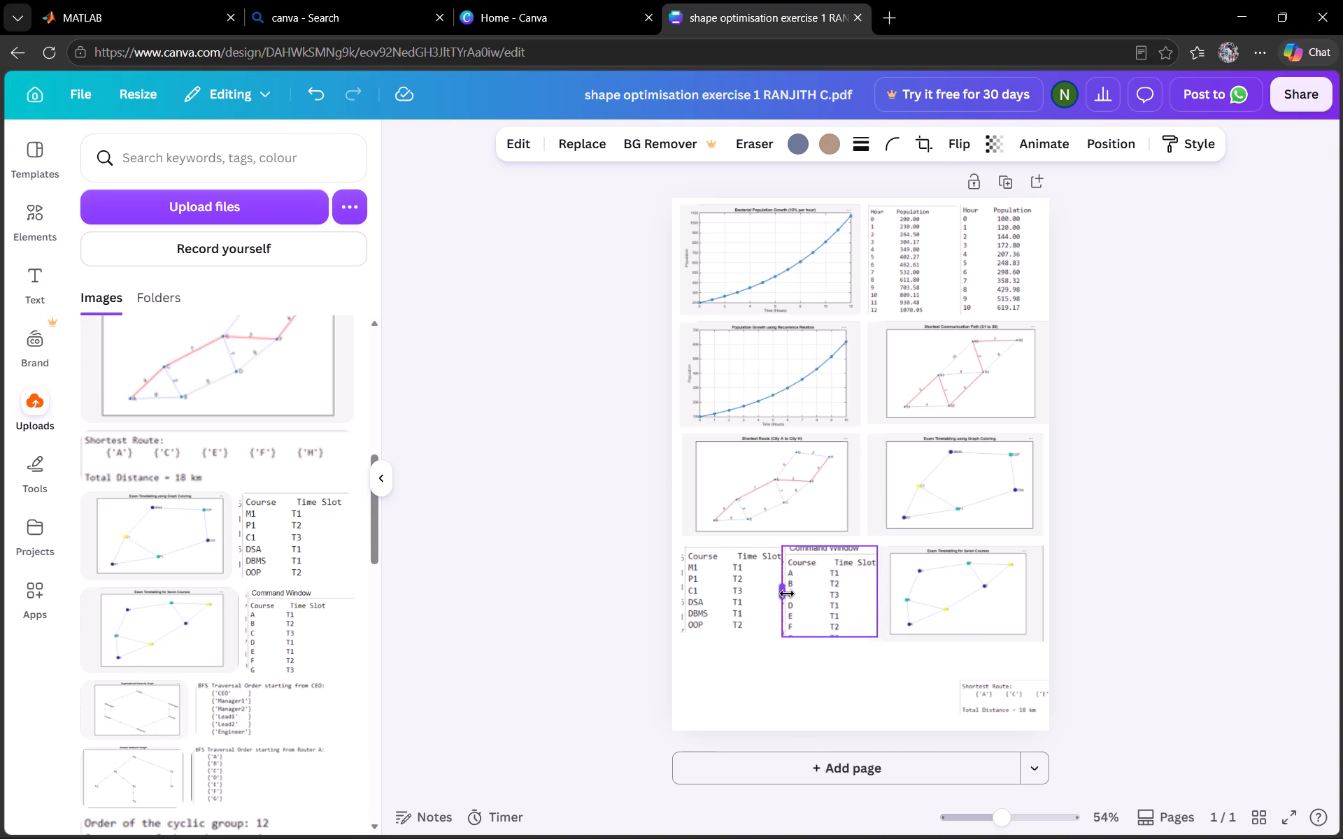
{"action": "left_click", "coordinate": [841, 665]}
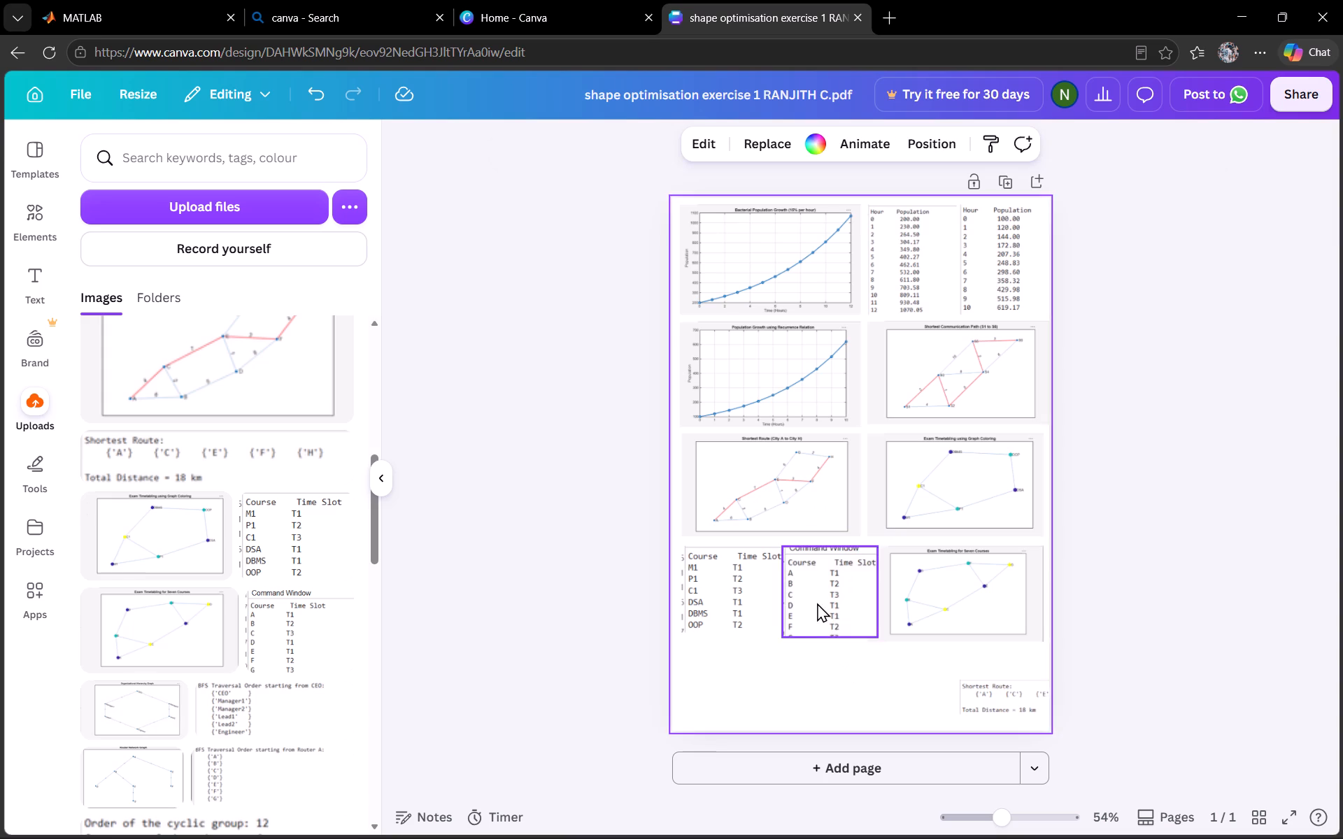
{"action": "left_click", "coordinate": [816, 603]}
{"action": "left_click_drag", "start_coordinate": [881, 640], "coordinate": [904, 660]}
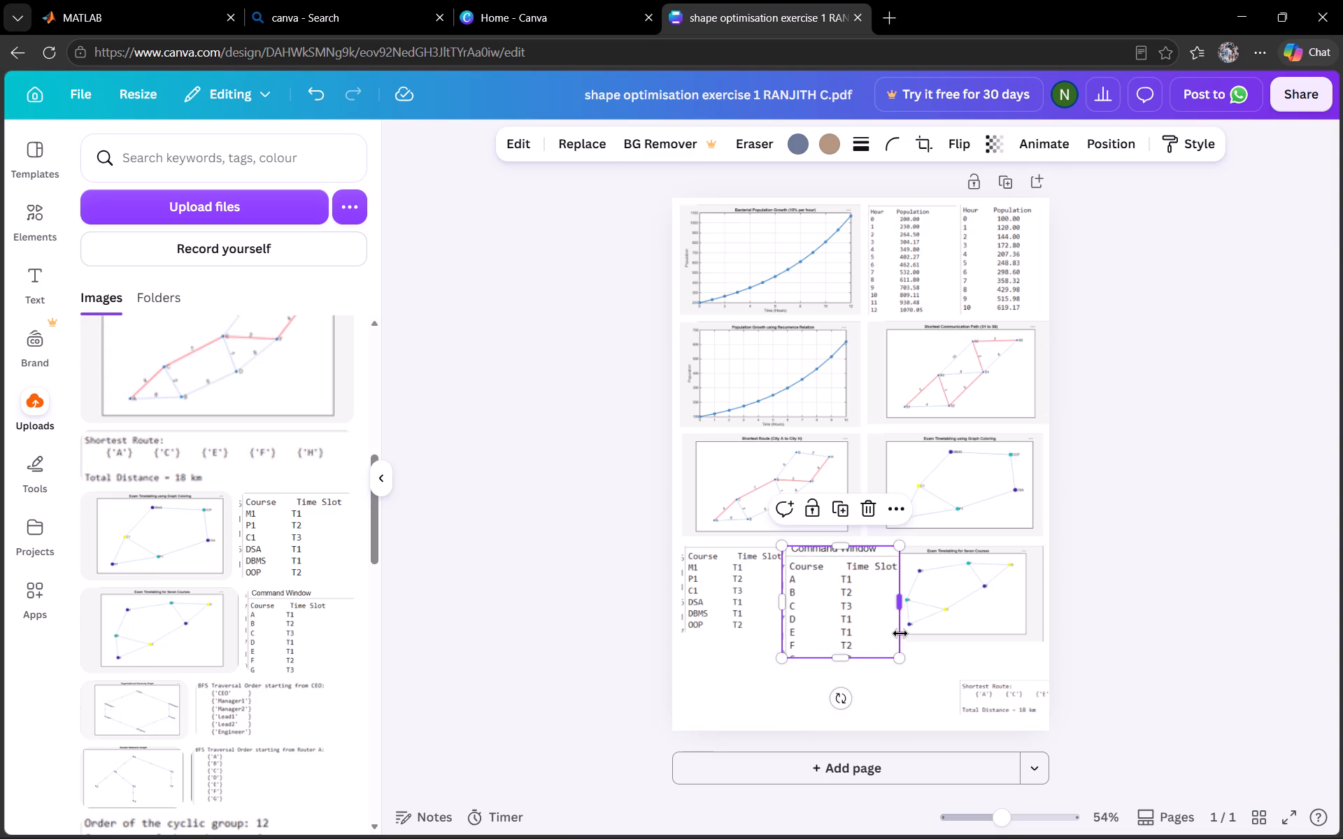
{"action": "left_click", "coordinate": [903, 610]}
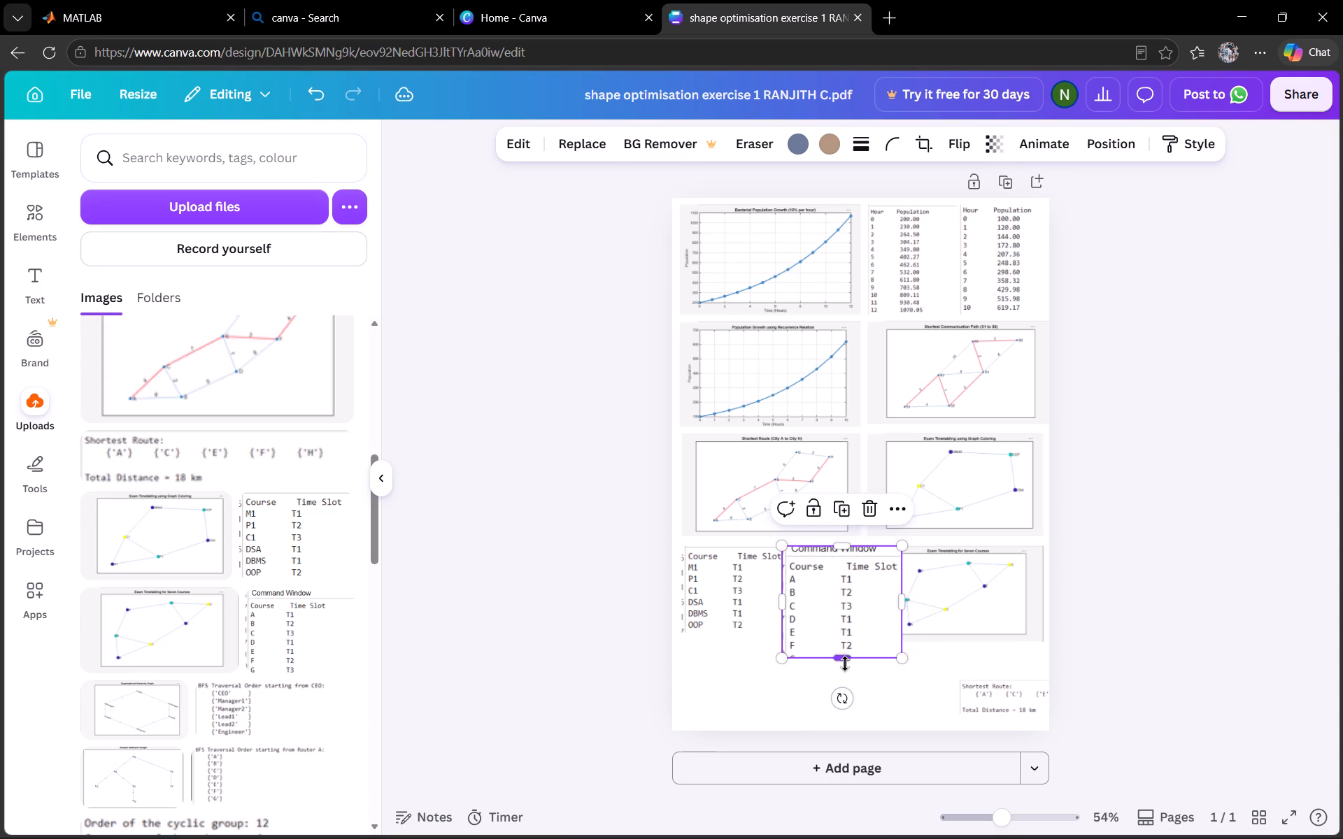
{"action": "left_click_drag", "start_coordinate": [841, 662], "coordinate": [848, 667]}
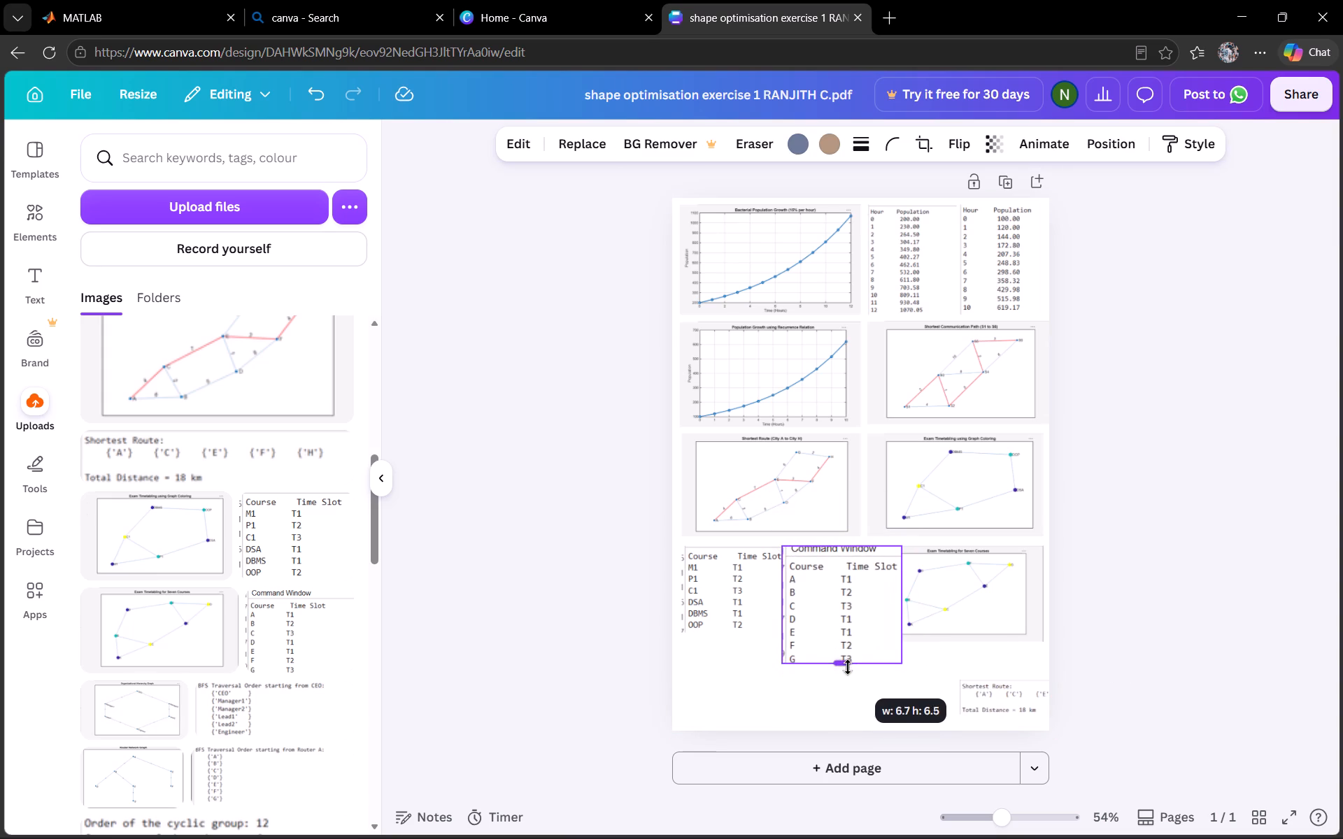
{"action": "left_click_drag", "start_coordinate": [848, 667], "coordinate": [848, 666]}
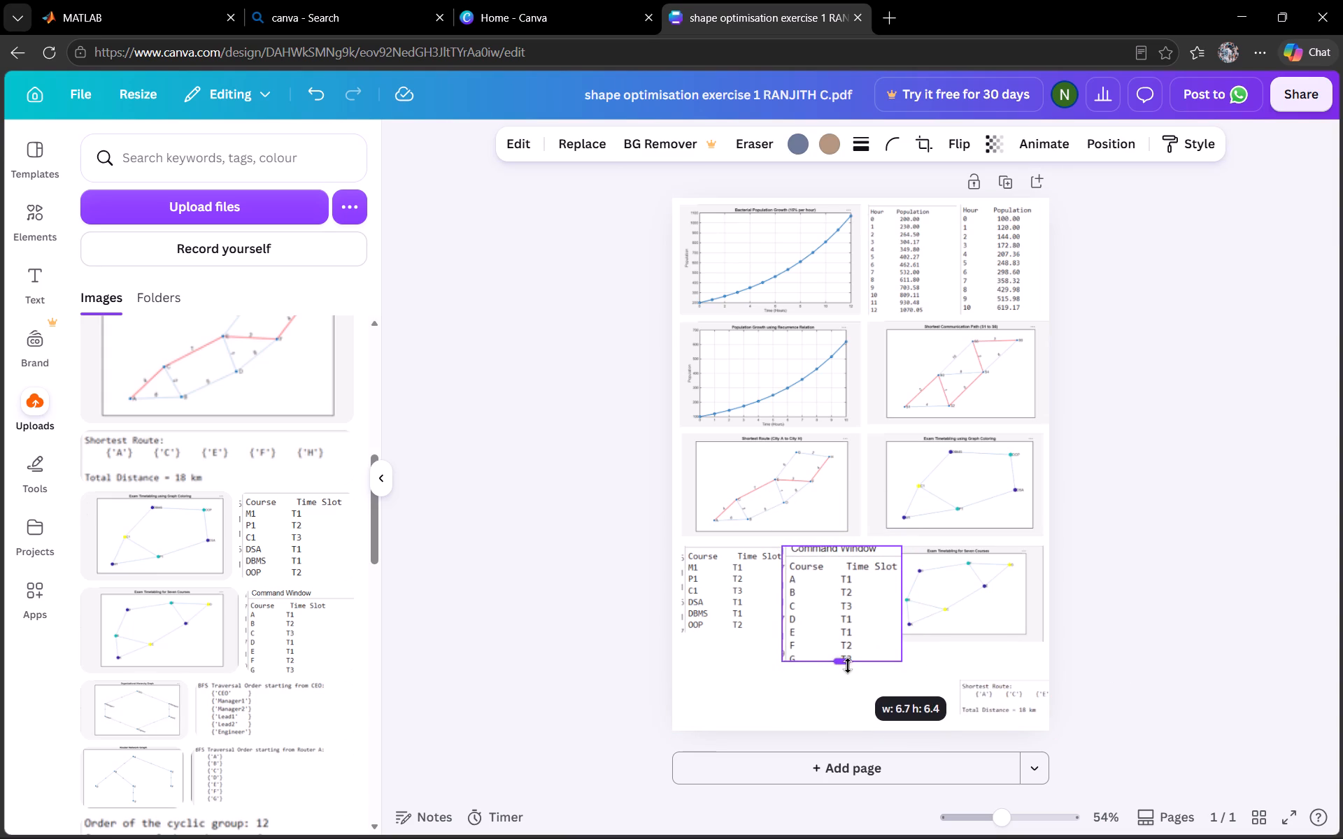
{"action": "left_click_drag", "start_coordinate": [848, 666], "coordinate": [848, 669]}
{"action": "left_click", "coordinate": [851, 616]}
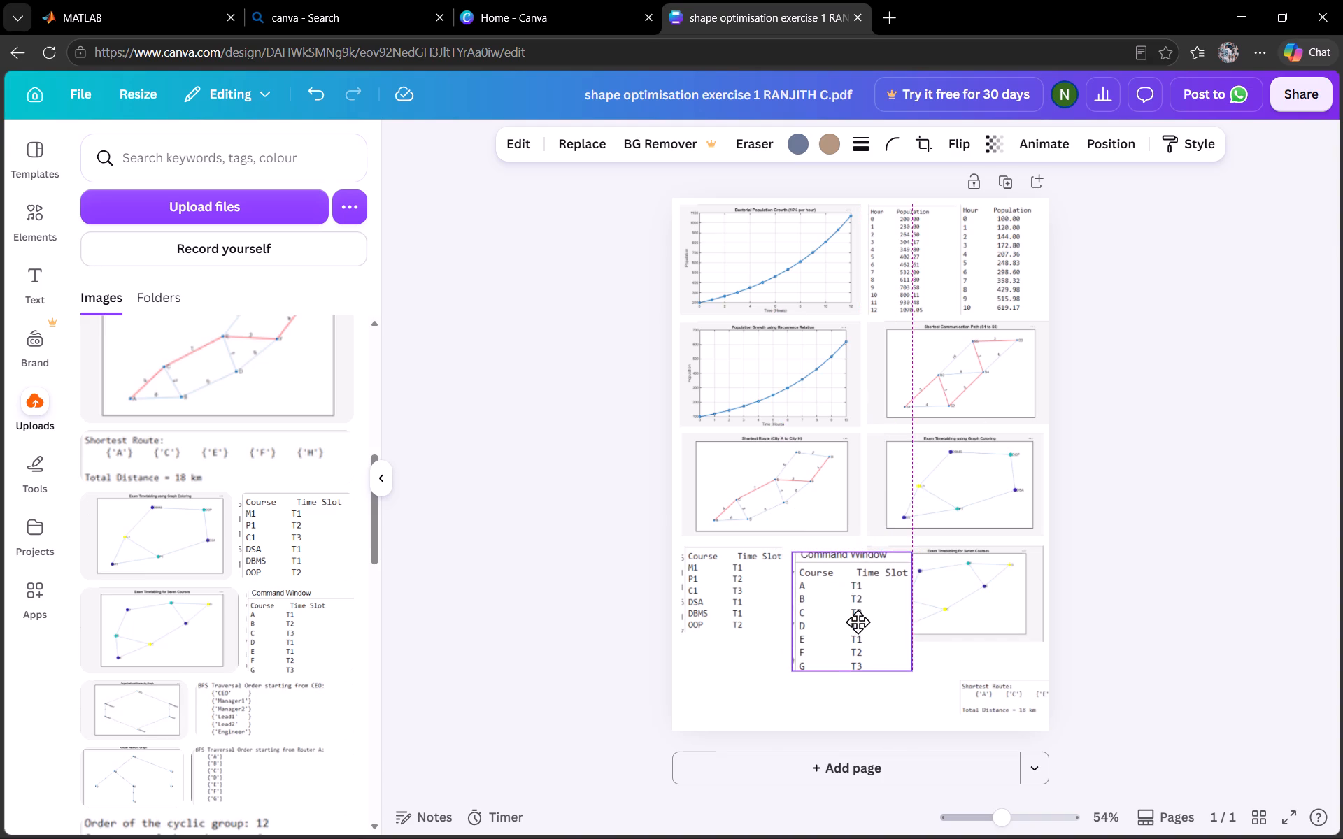
{"action": "left_click_drag", "start_coordinate": [901, 668], "coordinate": [875, 641]}
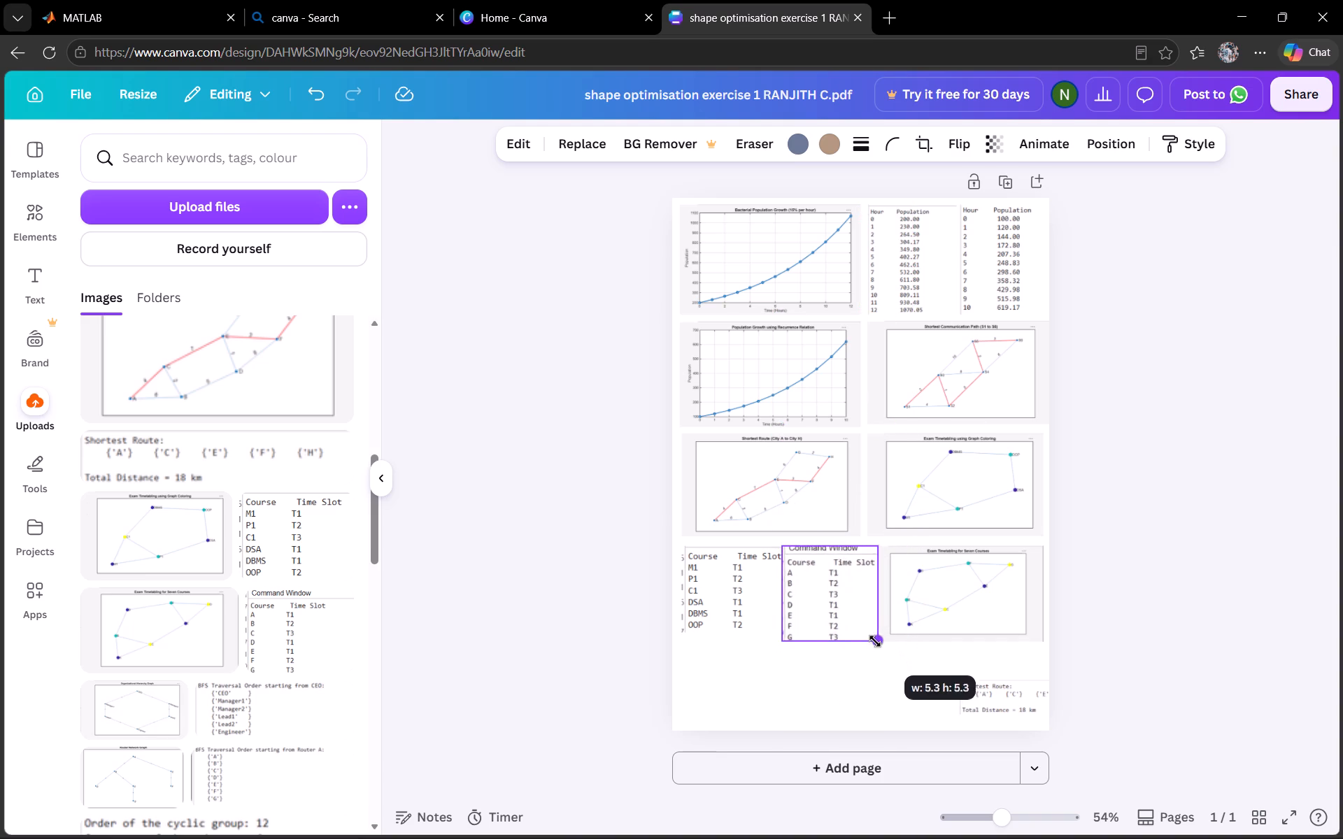
{"action": "left_click_drag", "start_coordinate": [875, 641], "coordinate": [881, 638]}
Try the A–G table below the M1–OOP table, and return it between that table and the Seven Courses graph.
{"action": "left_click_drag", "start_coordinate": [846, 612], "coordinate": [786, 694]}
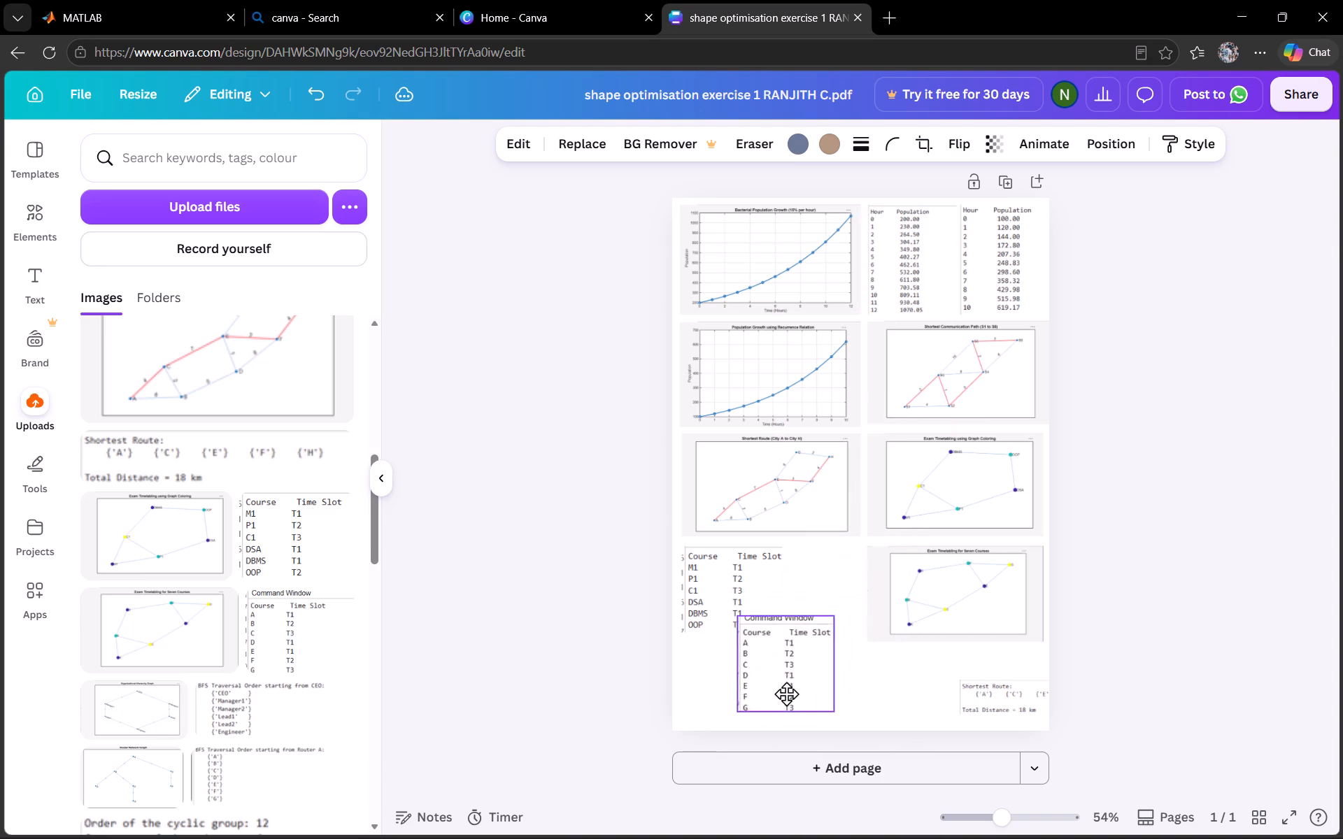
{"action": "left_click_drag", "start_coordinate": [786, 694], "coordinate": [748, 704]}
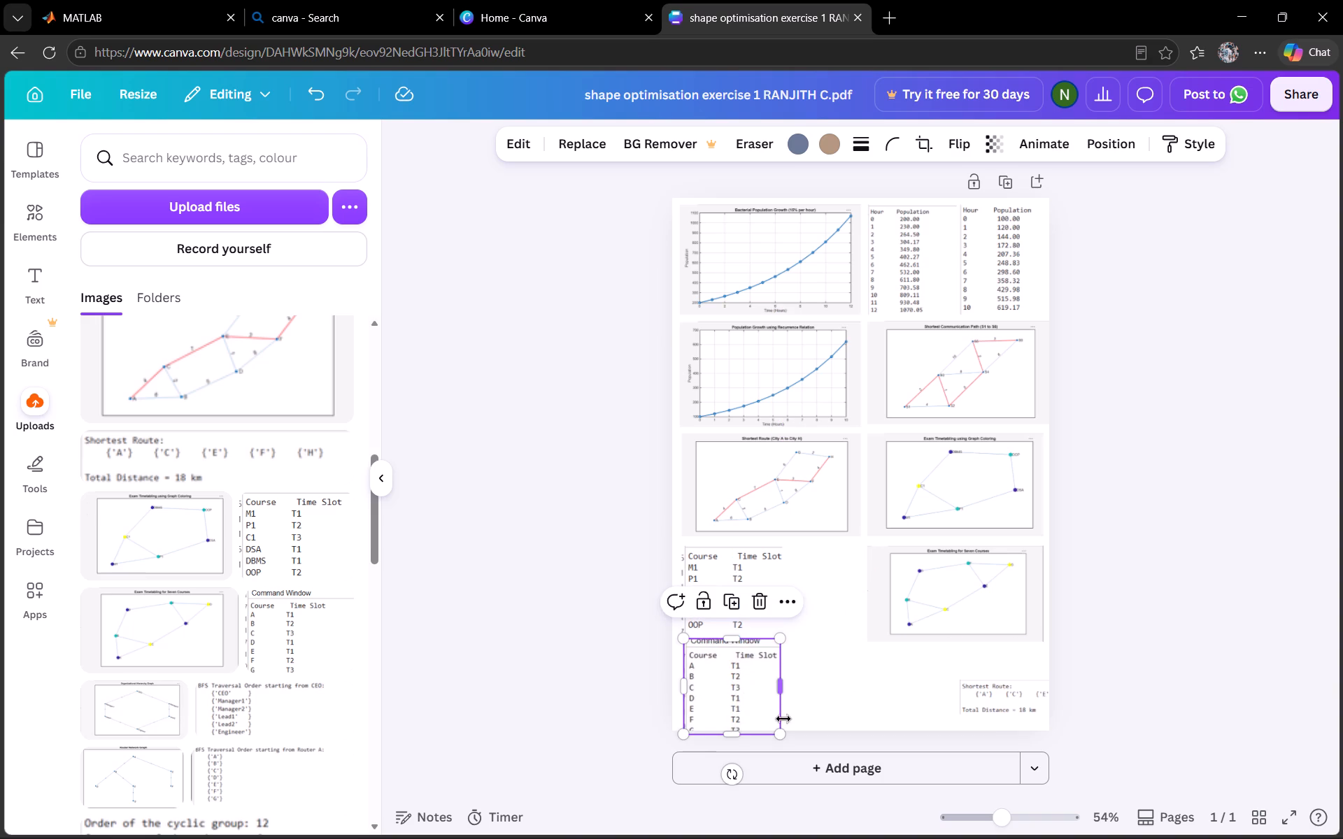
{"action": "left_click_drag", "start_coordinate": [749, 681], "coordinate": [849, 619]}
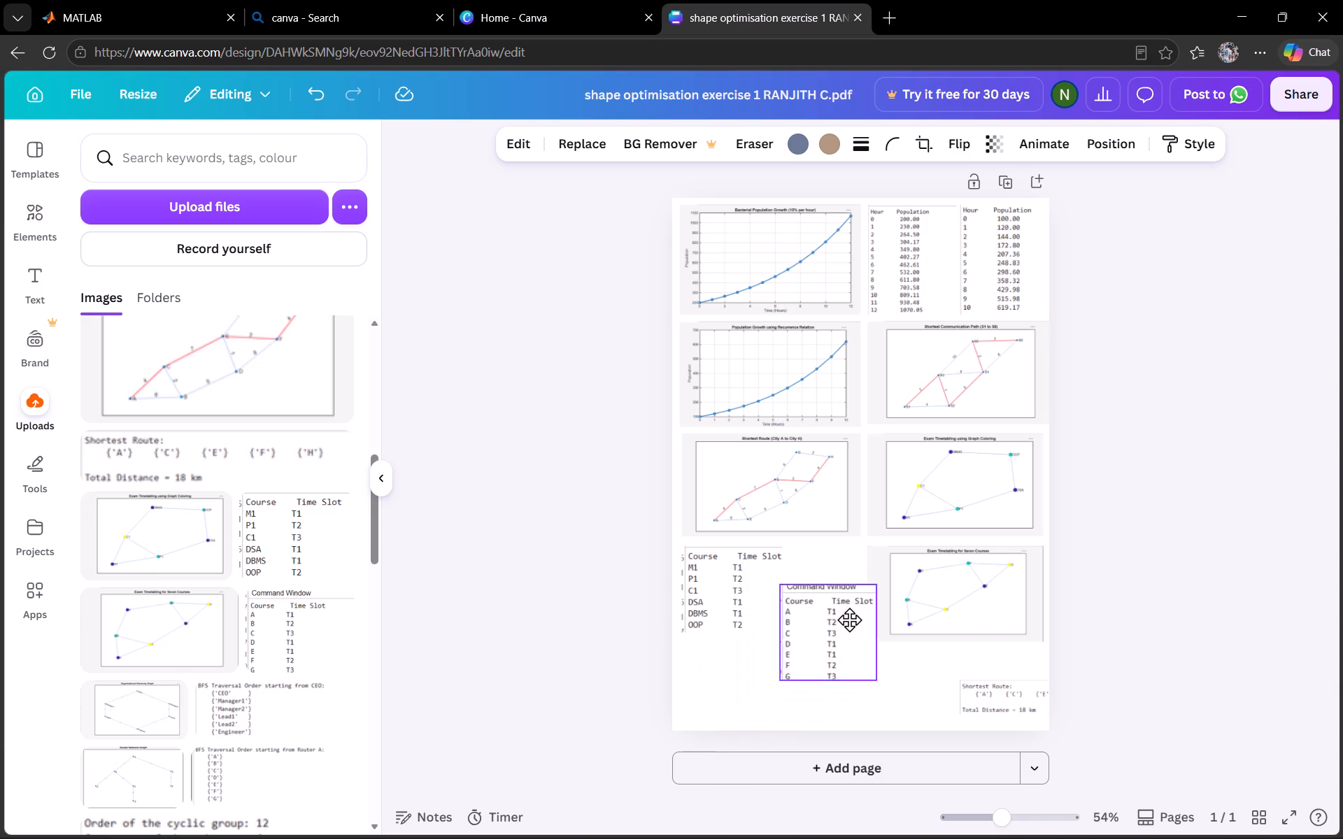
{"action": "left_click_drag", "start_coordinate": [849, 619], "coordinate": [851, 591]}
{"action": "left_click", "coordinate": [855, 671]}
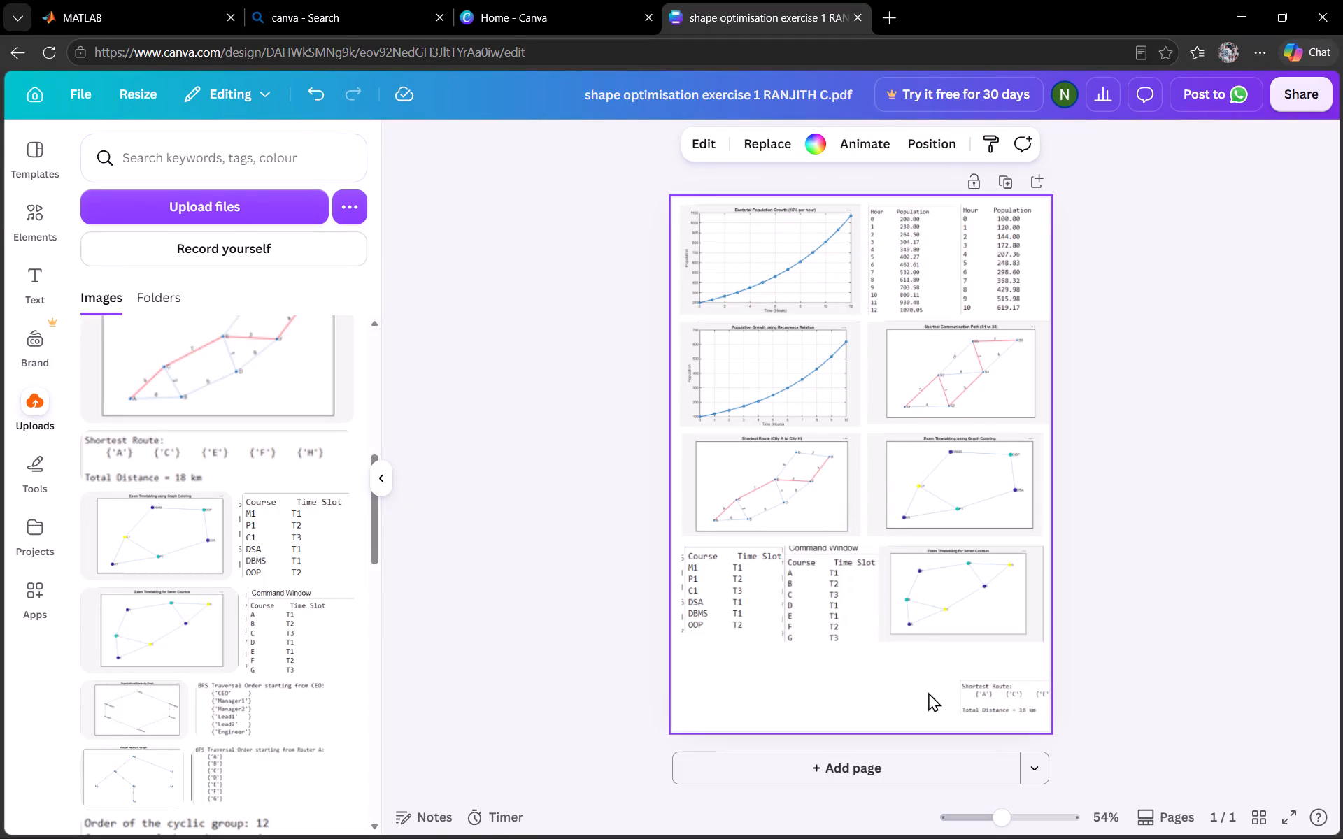
Move the Shortest Route and Total Distance text directly below the two course time slot tables.
{"action": "left_click_drag", "start_coordinate": [975, 700], "coordinate": [697, 670]}
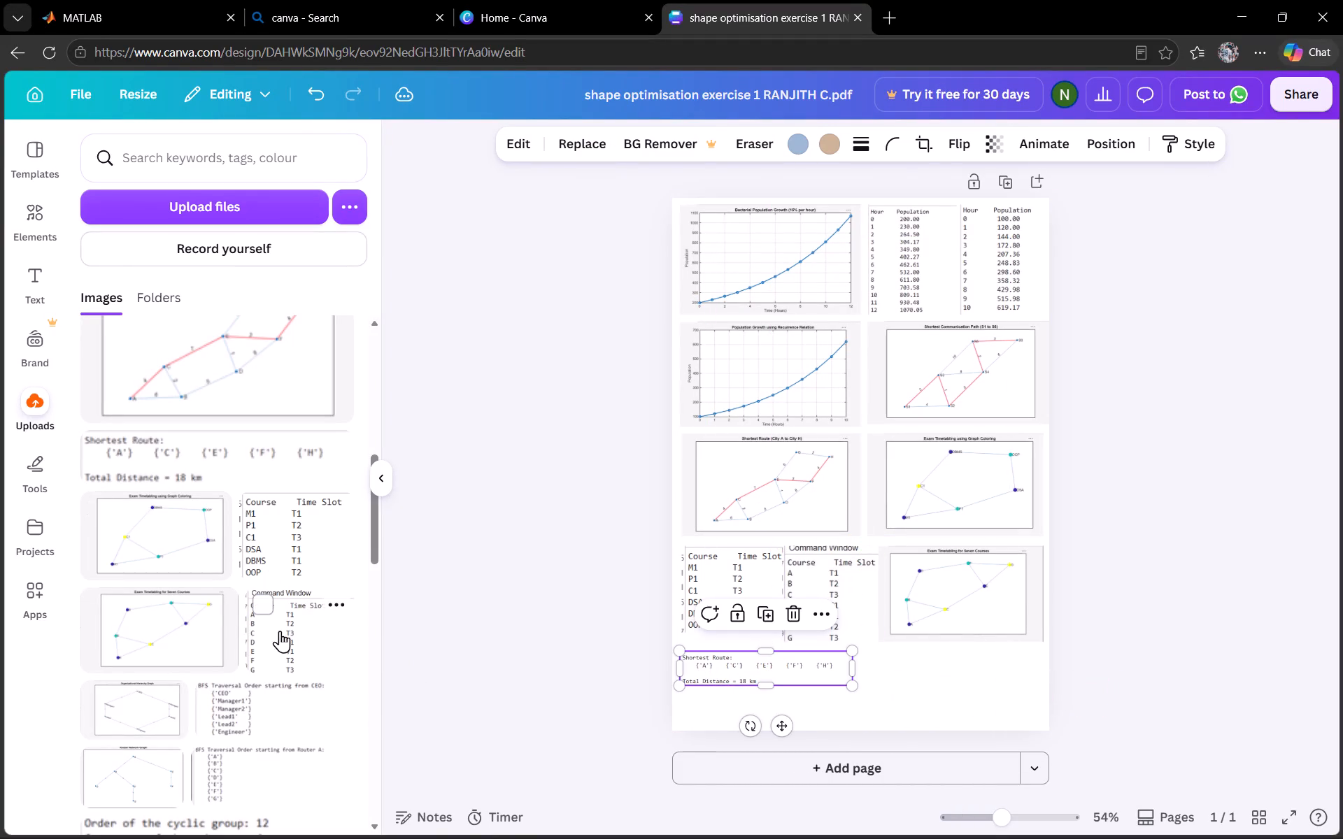
Check the remaining uploaded images and add a blank second page for them.
{"action": "scroll", "coordinate": [320, 708], "scroll_direction": "down", "scroll_amount": 2}
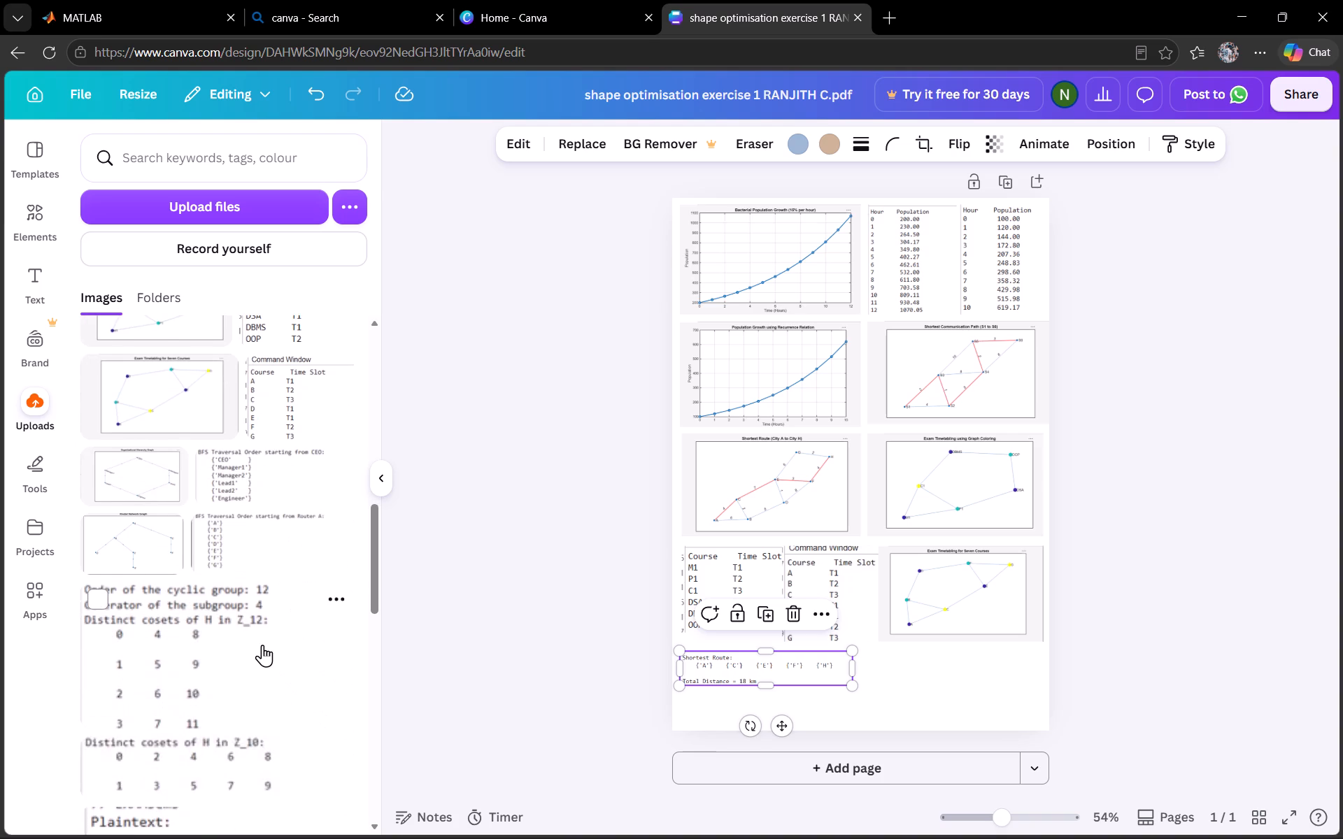
{"action": "scroll", "coordinate": [262, 645], "scroll_direction": "down", "scroll_amount": 4}
{"action": "scroll", "coordinate": [262, 645], "scroll_direction": "up", "scroll_amount": 5}
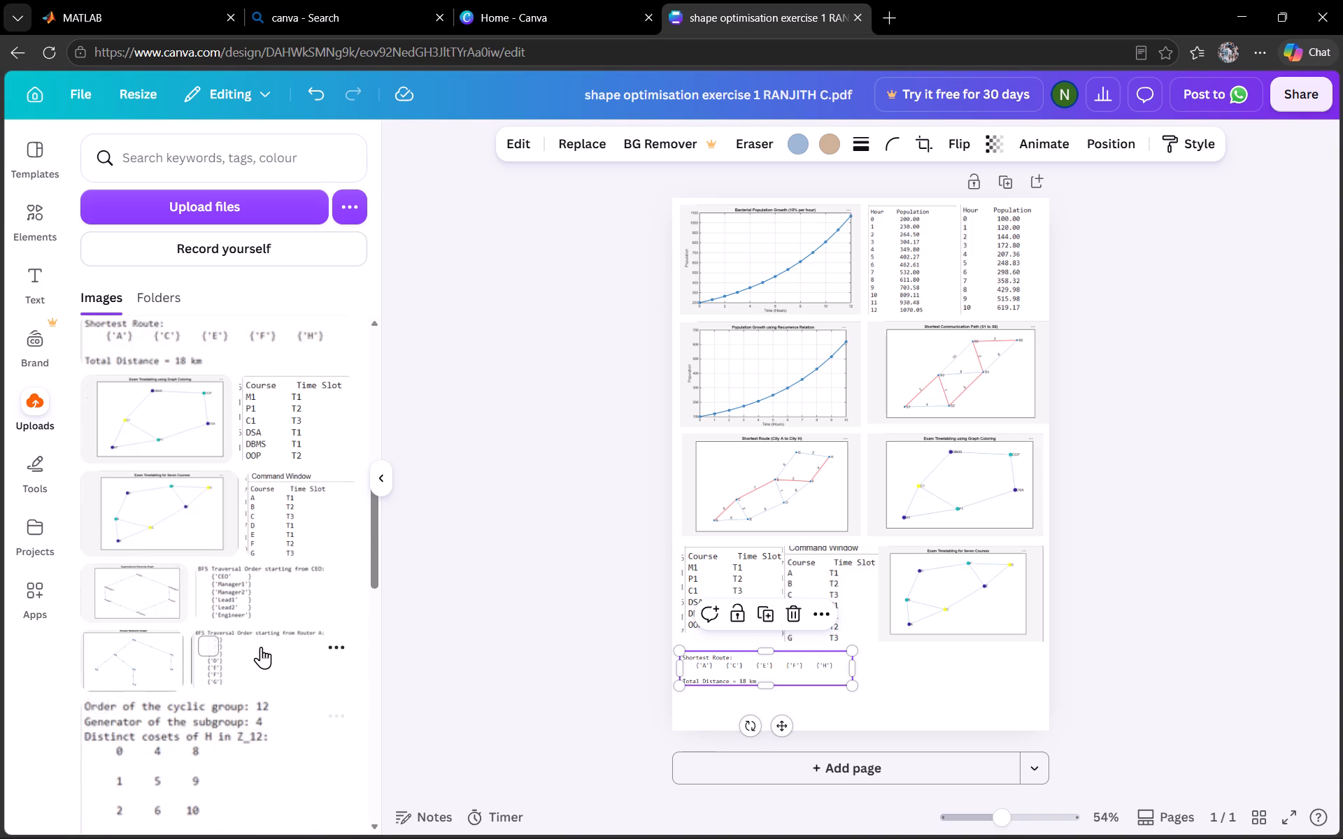
{"action": "left_click", "coordinate": [1099, 668]}
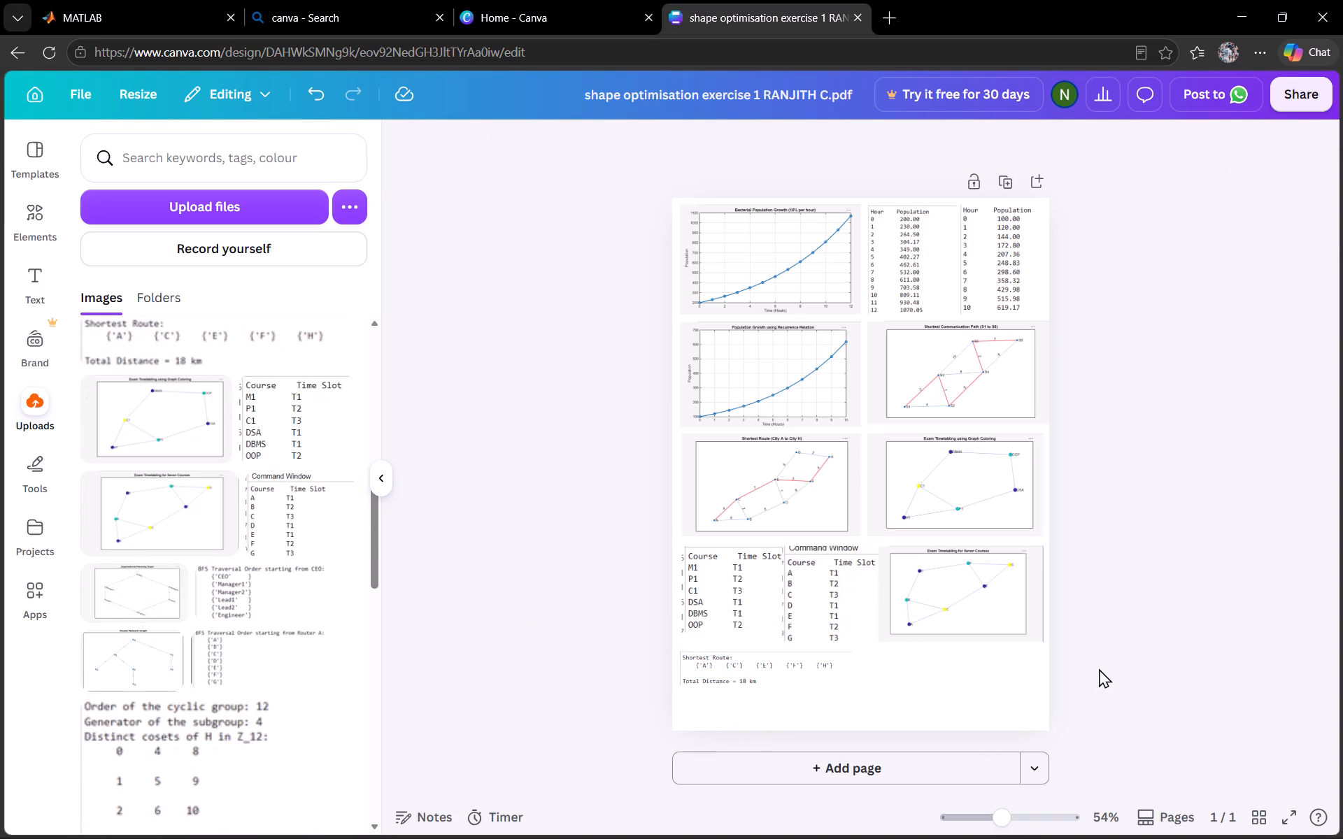
{"action": "left_click", "coordinate": [915, 773]}
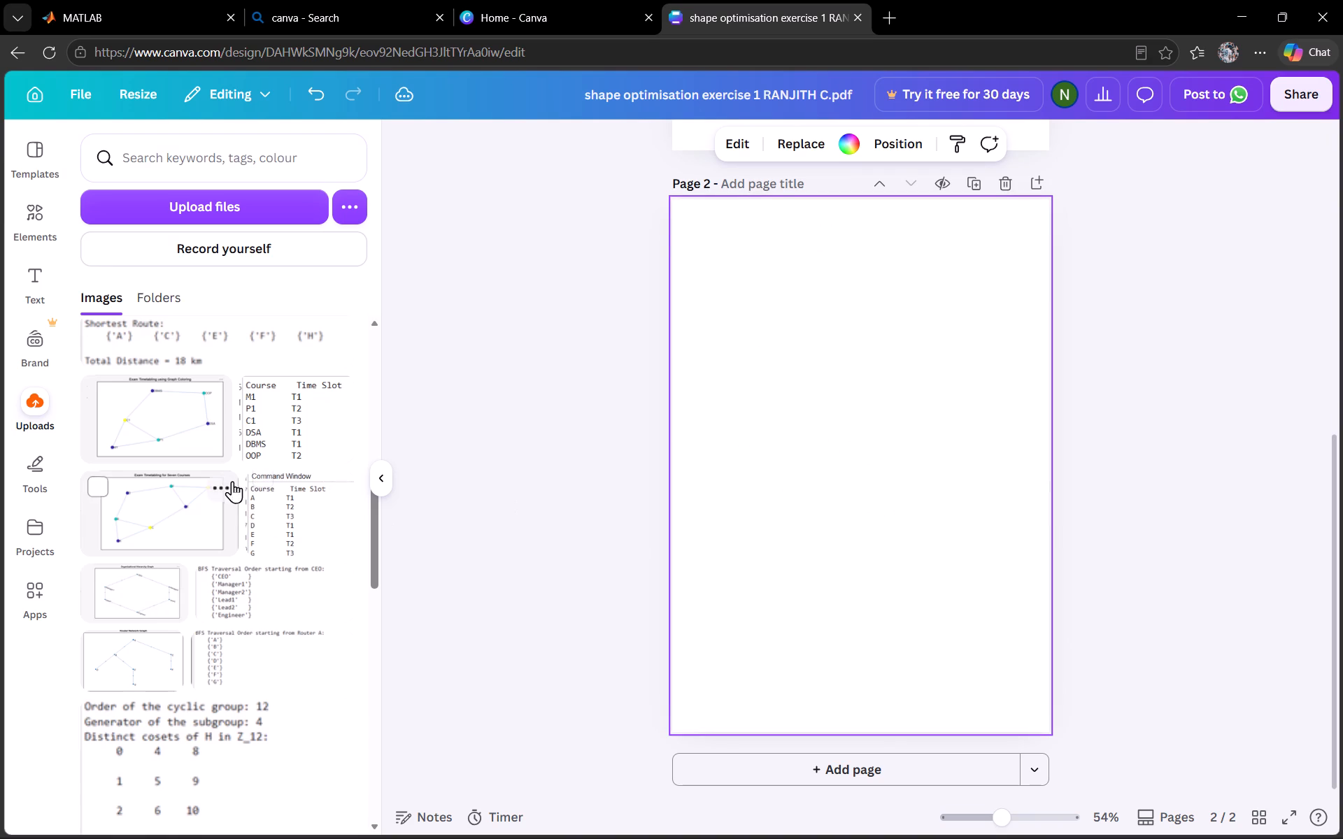
Place the Organizational Hierarchy Graph in the upper left corner of page 2, shrunk to about half the page width.
{"action": "scroll", "coordinate": [861, 492], "scroll_direction": "up", "scroll_amount": 3}
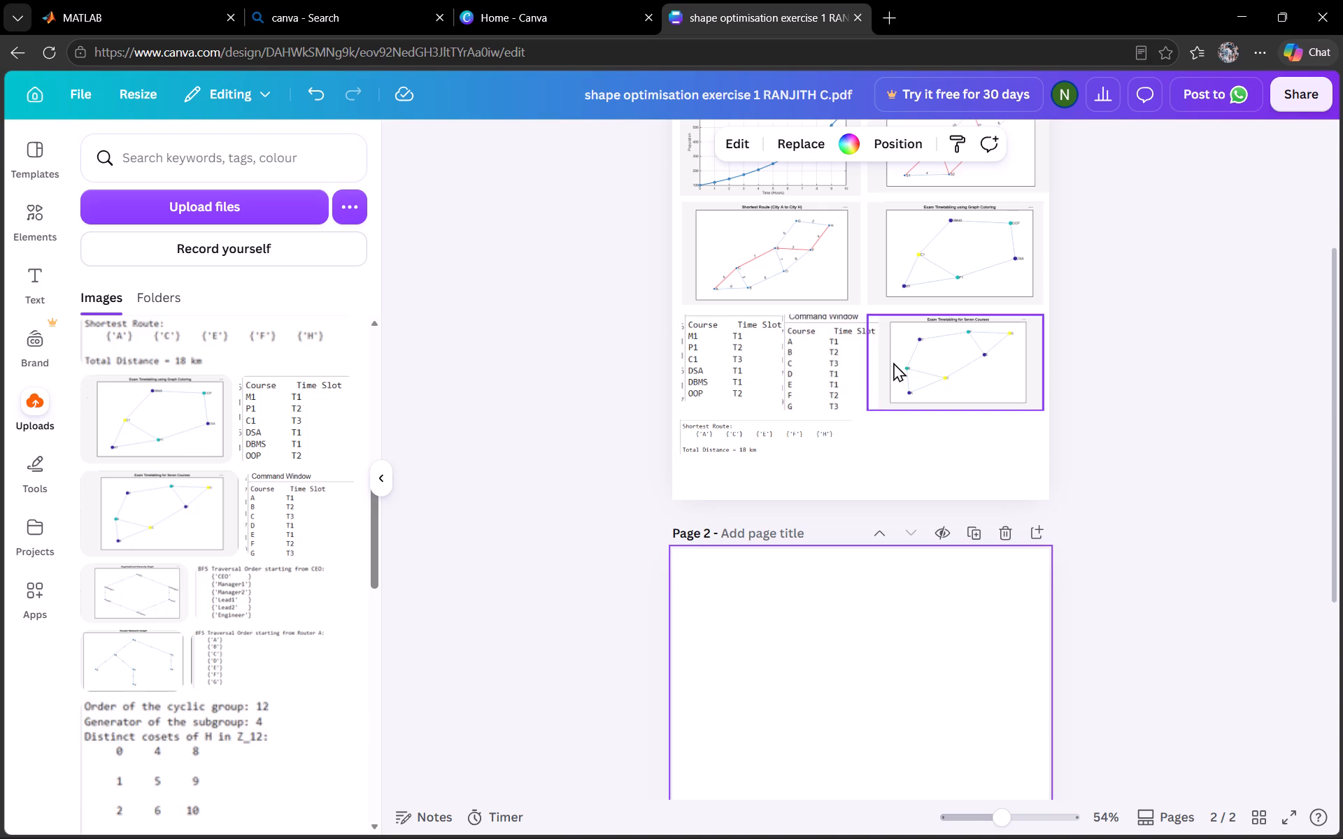
{"action": "scroll", "coordinate": [227, 506], "scroll_direction": "down", "scroll_amount": 1}
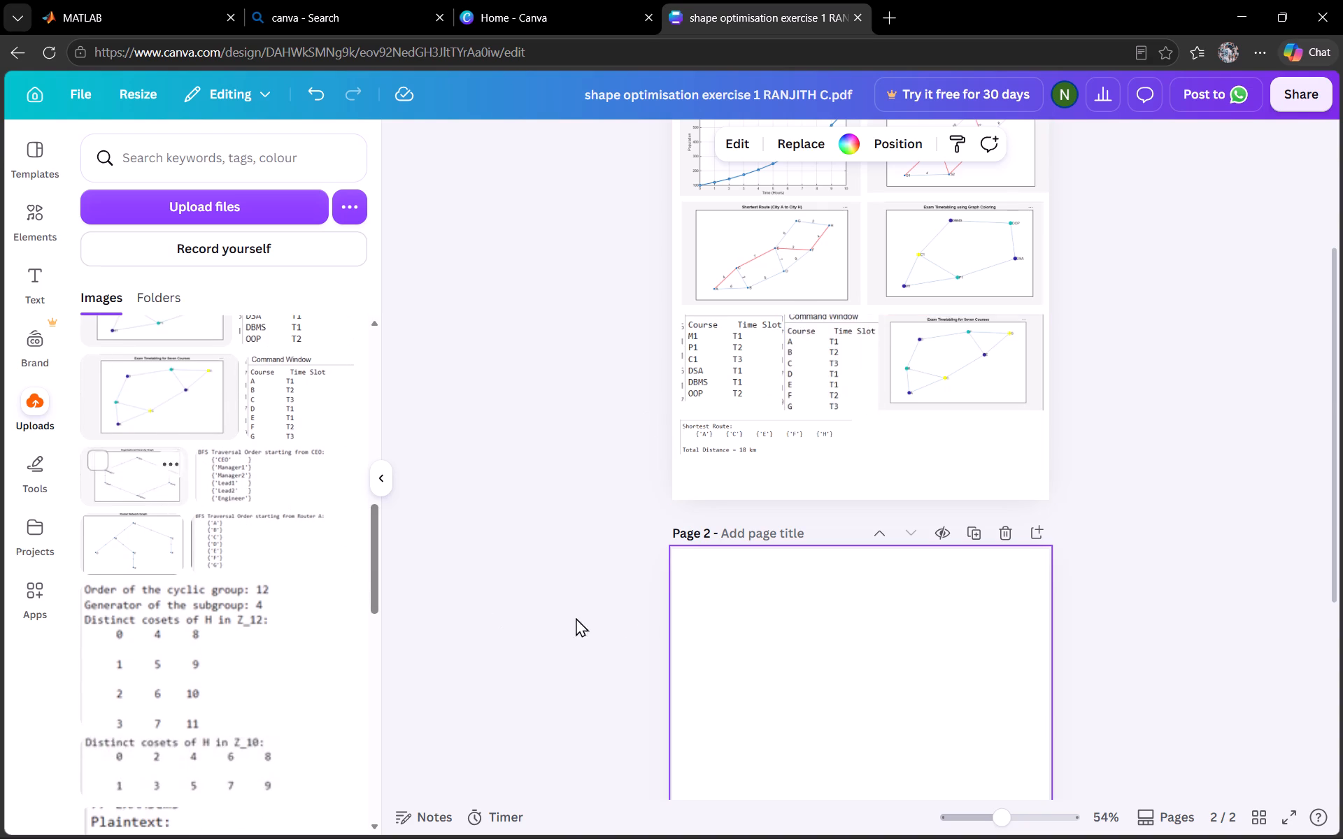
{"action": "scroll", "coordinate": [900, 470], "scroll_direction": "down", "scroll_amount": 1}
{"action": "scroll", "coordinate": [907, 468], "scroll_direction": "up", "scroll_amount": 1}
{"action": "scroll", "coordinate": [907, 468], "scroll_direction": "down", "scroll_amount": 4}
{"action": "left_click", "coordinate": [876, 457]}
{"action": "scroll", "coordinate": [850, 456], "scroll_direction": "down", "scroll_amount": 1}
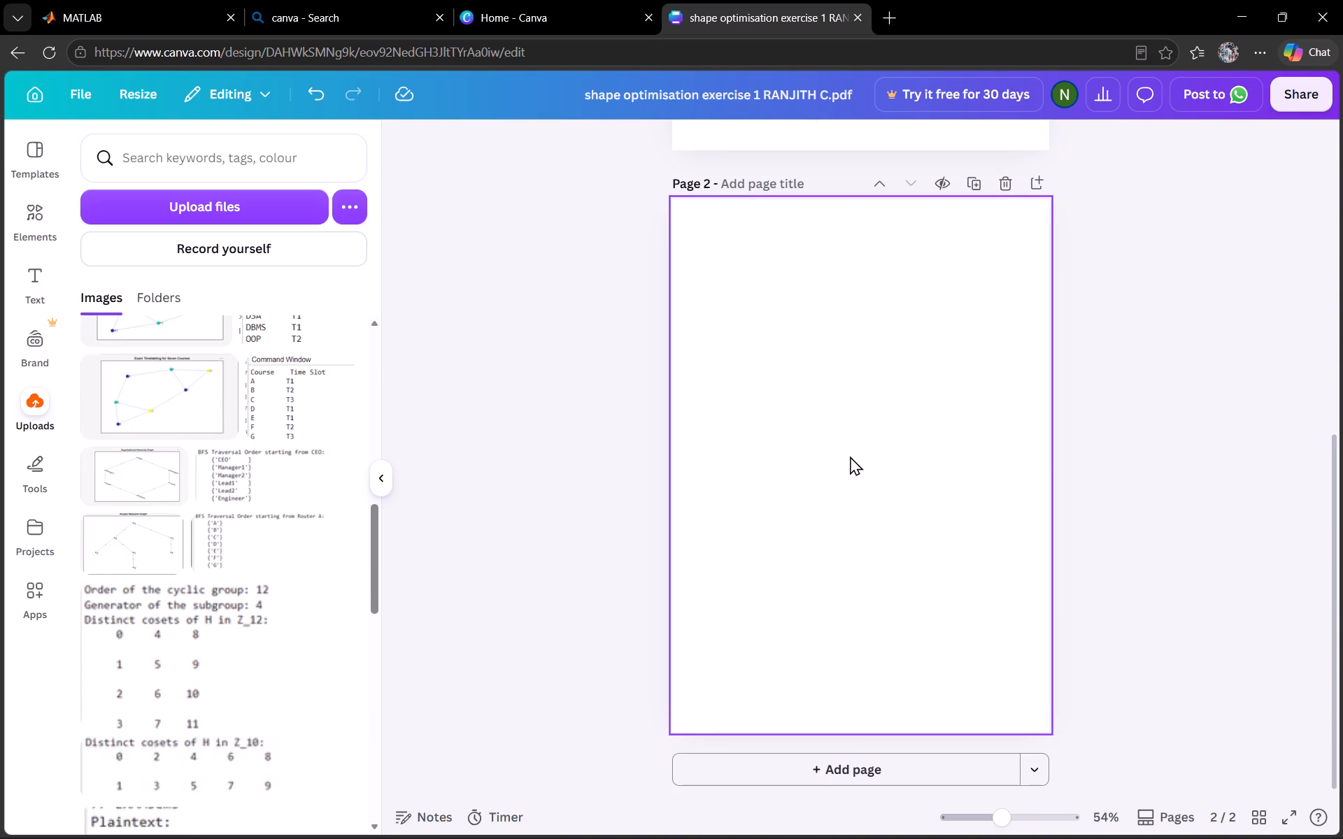
{"action": "left_click", "coordinate": [128, 478]}
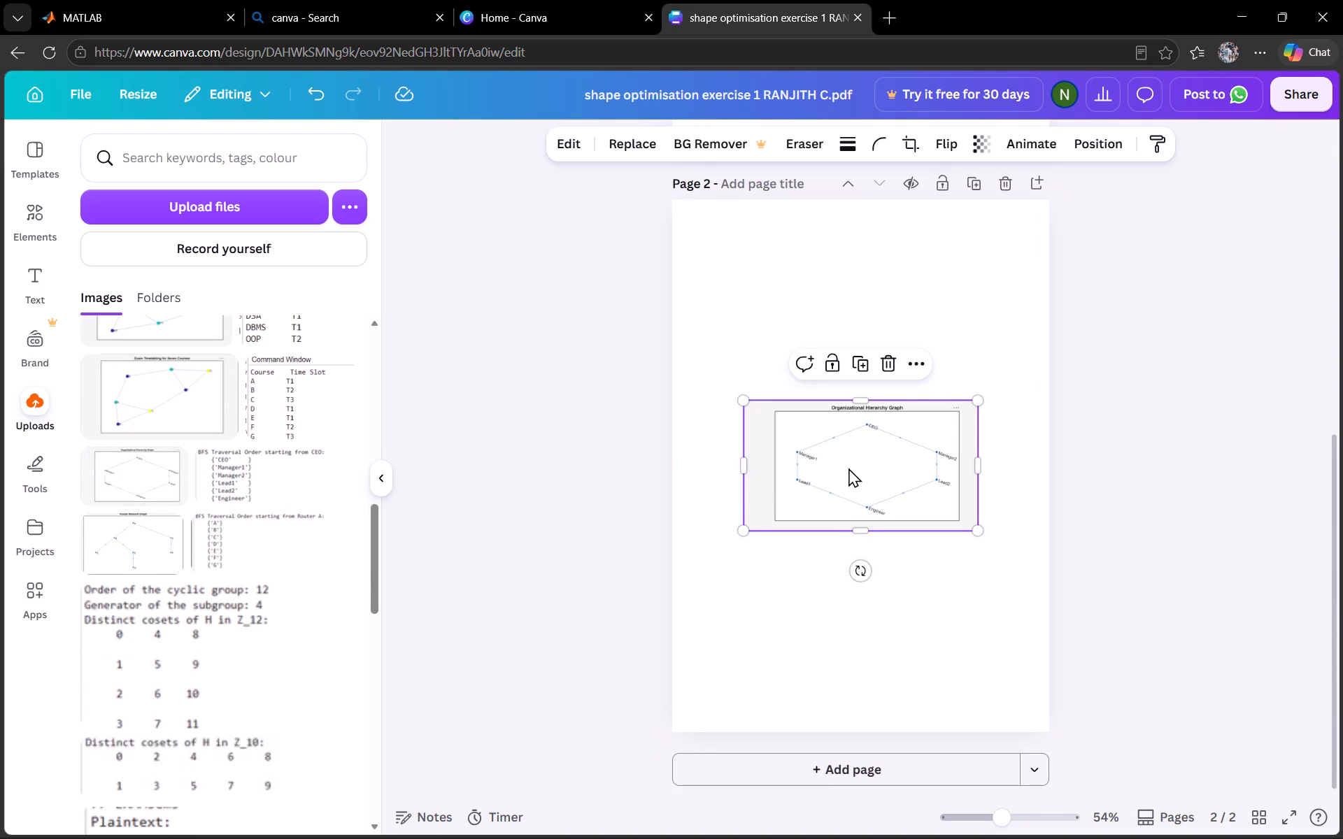
{"action": "left_click_drag", "start_coordinate": [848, 468], "coordinate": [783, 272]}
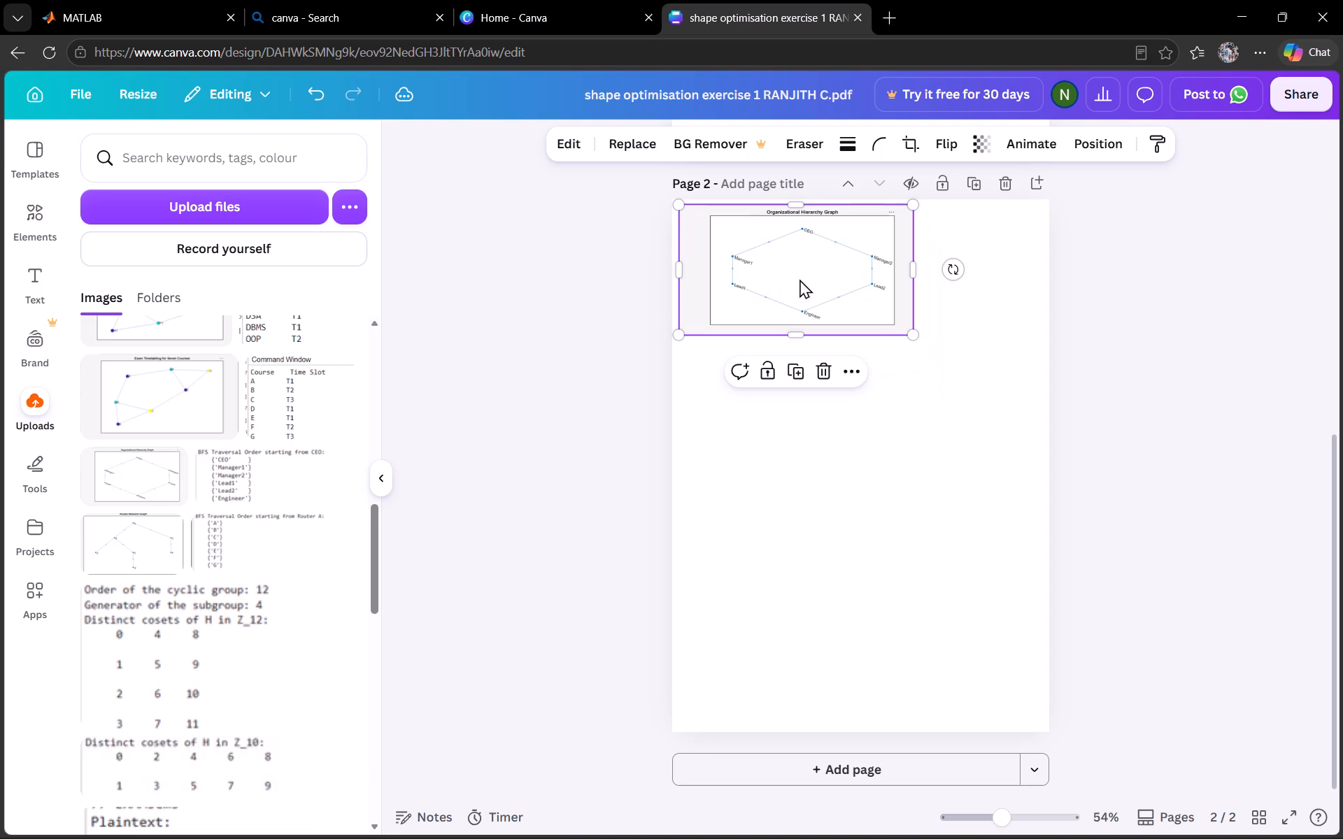
{"action": "left_click_drag", "start_coordinate": [914, 335], "coordinate": [869, 301]}
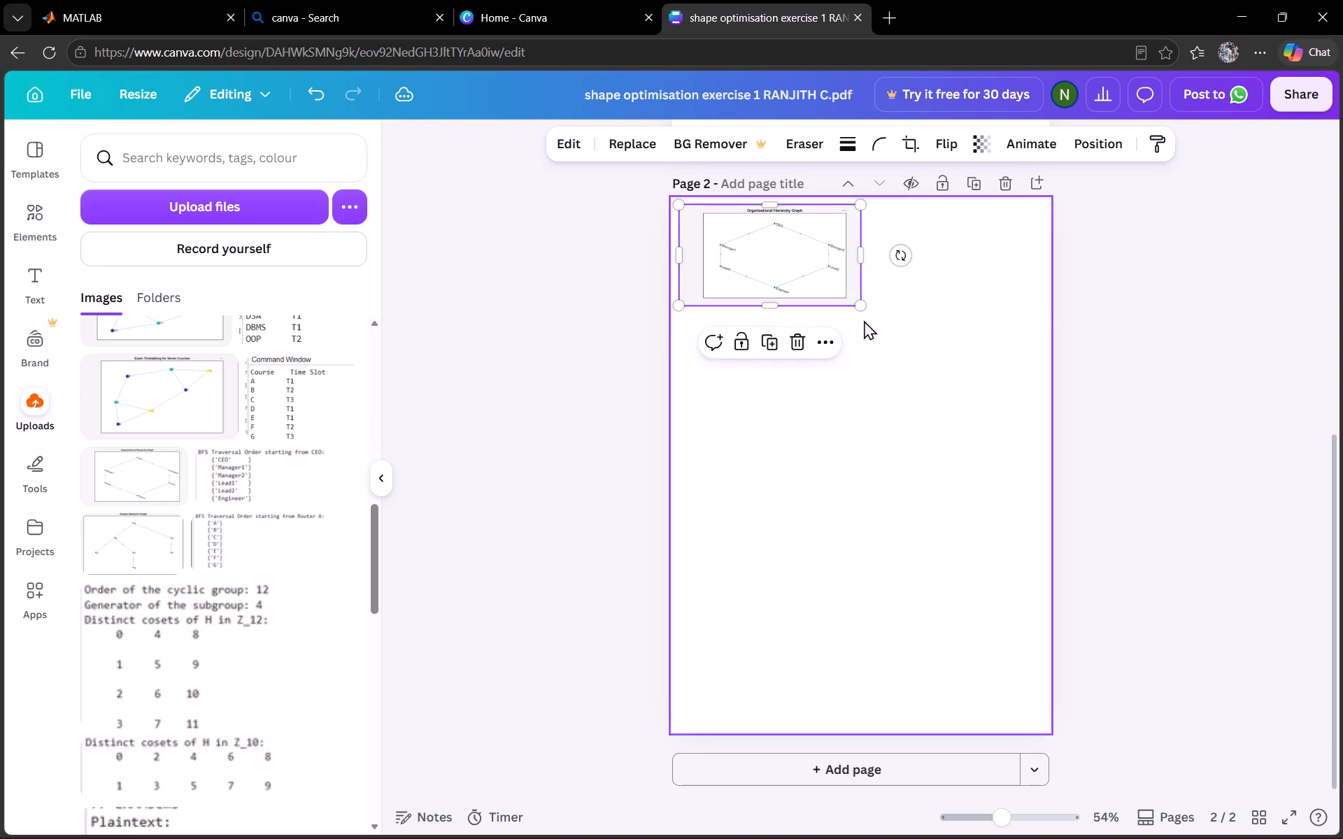
Place the BFS Traversal Order starting from CEO output beside the Organizational Hierarchy Graph and trim its right edge to fit the page.
{"action": "left_click", "coordinate": [825, 350]}
{"action": "left_click", "coordinate": [792, 399]}
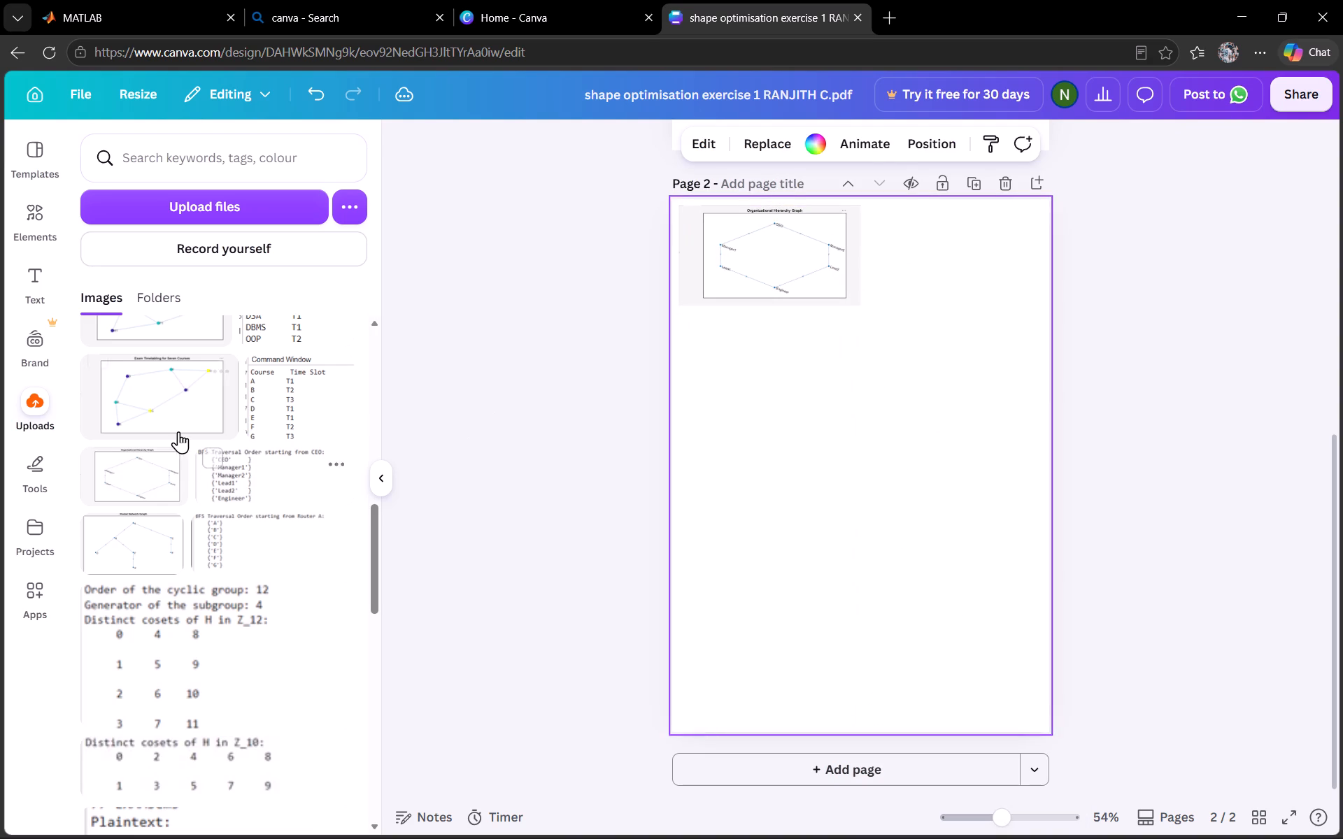
{"action": "left_click", "coordinate": [288, 471]}
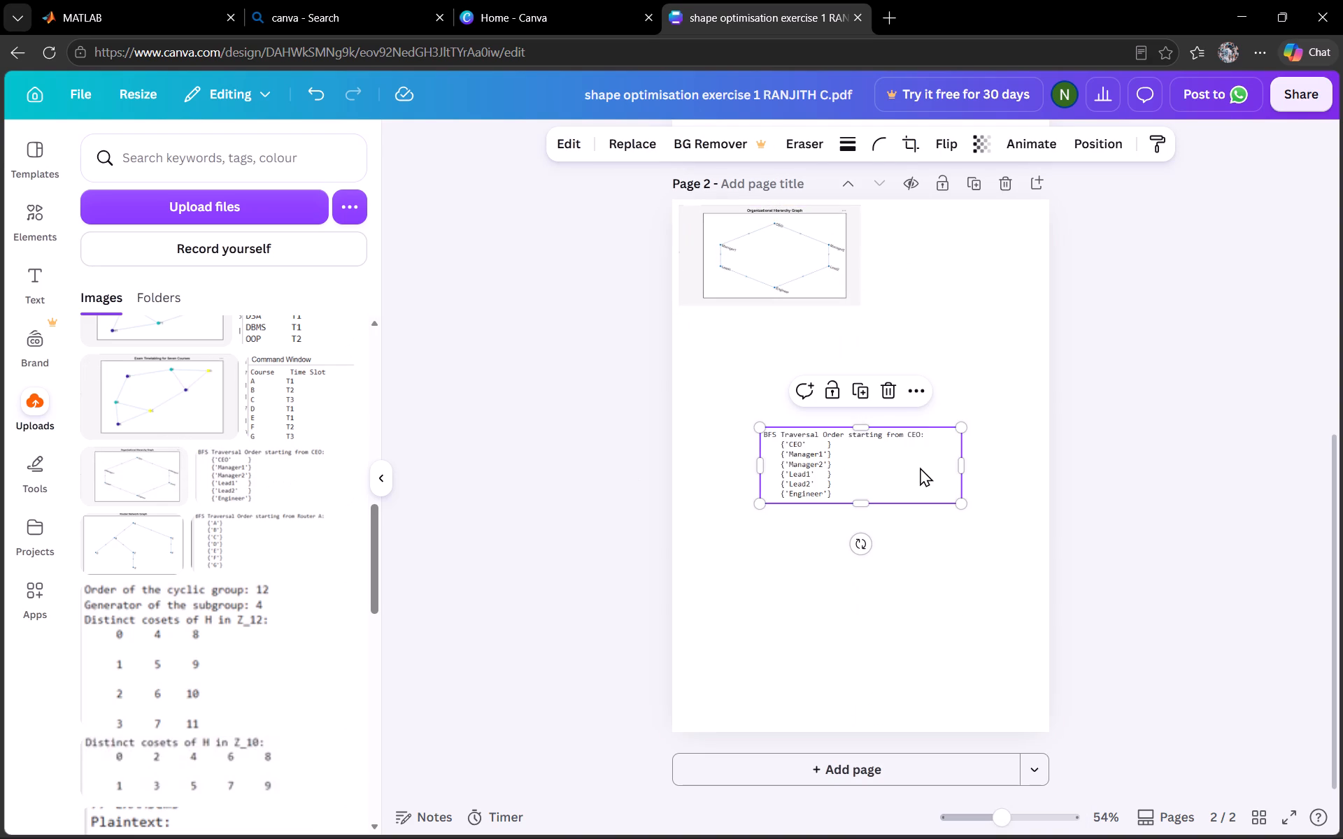
{"action": "left_click_drag", "start_coordinate": [892, 471], "coordinate": [998, 252]}
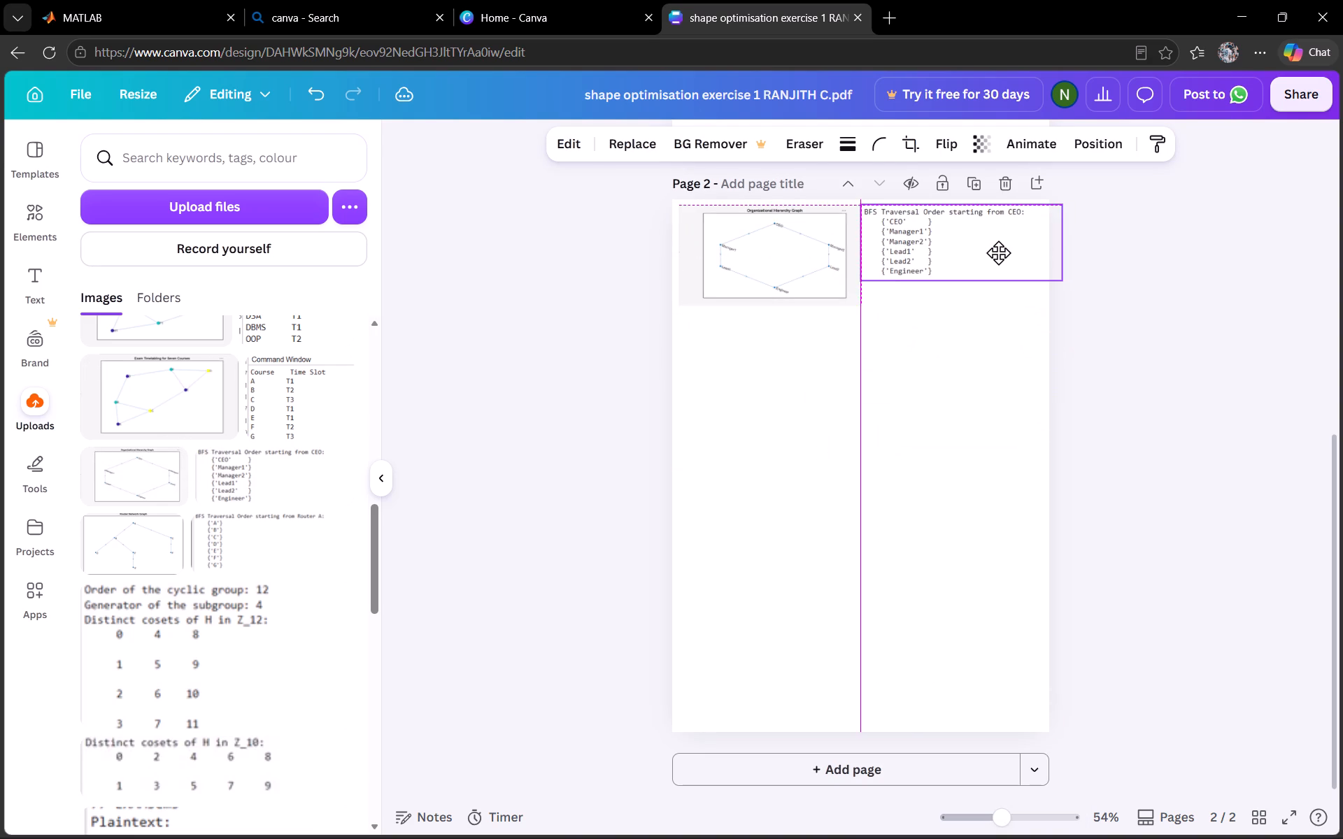
{"action": "left_click_drag", "start_coordinate": [998, 252], "coordinate": [997, 252]}
{"action": "left_click_drag", "start_coordinate": [1067, 245], "coordinate": [1065, 245]}
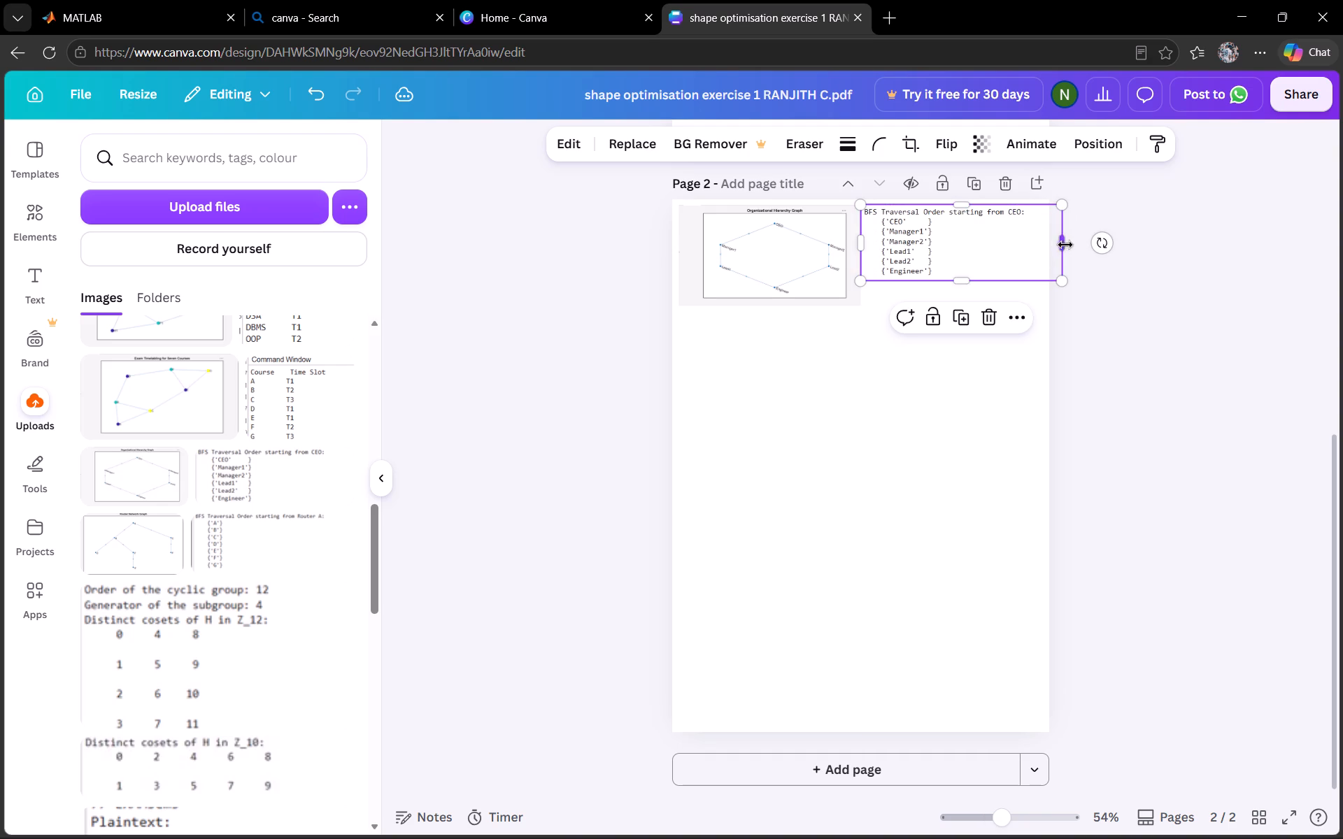
{"action": "left_click_drag", "start_coordinate": [1065, 245], "coordinate": [1037, 246]}
{"action": "left_click", "coordinate": [945, 357]}
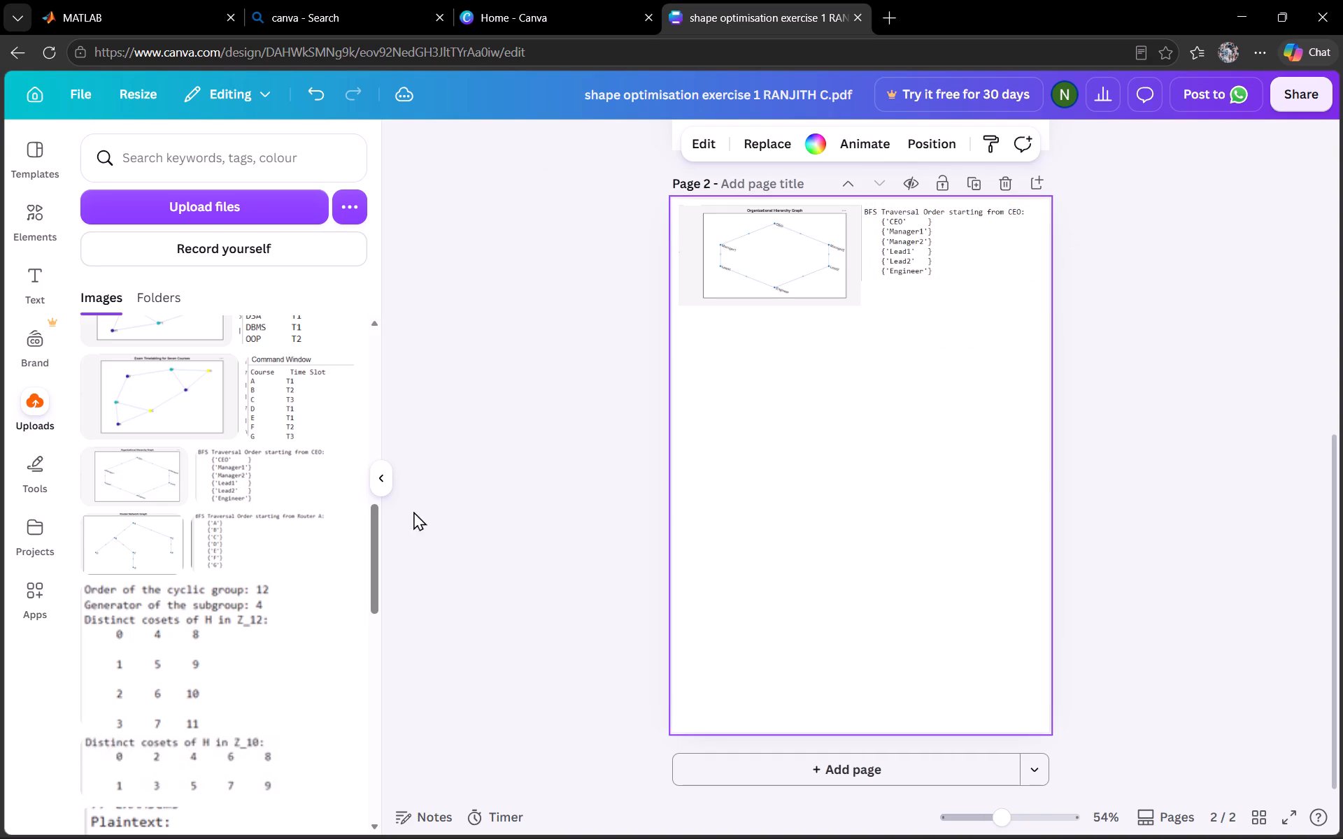
Add the Router Network Graph directly below the Organizational Hierarchy Graph, shrunk to the same width.
{"action": "left_click", "coordinate": [131, 550]}
{"action": "left_click_drag", "start_coordinate": [858, 482], "coordinate": [833, 468]}
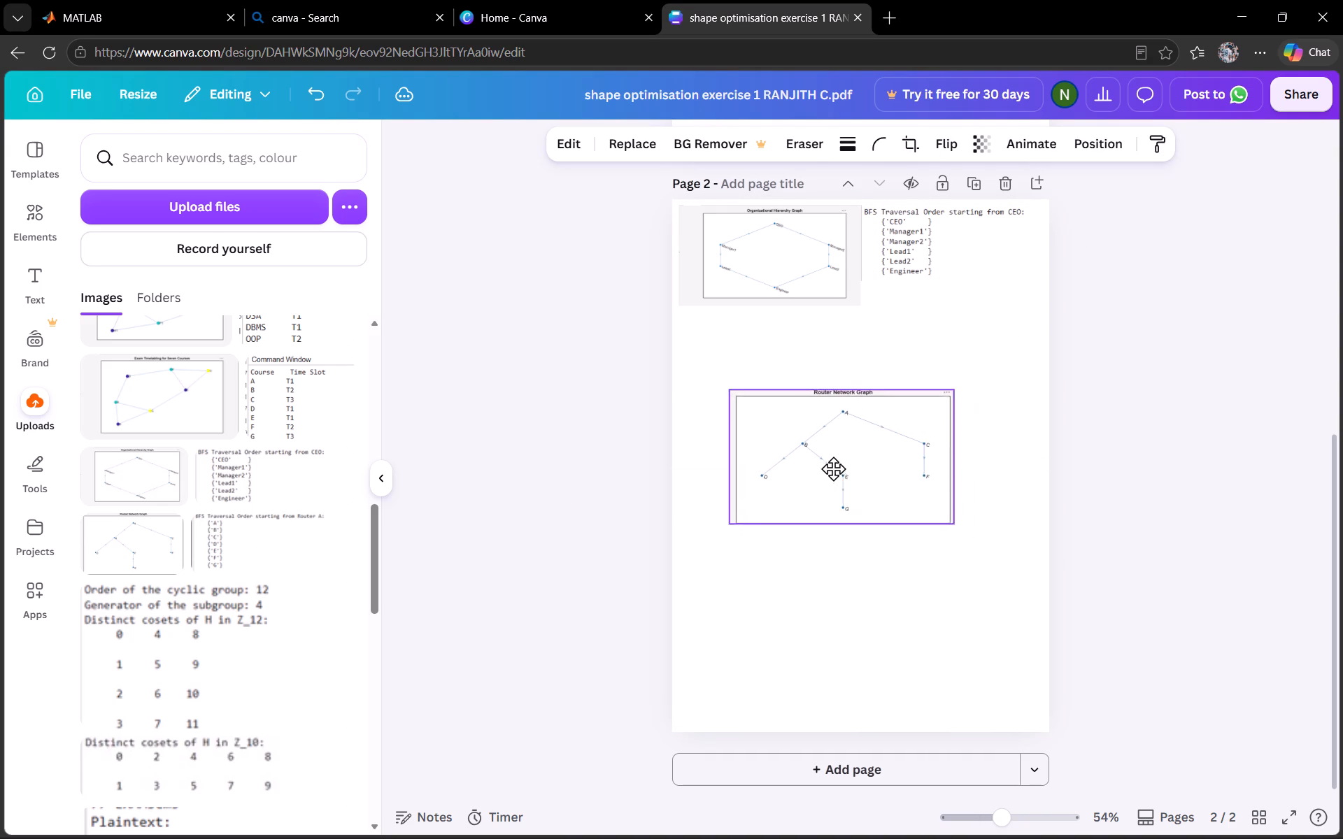
{"action": "left_click_drag", "start_coordinate": [833, 468], "coordinate": [790, 402]}
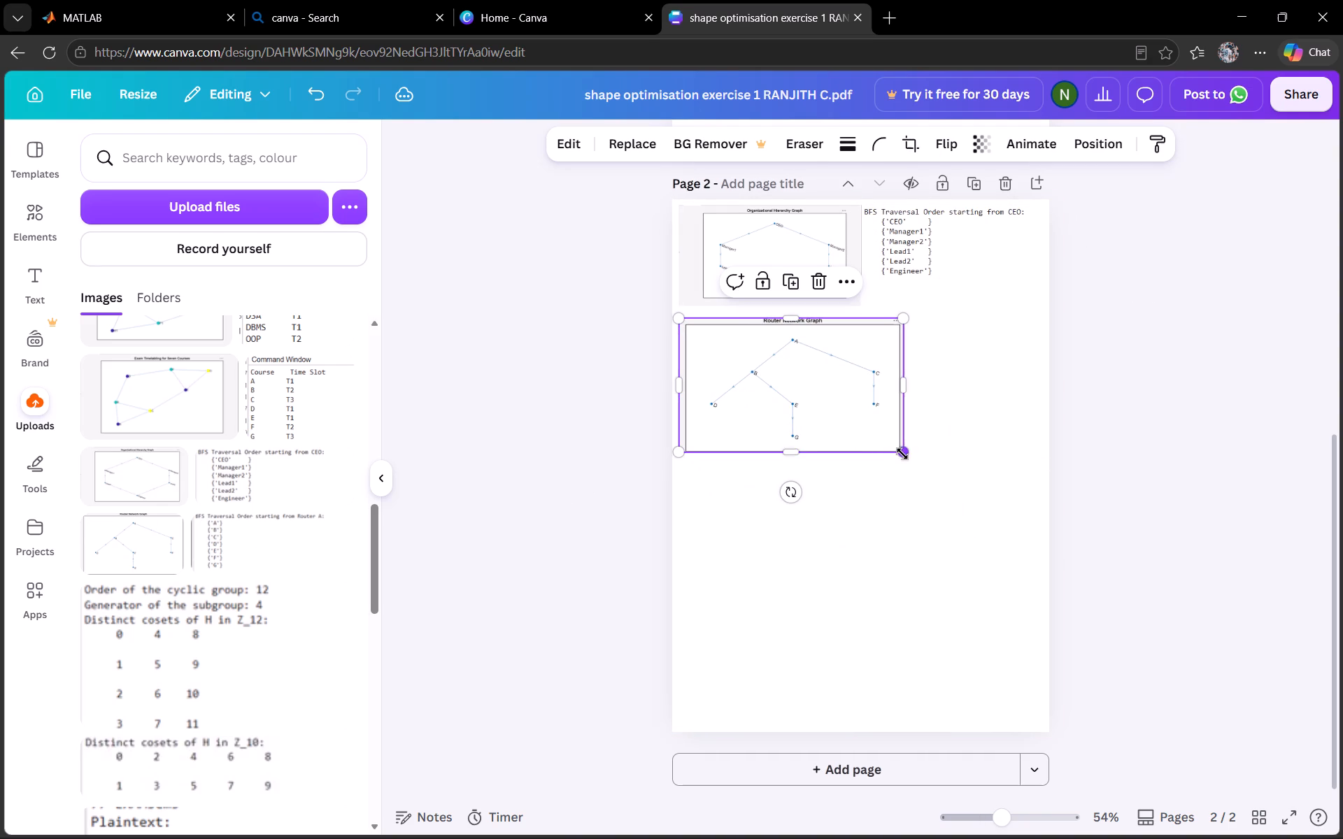
{"action": "left_click_drag", "start_coordinate": [902, 454], "coordinate": [863, 424]}
{"action": "left_click_drag", "start_coordinate": [810, 390], "coordinate": [811, 382]}
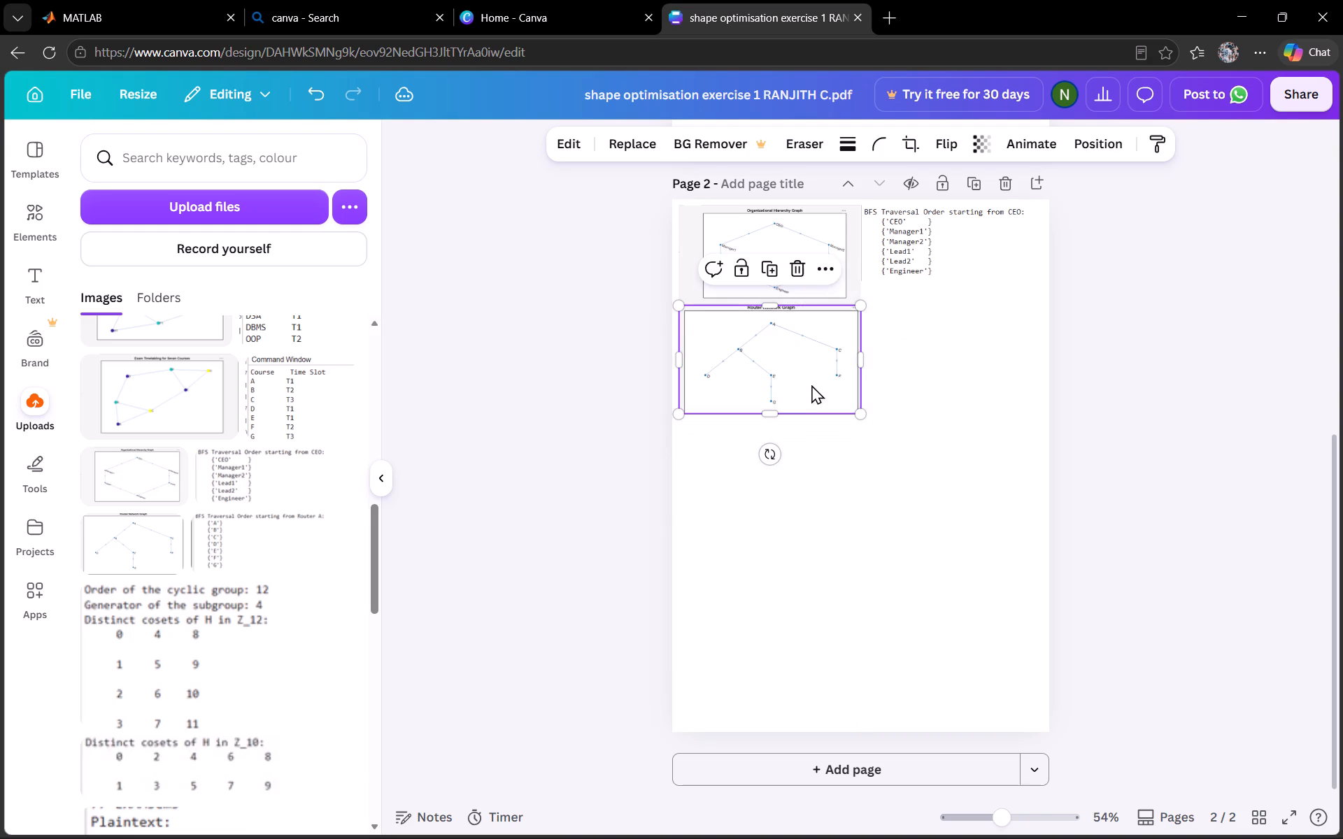
{"action": "left_click", "coordinate": [820, 468]}
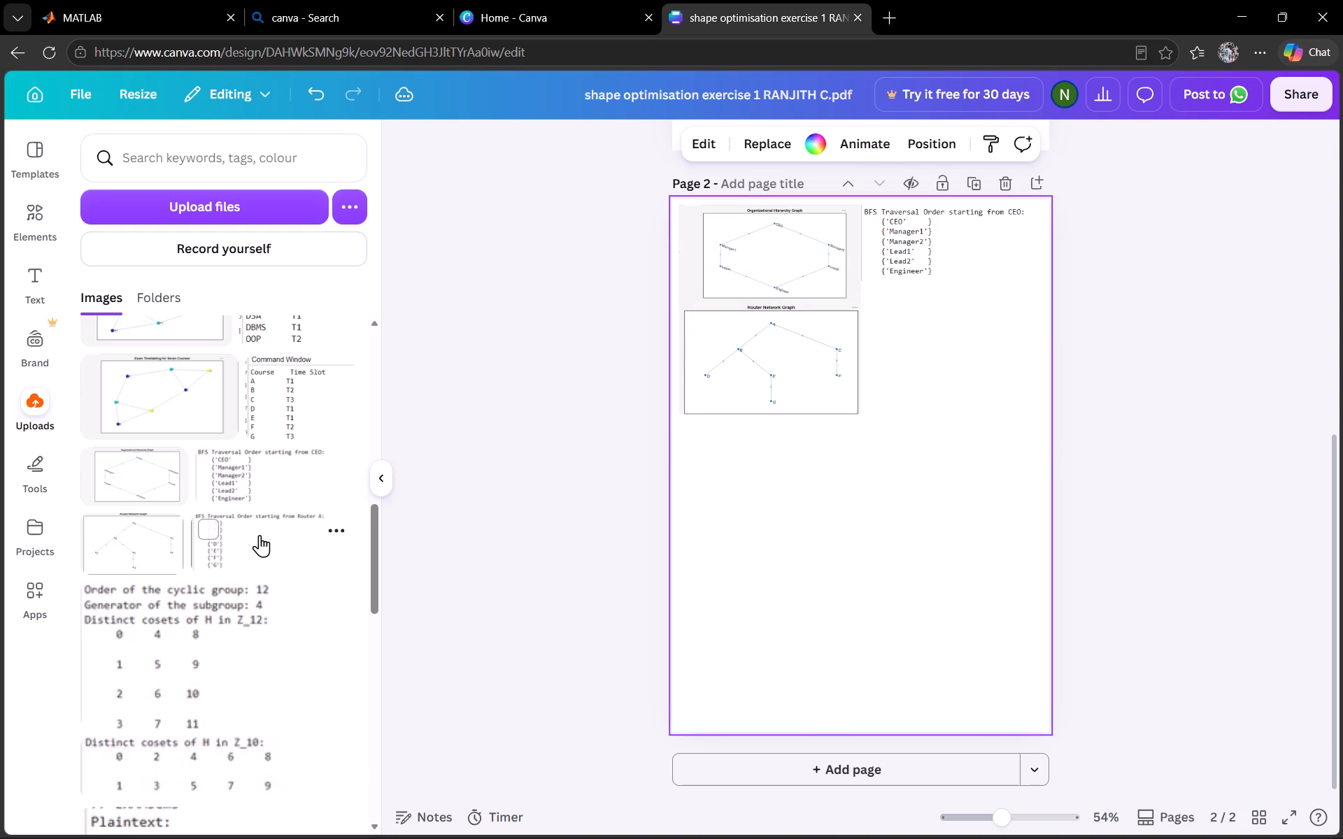
Place the BFS Traversal Order starting from Router A output below the CEO traversal output and trim its right edge to fit the page.
{"action": "left_click", "coordinate": [260, 535]}
{"action": "left_click_drag", "start_coordinate": [872, 473], "coordinate": [974, 418]}
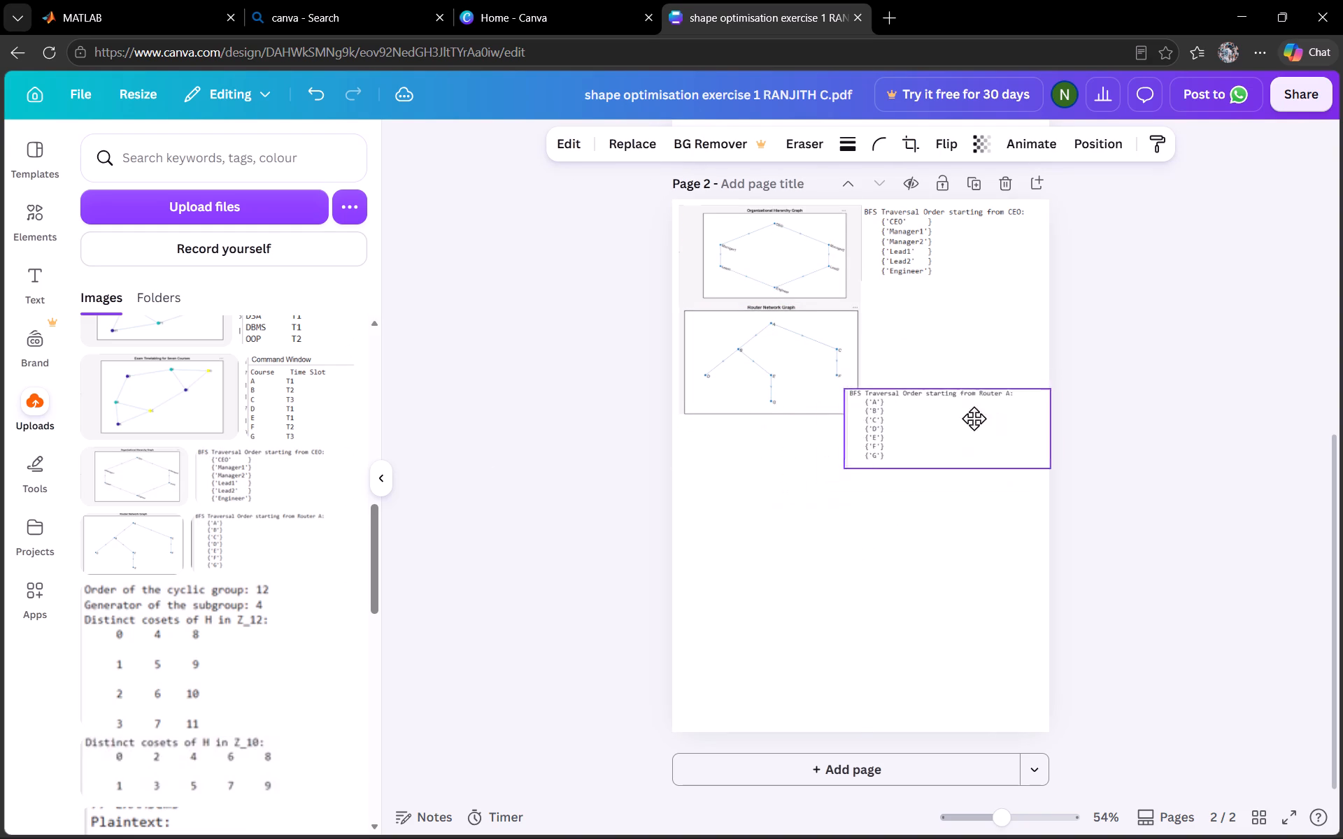
{"action": "left_click_drag", "start_coordinate": [974, 418], "coordinate": [986, 360]}
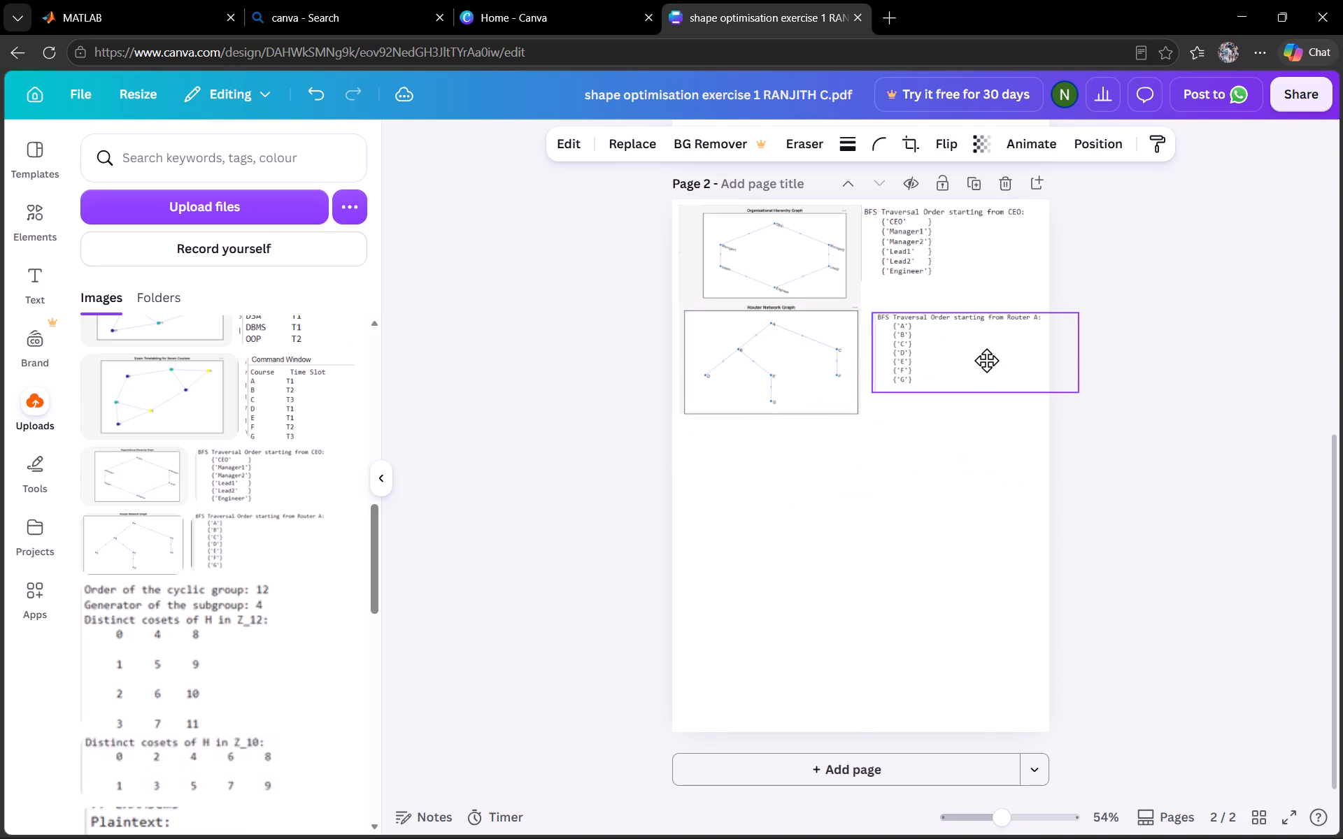
{"action": "left_click_drag", "start_coordinate": [986, 360], "coordinate": [978, 335]}
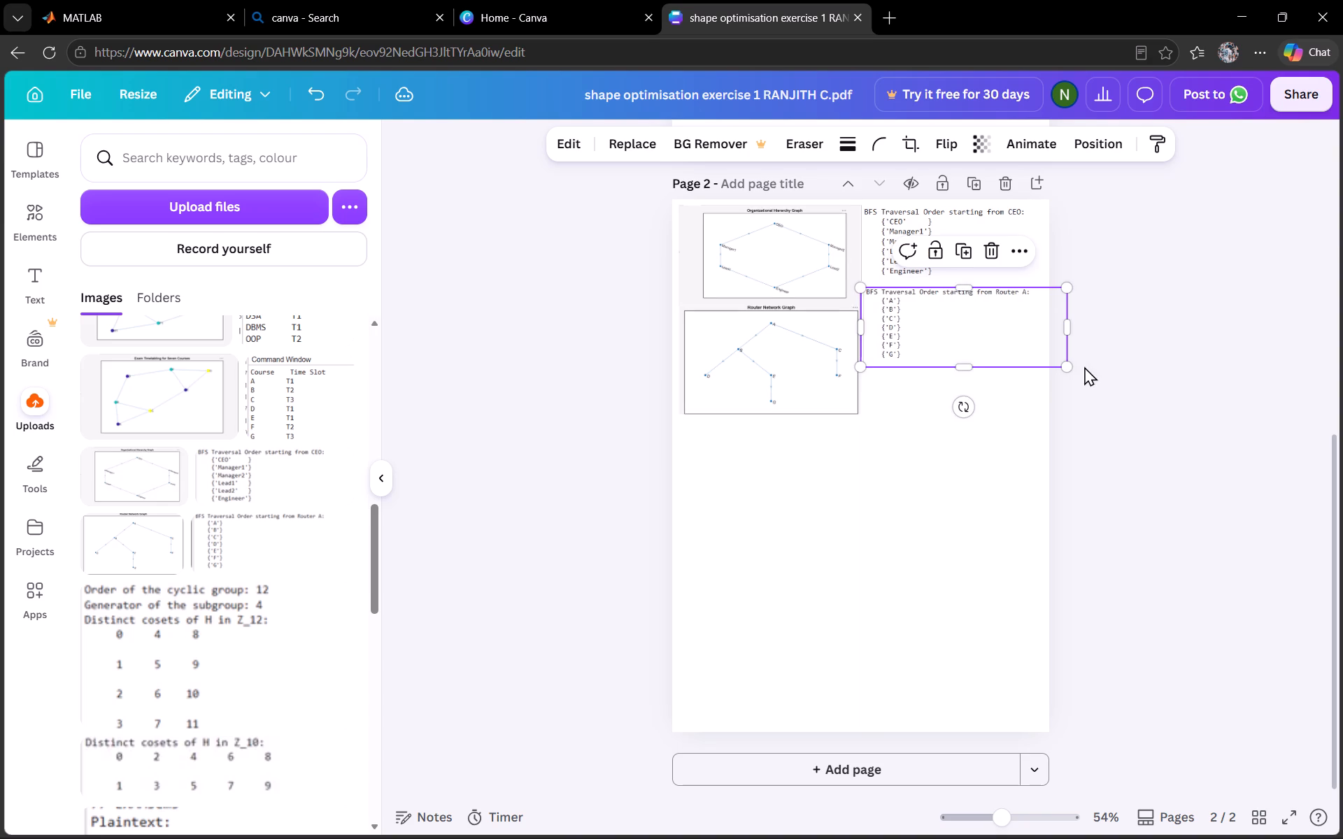
{"action": "left_click_drag", "start_coordinate": [1064, 328], "coordinate": [1039, 329]}
{"action": "left_click", "coordinate": [990, 450]}
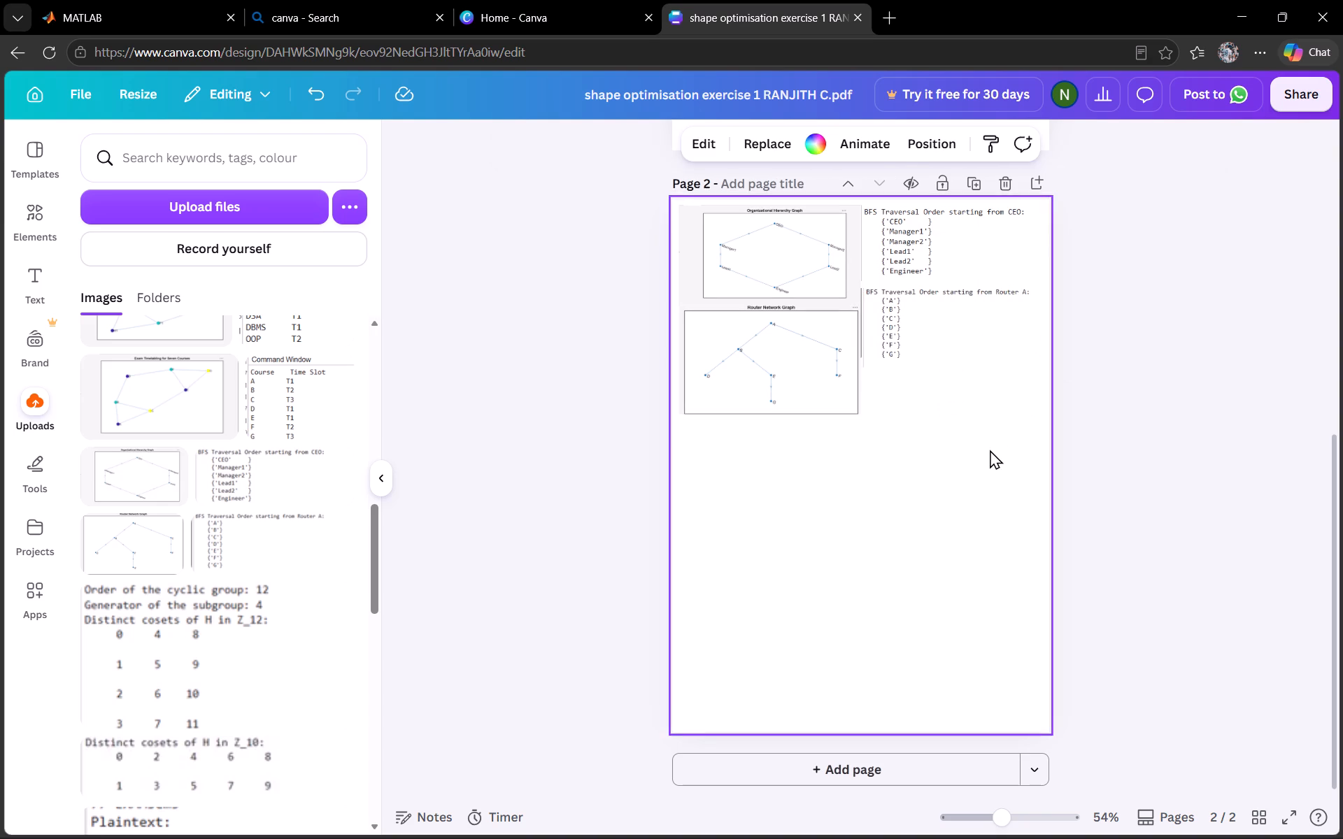
Place the cyclic group output with the Z_12 cosets below the Router Network Graph and trim its right edge to about half the page width.
{"action": "scroll", "coordinate": [218, 523], "scroll_direction": "down", "scroll_amount": 1}
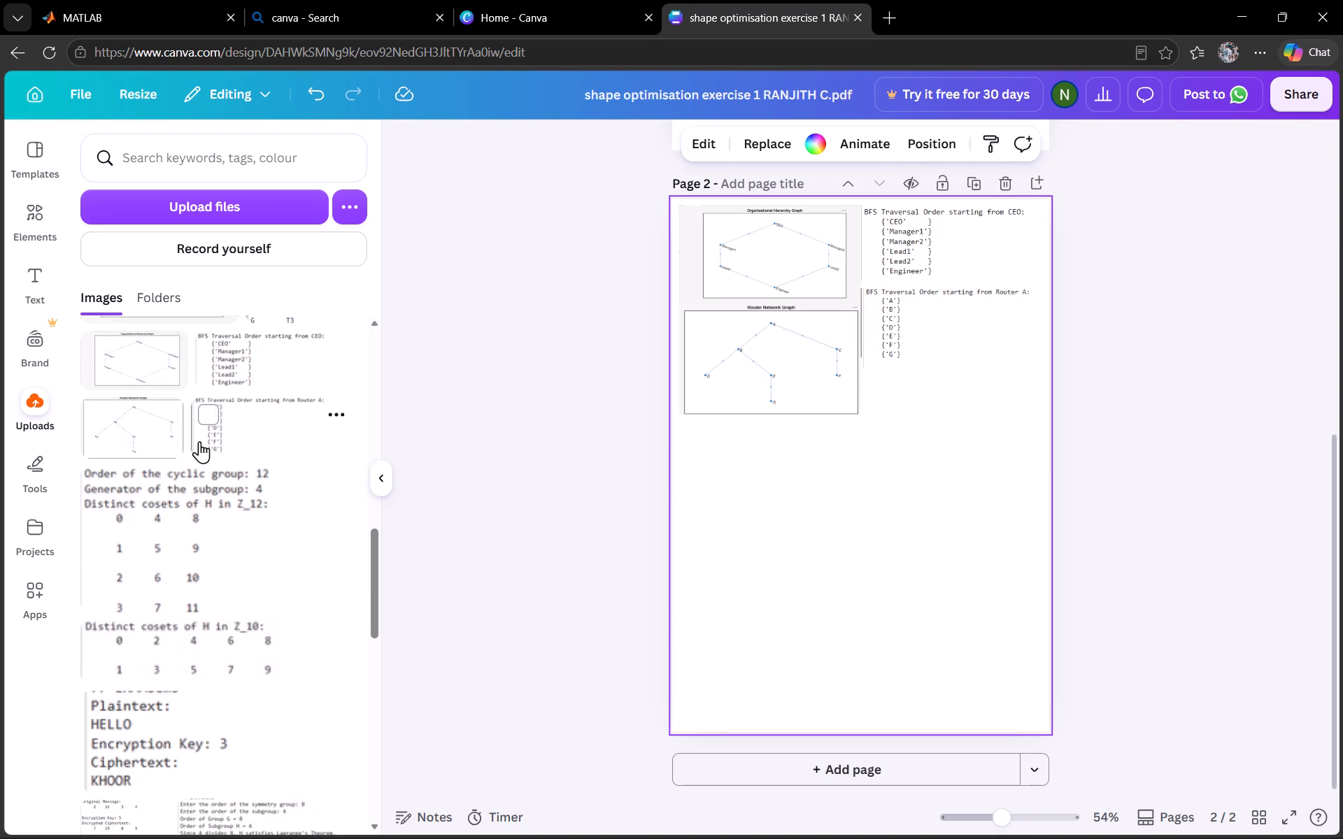
{"action": "scroll", "coordinate": [212, 445], "scroll_direction": "down", "scroll_amount": 1}
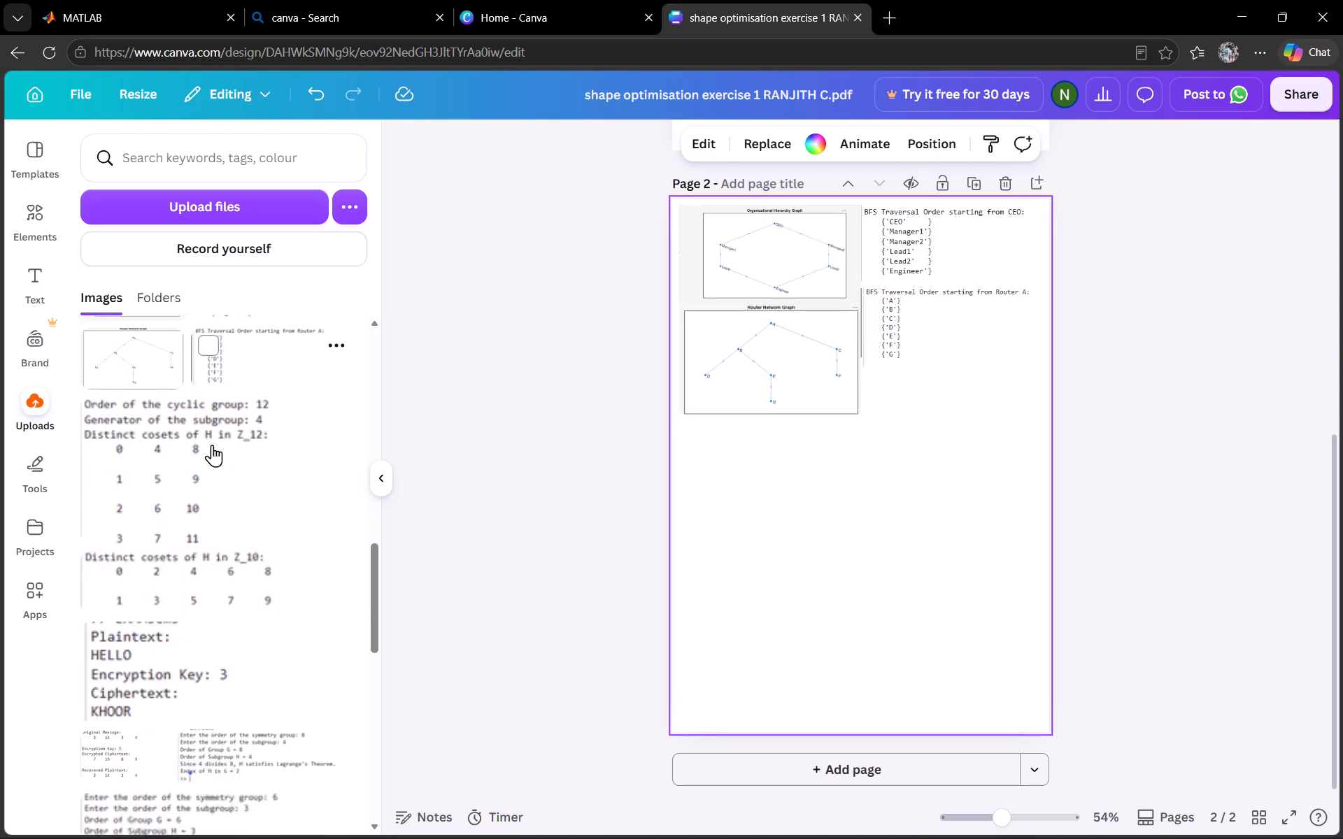
{"action": "left_click", "coordinate": [188, 431]}
{"action": "left_click_drag", "start_coordinate": [887, 465], "coordinate": [851, 487]}
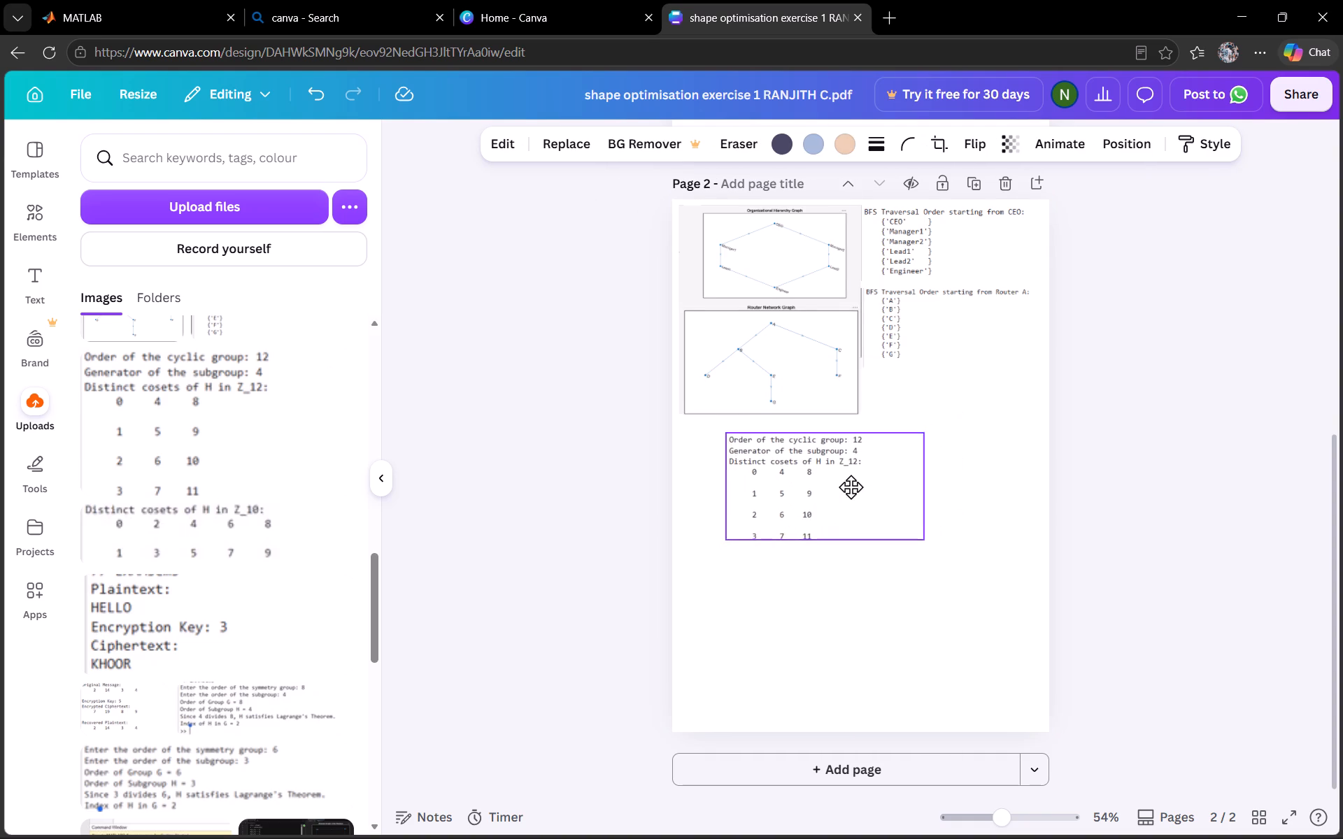
{"action": "left_click_drag", "start_coordinate": [851, 487], "coordinate": [804, 474]}
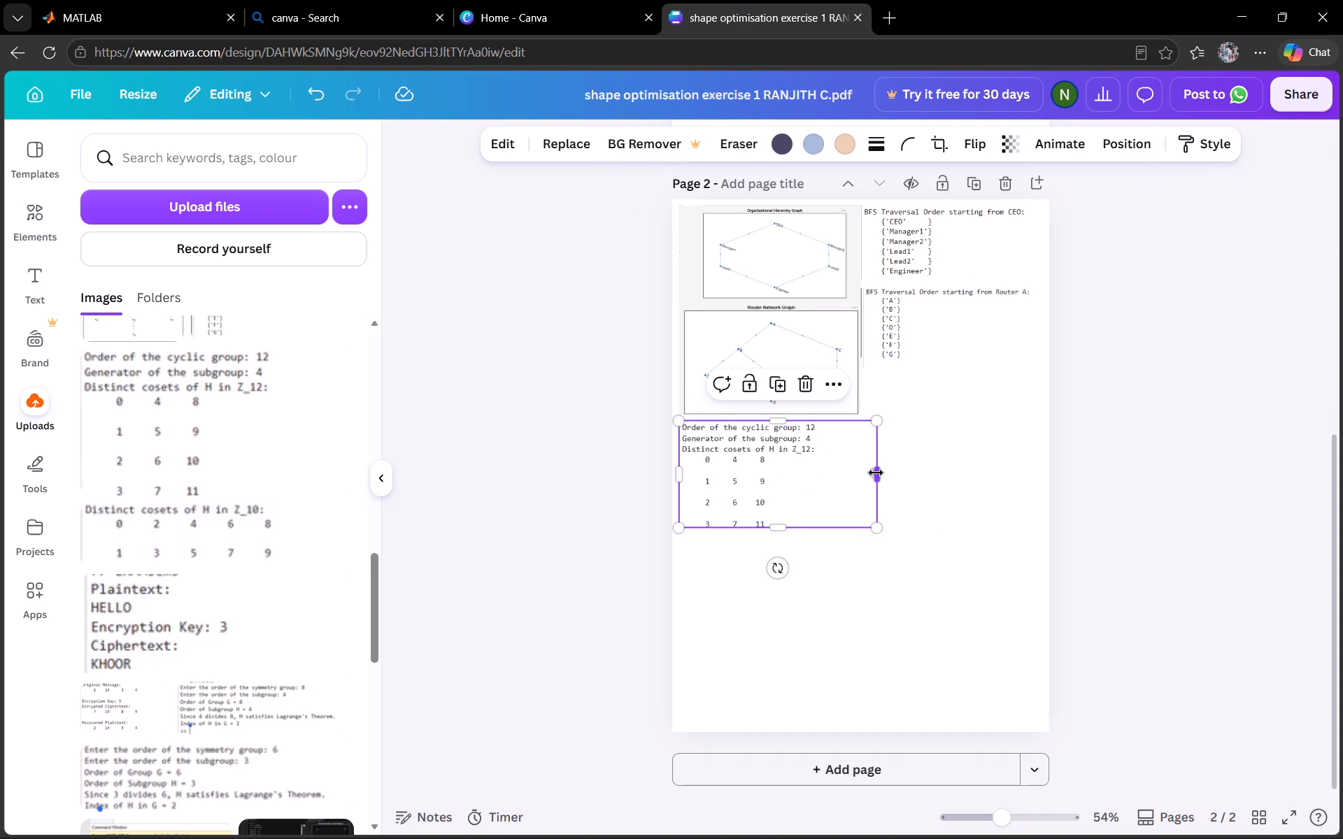
{"action": "left_click_drag", "start_coordinate": [876, 473], "coordinate": [855, 471]}
{"action": "left_click", "coordinate": [954, 515]}
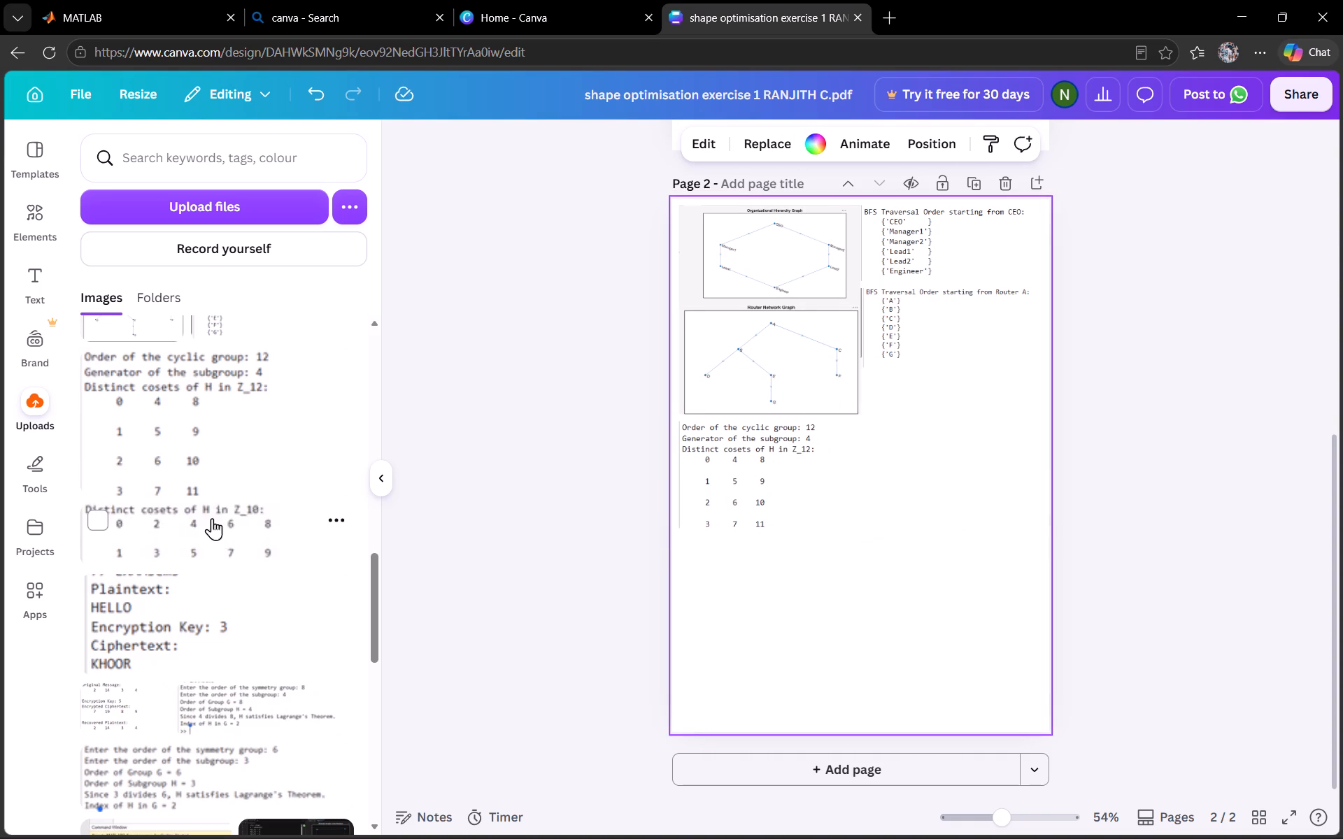
Place the Z_10 distinct cosets output below the Router A traversal output, trimmed to a width of about 10.1.
{"action": "left_click", "coordinate": [211, 523]}
{"action": "left_click_drag", "start_coordinate": [872, 467], "coordinate": [970, 429]}
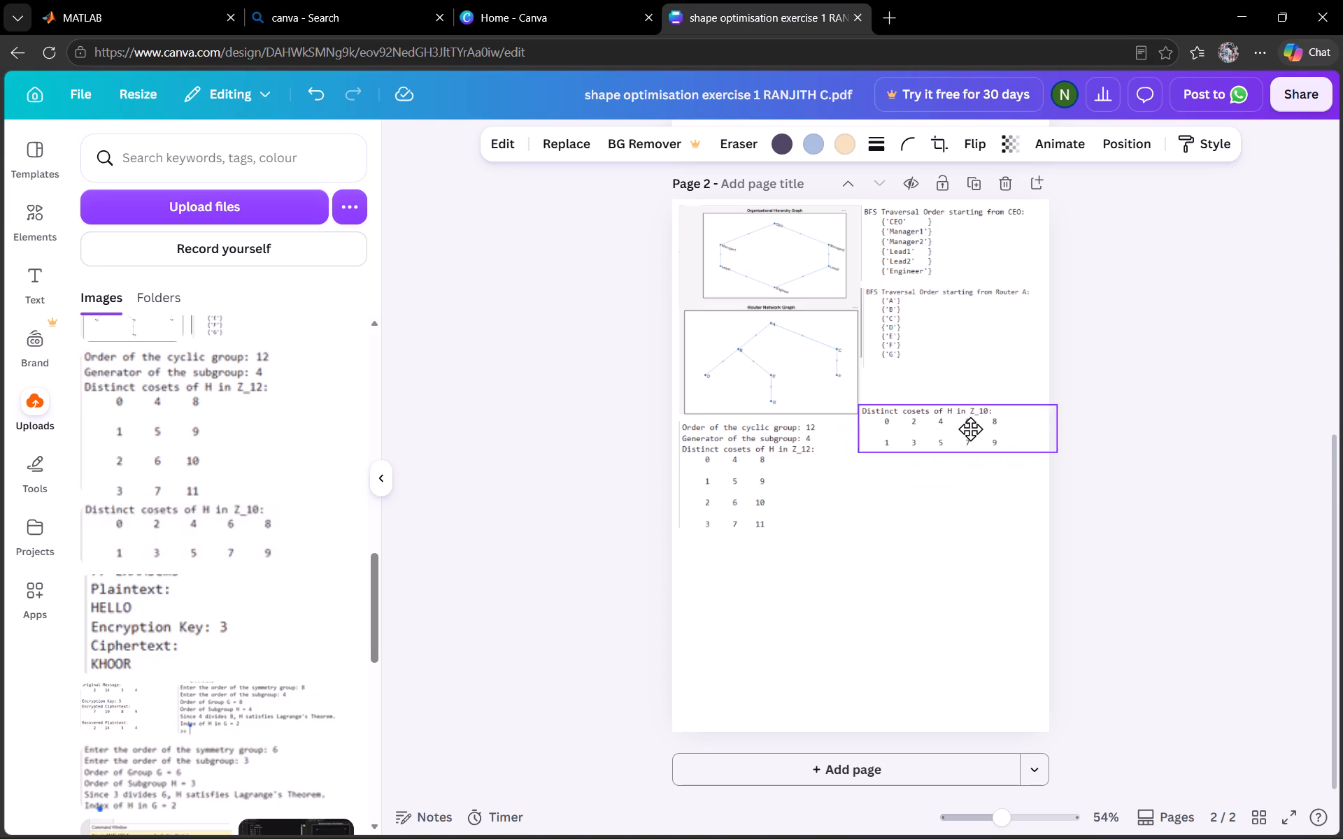
{"action": "left_click_drag", "start_coordinate": [970, 429], "coordinate": [974, 401]}
{"action": "left_click_drag", "start_coordinate": [1060, 392], "coordinate": [1043, 393]}
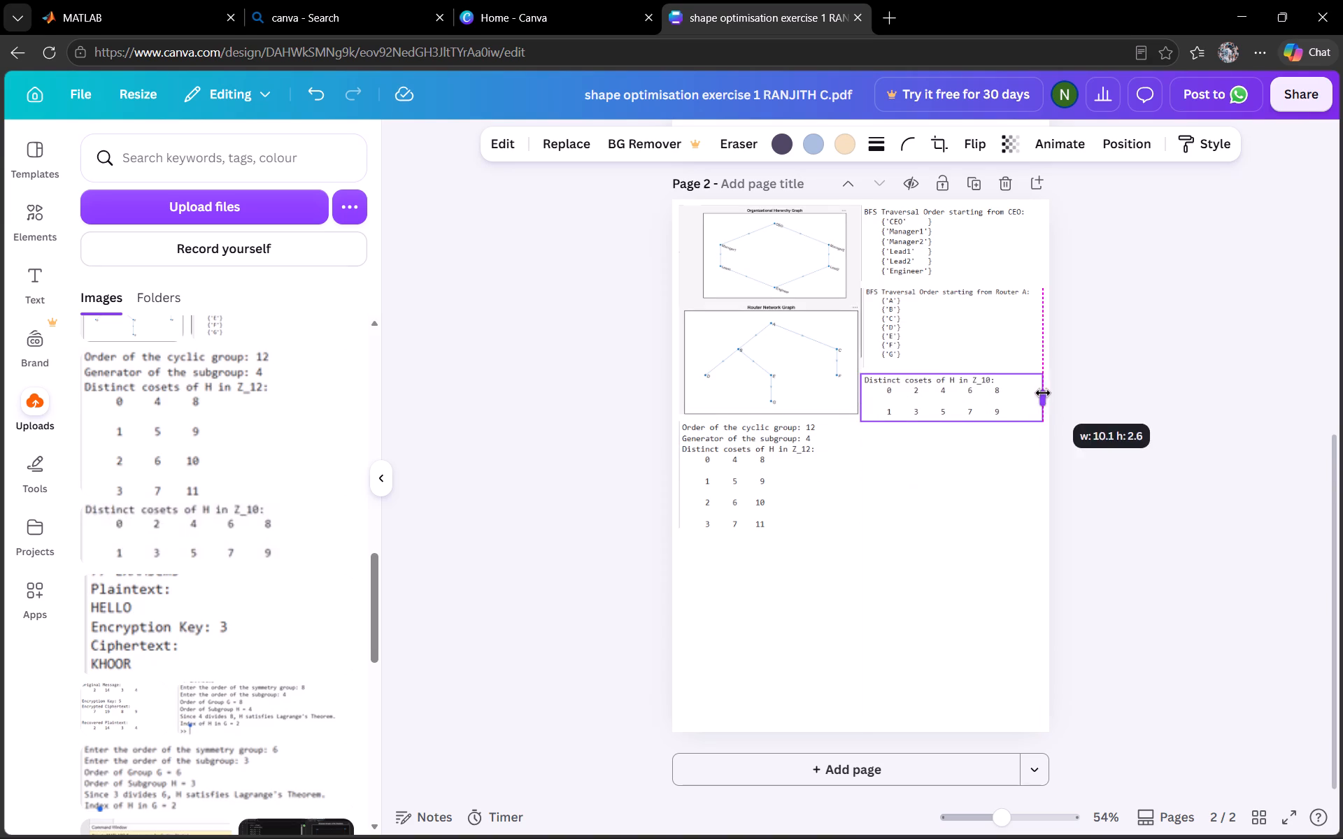
{"action": "left_click_drag", "start_coordinate": [1043, 393], "coordinate": [1042, 392]}
{"action": "left_click", "coordinate": [992, 514]}
Place the HELLO/KHOOR encryption output below the Z_10 cosets, beside the cyclic group output.
{"action": "scroll", "coordinate": [234, 464], "scroll_direction": "down", "scroll_amount": 1}
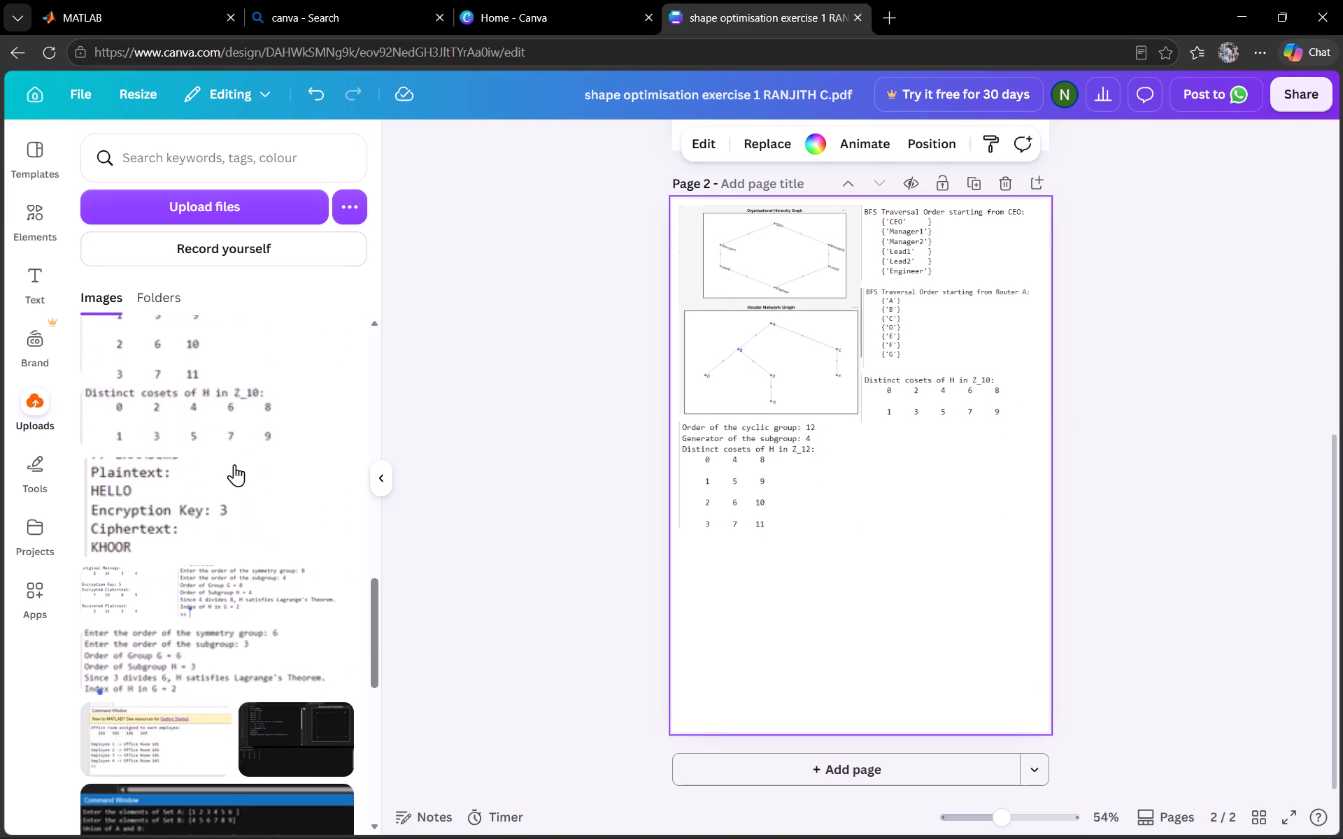
{"action": "left_click", "coordinate": [192, 514]}
{"action": "left_click_drag", "start_coordinate": [884, 463], "coordinate": [992, 470]}
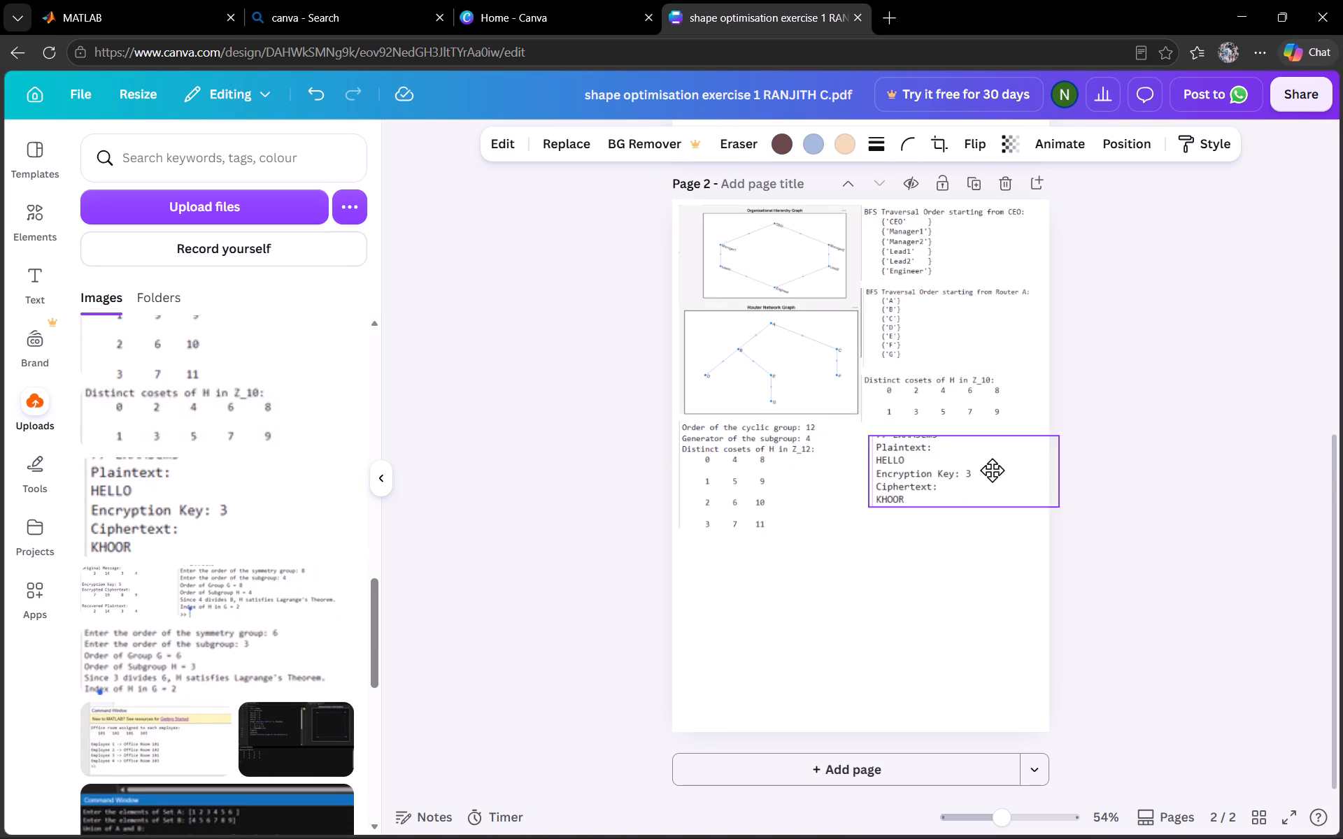
{"action": "left_click_drag", "start_coordinate": [992, 470], "coordinate": [961, 474]}
{"action": "left_click", "coordinate": [946, 583]}
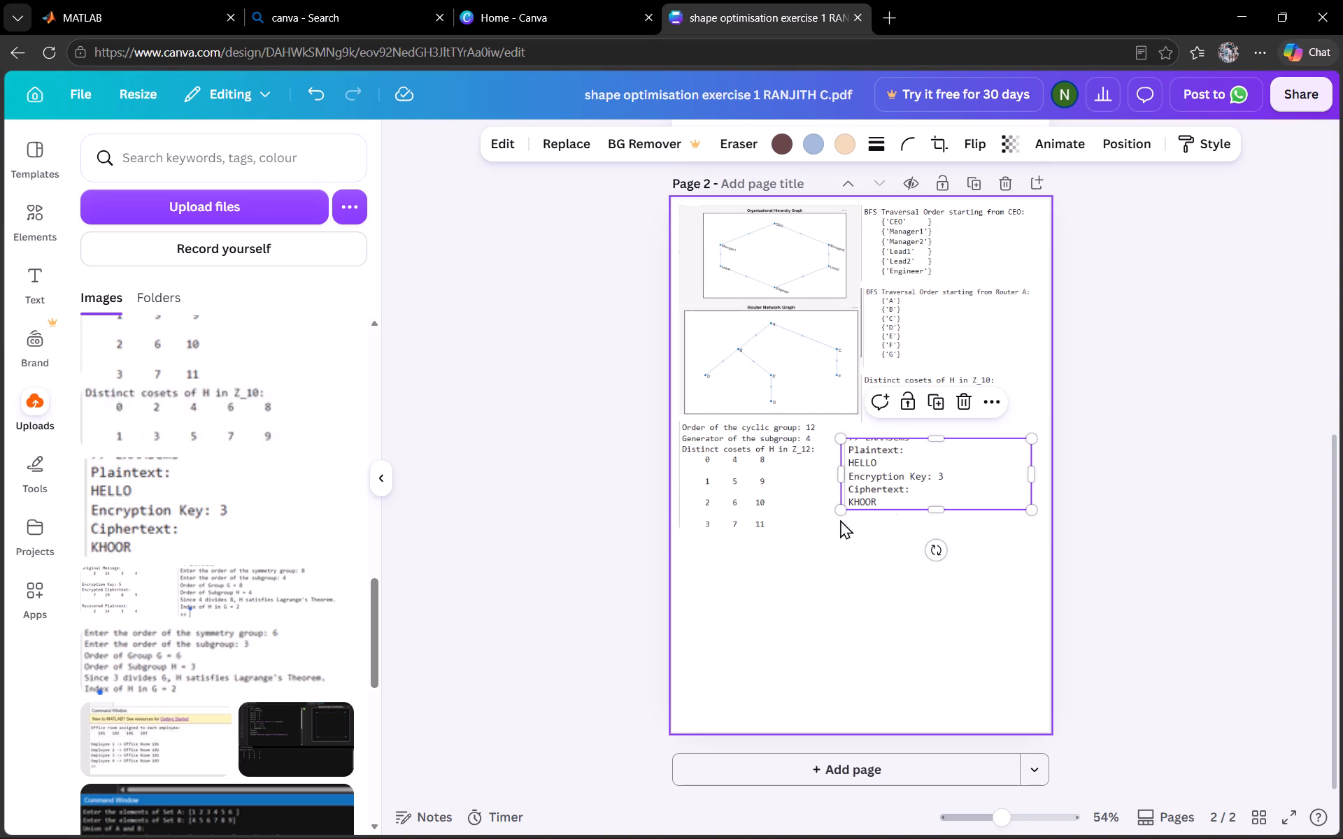
Place the Original Message encryption output below the cyclic group output, shrunk to a height of about 5.6 with its blank right side trimmed.
{"action": "scroll", "coordinate": [194, 509], "scroll_direction": "down", "scroll_amount": 1}
{"action": "left_click", "coordinate": [108, 476]}
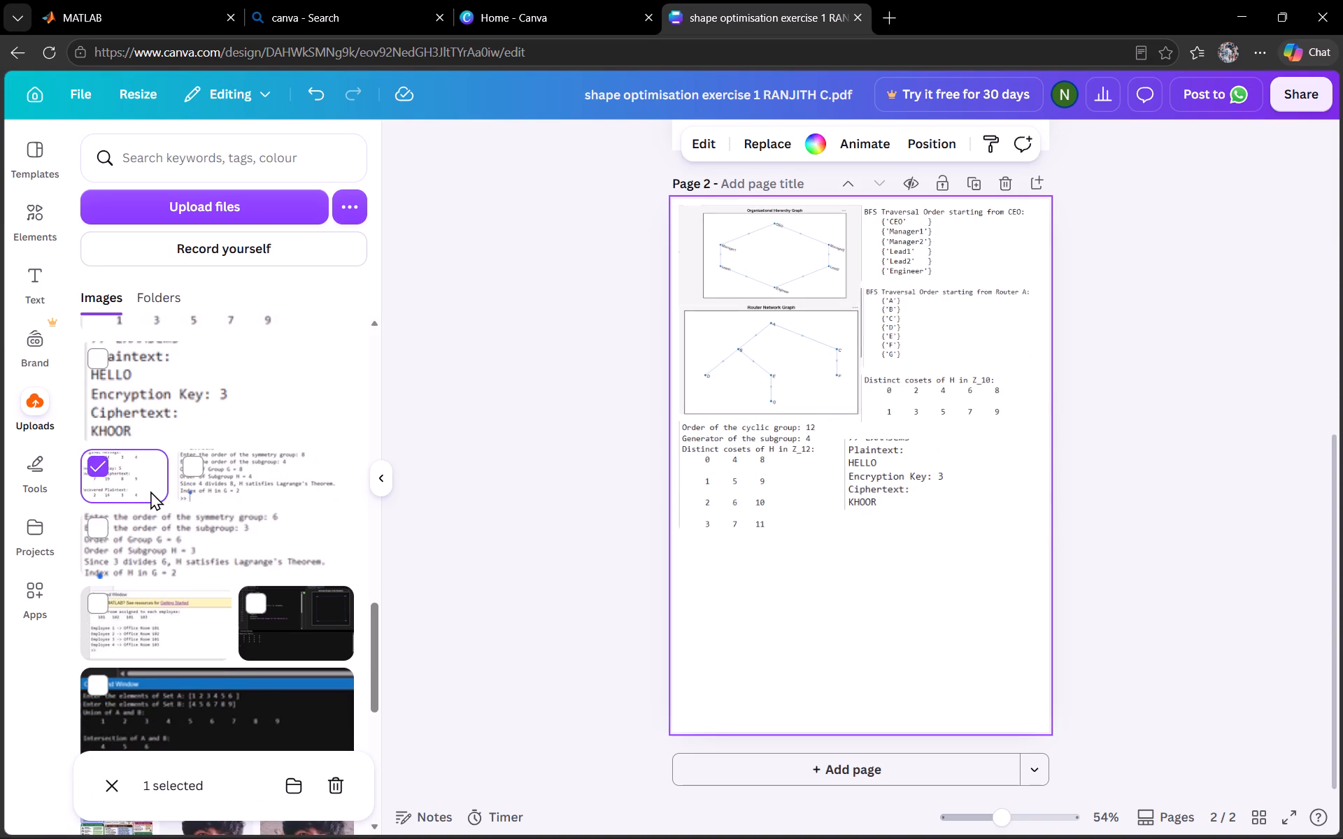
{"action": "left_click", "coordinate": [166, 490]}
{"action": "left_click", "coordinate": [148, 487]}
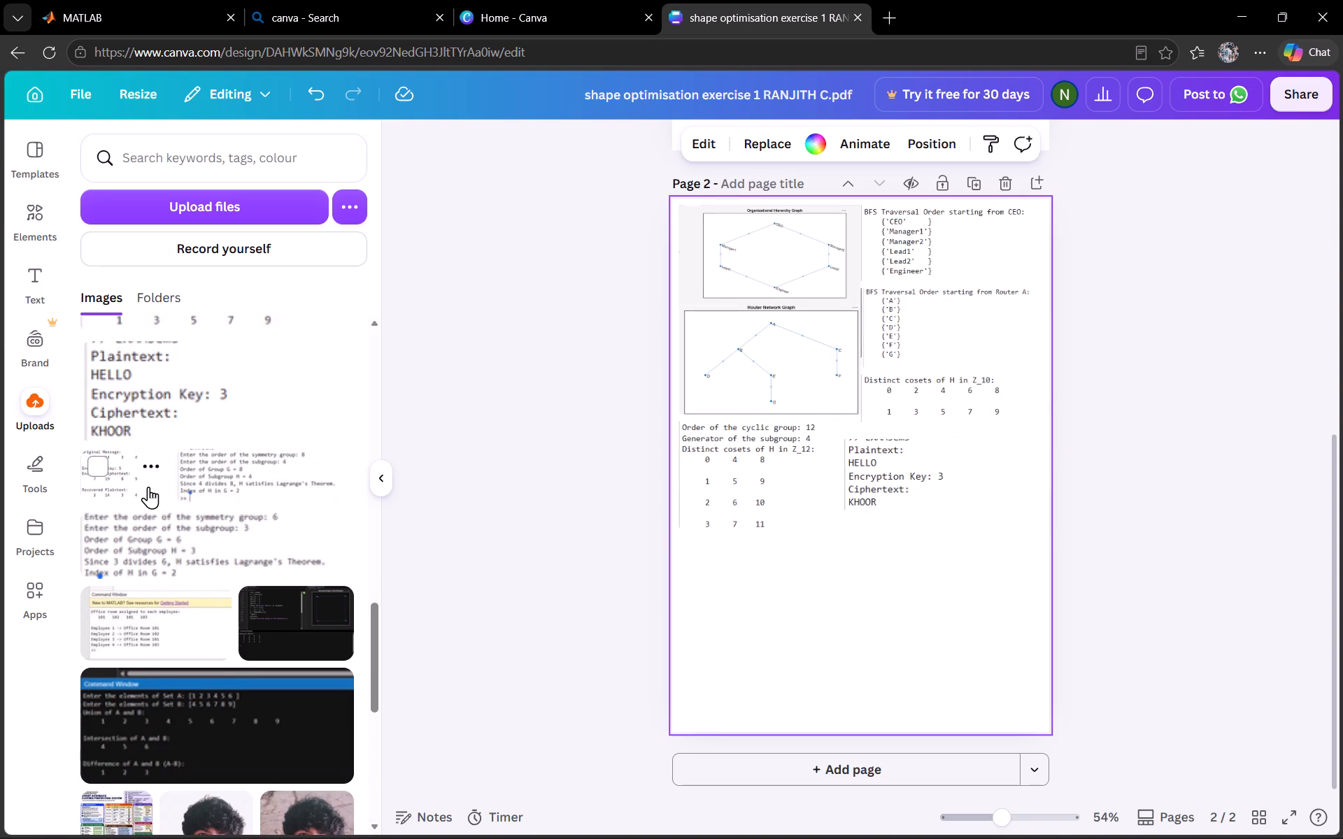
{"action": "left_click", "coordinate": [145, 483]}
{"action": "left_click_drag", "start_coordinate": [877, 476], "coordinate": [871, 558]}
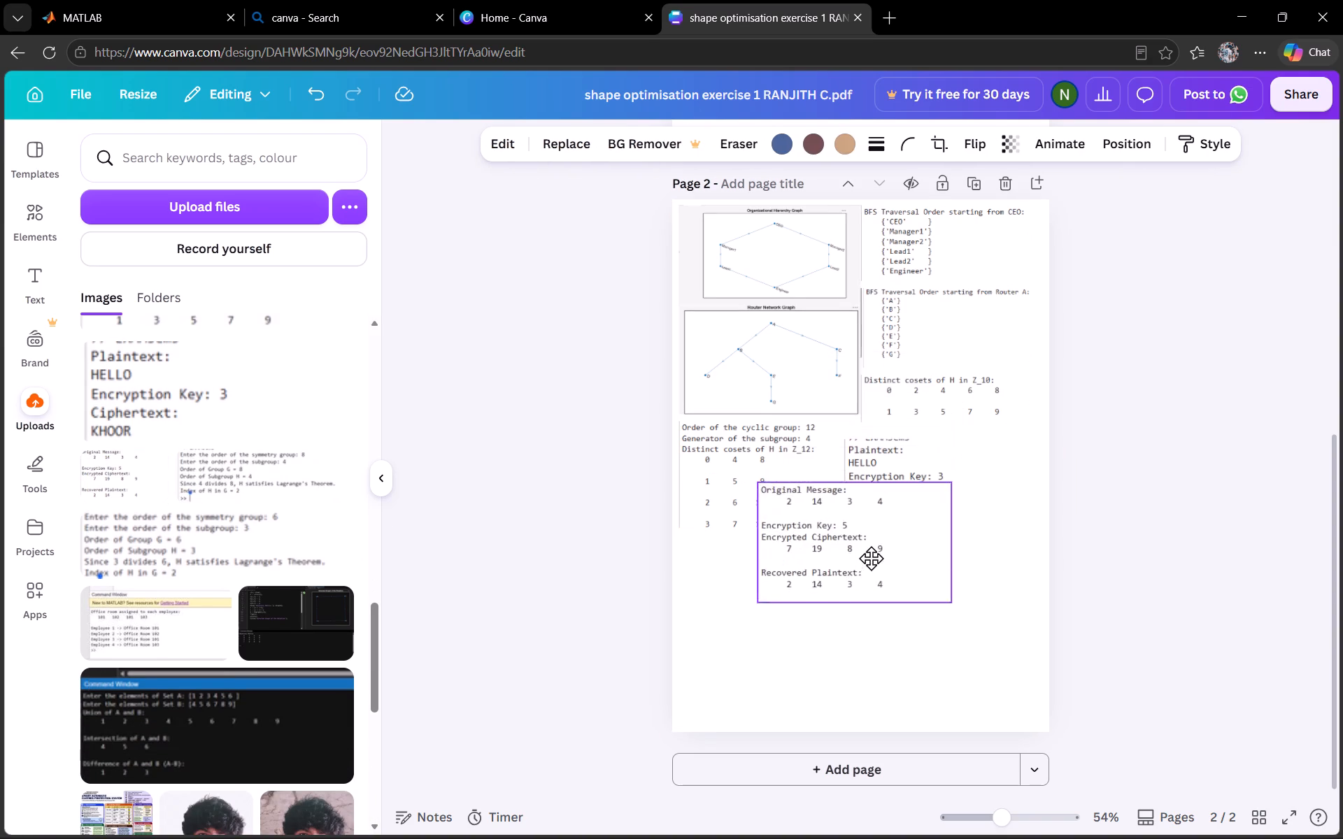
{"action": "left_click_drag", "start_coordinate": [871, 558], "coordinate": [790, 601]}
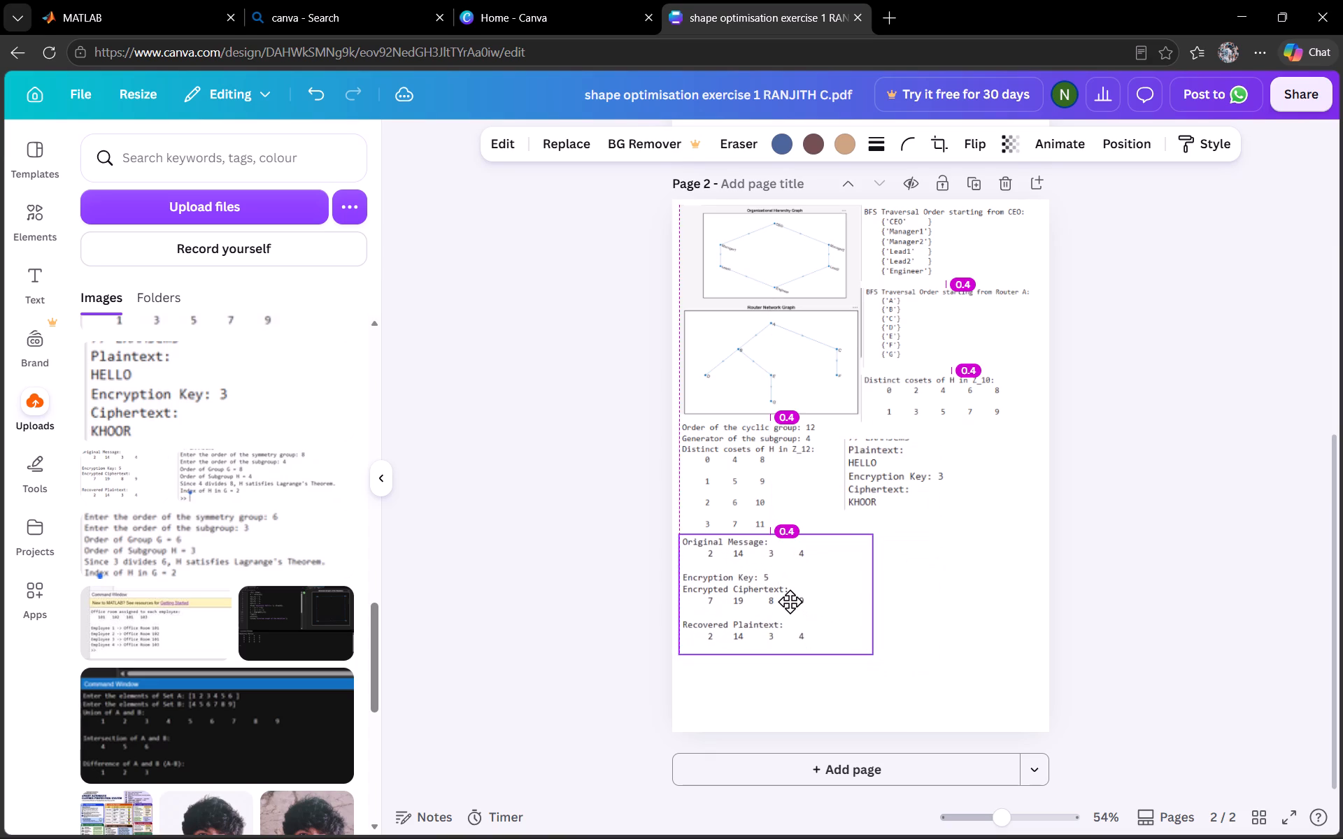
{"action": "left_click_drag", "start_coordinate": [790, 601], "coordinate": [792, 601]}
{"action": "left_click_drag", "start_coordinate": [873, 657], "coordinate": [848, 638]}
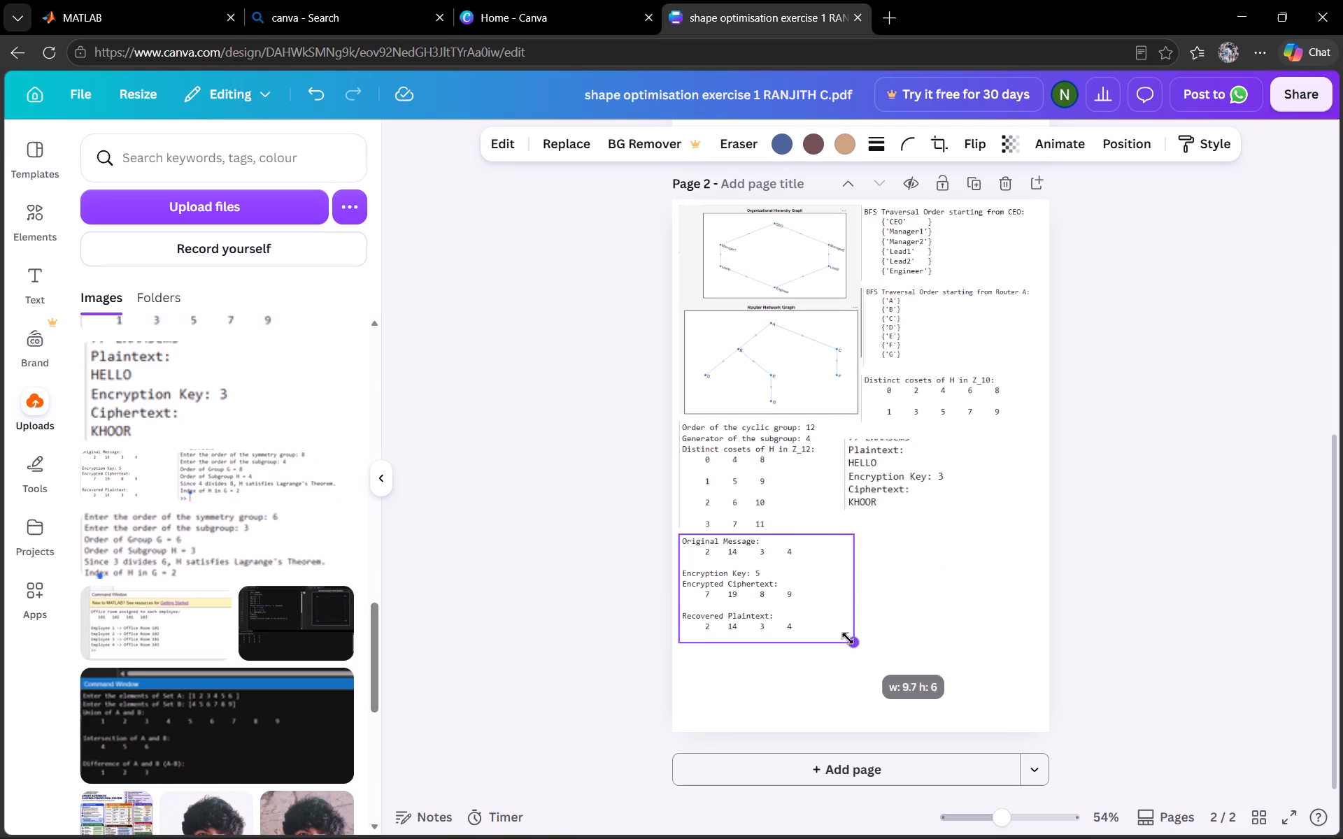
{"action": "left_click_drag", "start_coordinate": [848, 638], "coordinate": [844, 637]}
{"action": "left_click_drag", "start_coordinate": [842, 582], "coordinate": [823, 578]}
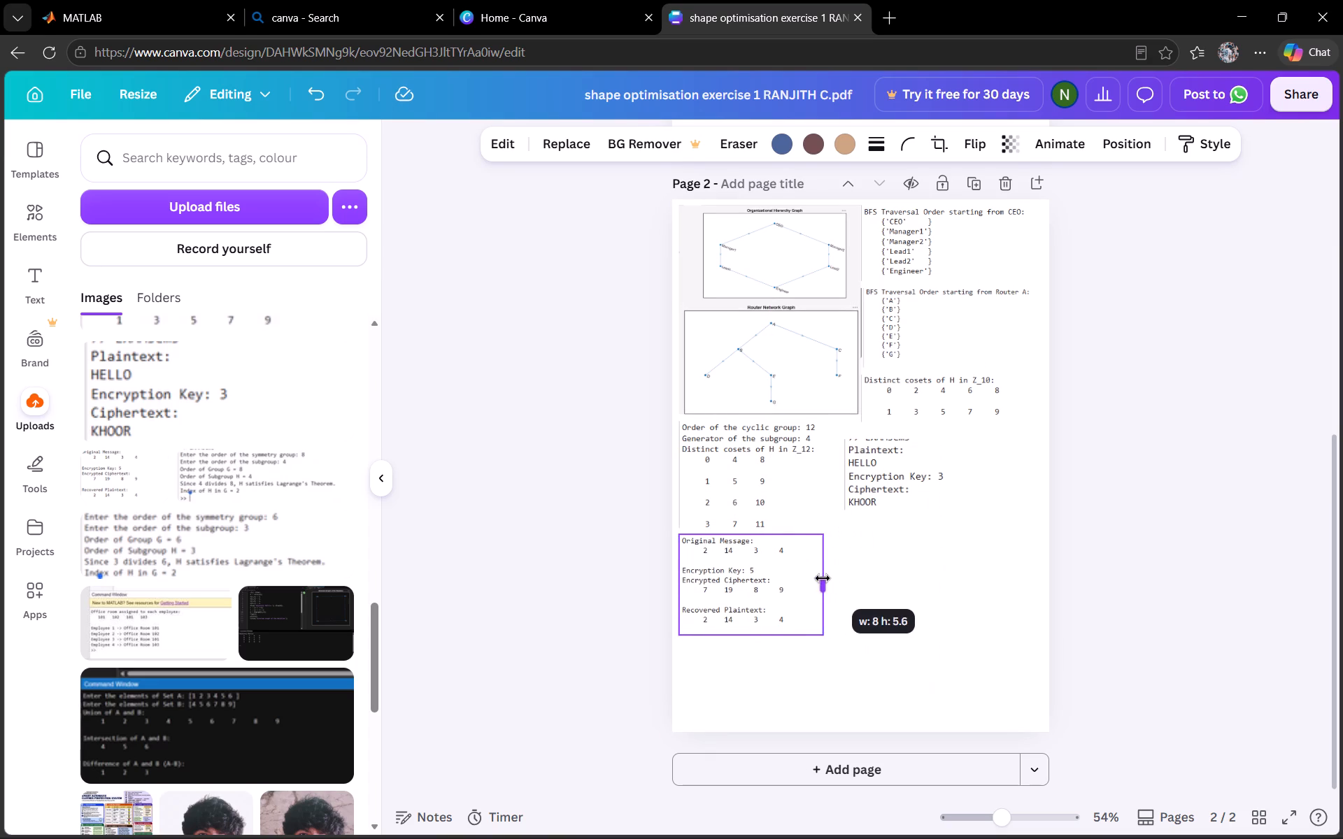
{"action": "left_click_drag", "start_coordinate": [823, 578], "coordinate": [810, 574]}
{"action": "left_click", "coordinate": [844, 571]}
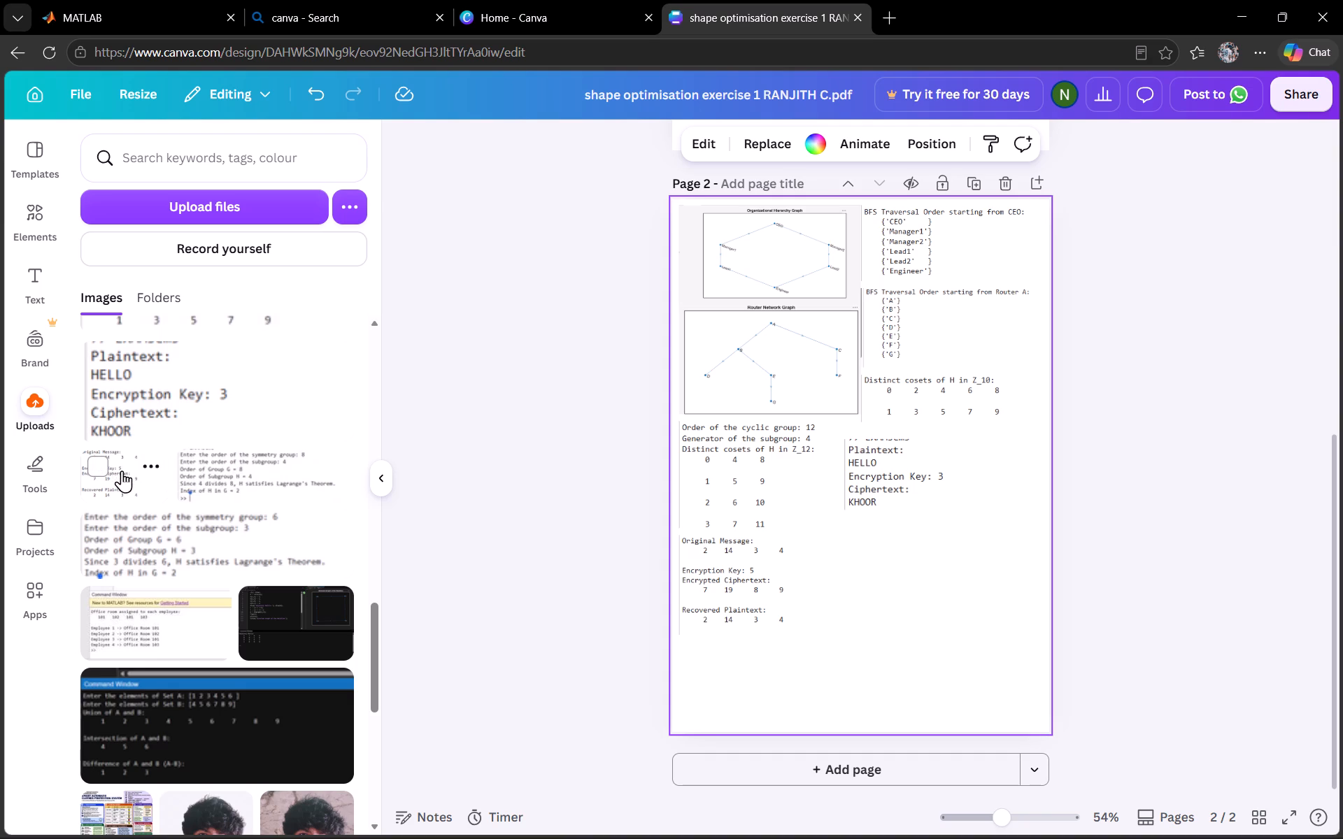
Place the symmetry group output of order 8 beside the Original Message output, below the KHOOR output, and trim its right edge slightly.
{"action": "left_click", "coordinate": [209, 464]}
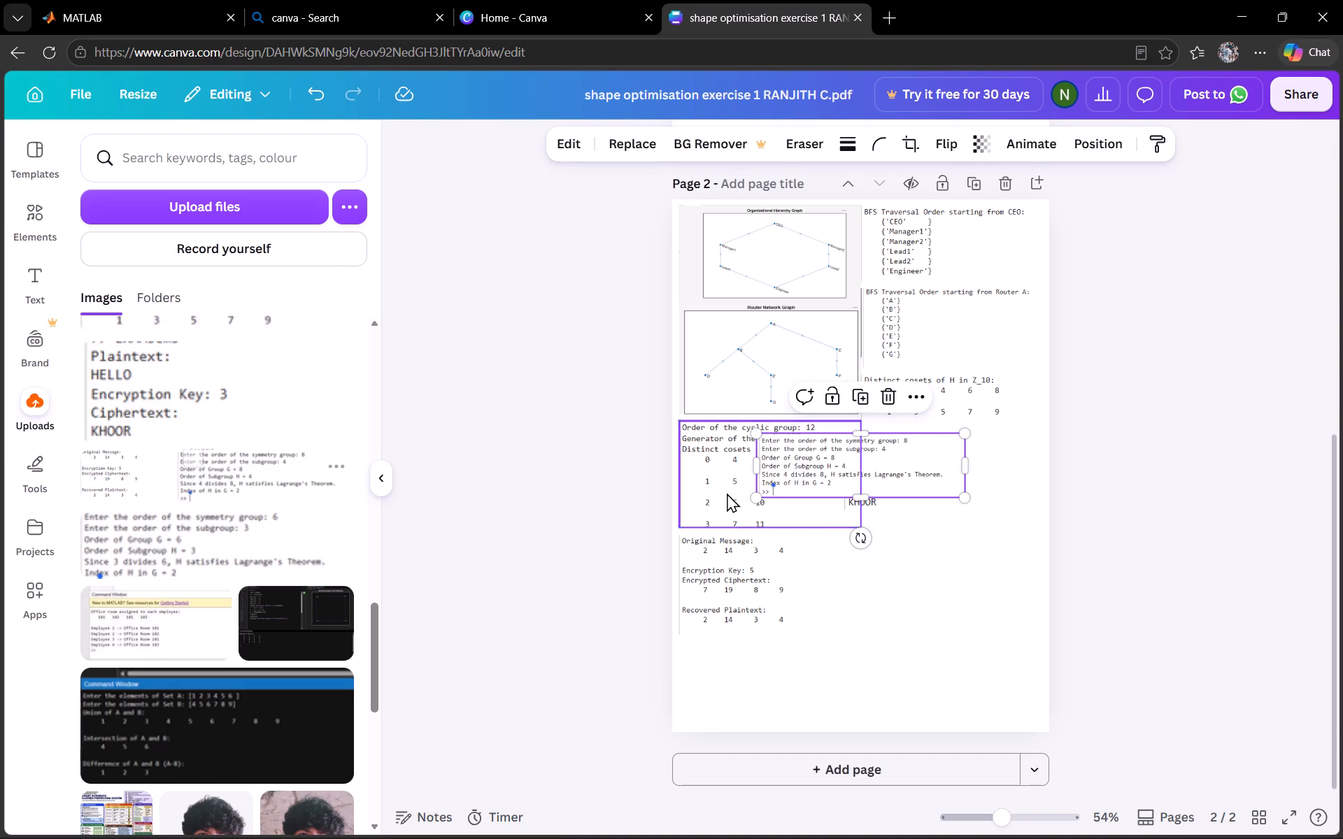
{"action": "left_click_drag", "start_coordinate": [851, 468], "coordinate": [895, 568]}
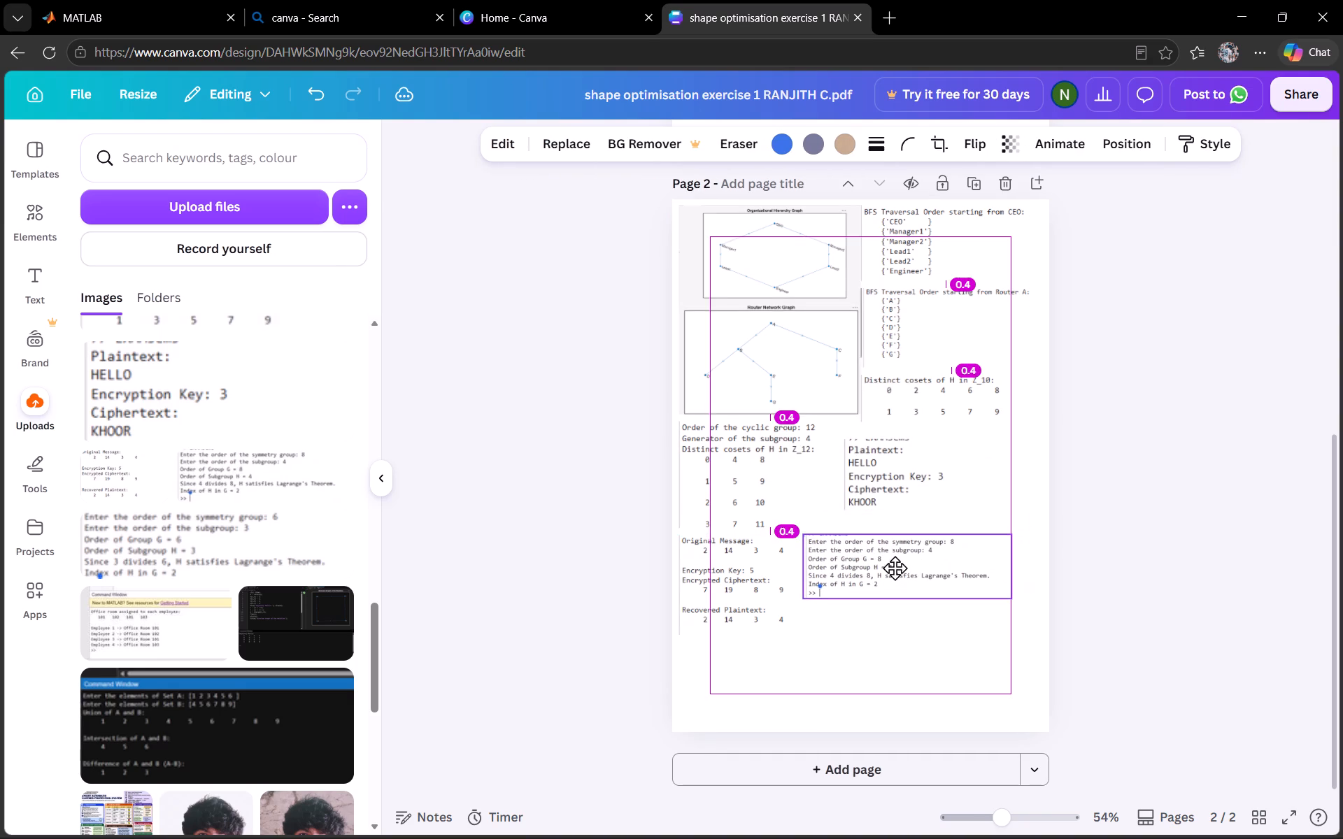
{"action": "left_click_drag", "start_coordinate": [895, 568], "coordinate": [893, 561]}
{"action": "left_click_drag", "start_coordinate": [1012, 570], "coordinate": [1003, 570]}
{"action": "left_click", "coordinate": [962, 629]}
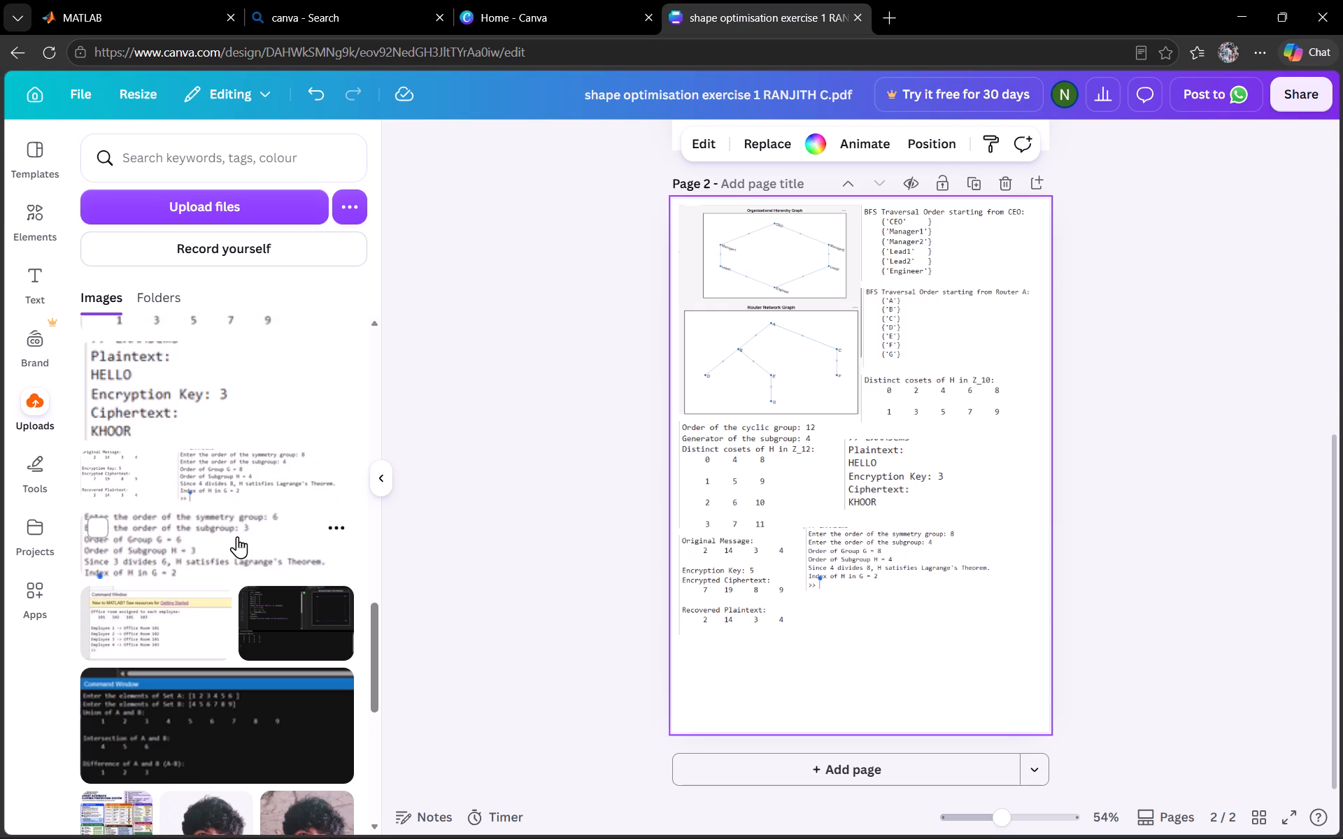
Place the symmetry group output of order 6 directly below the order 8 output.
{"action": "left_click", "coordinate": [237, 536]}
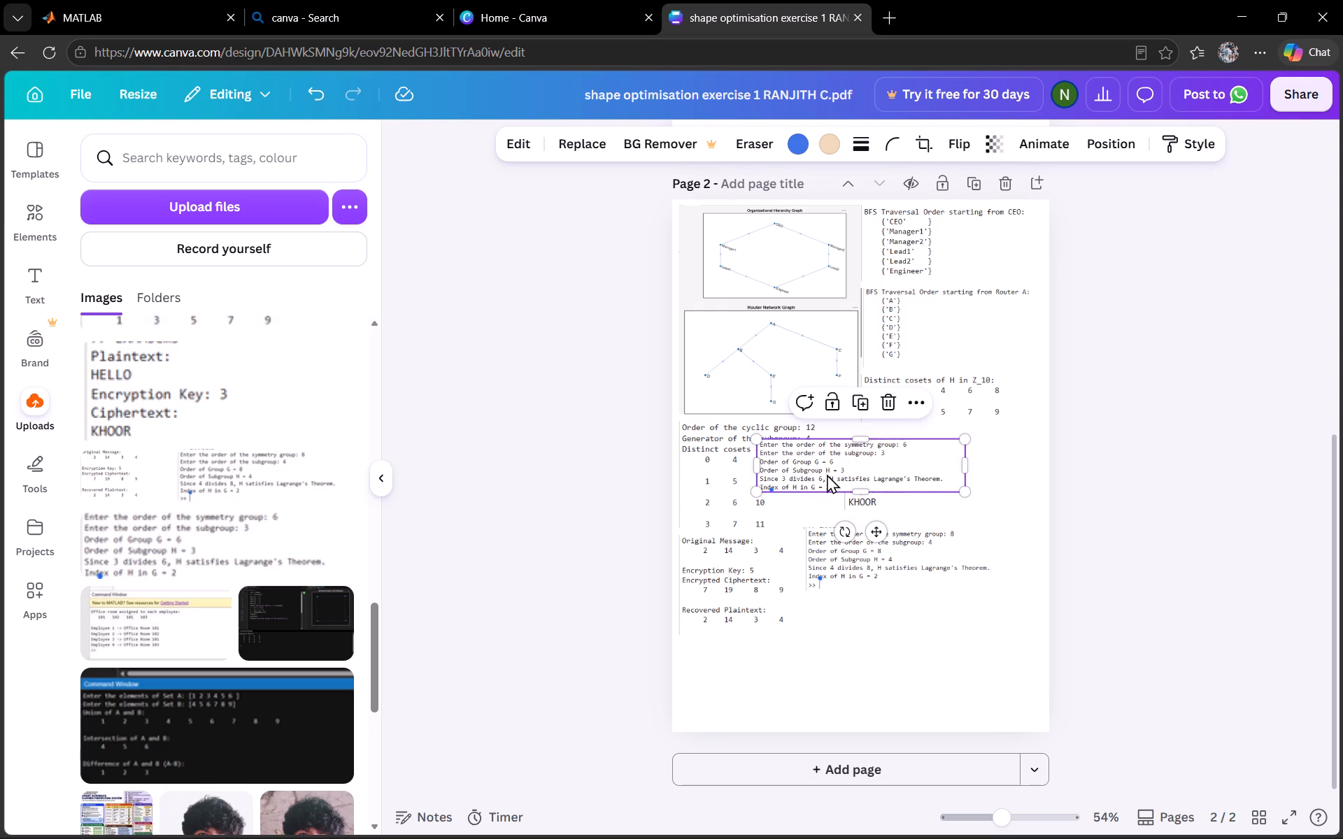
{"action": "left_click_drag", "start_coordinate": [827, 472], "coordinate": [876, 623]}
{"action": "left_click", "coordinate": [1000, 670]}
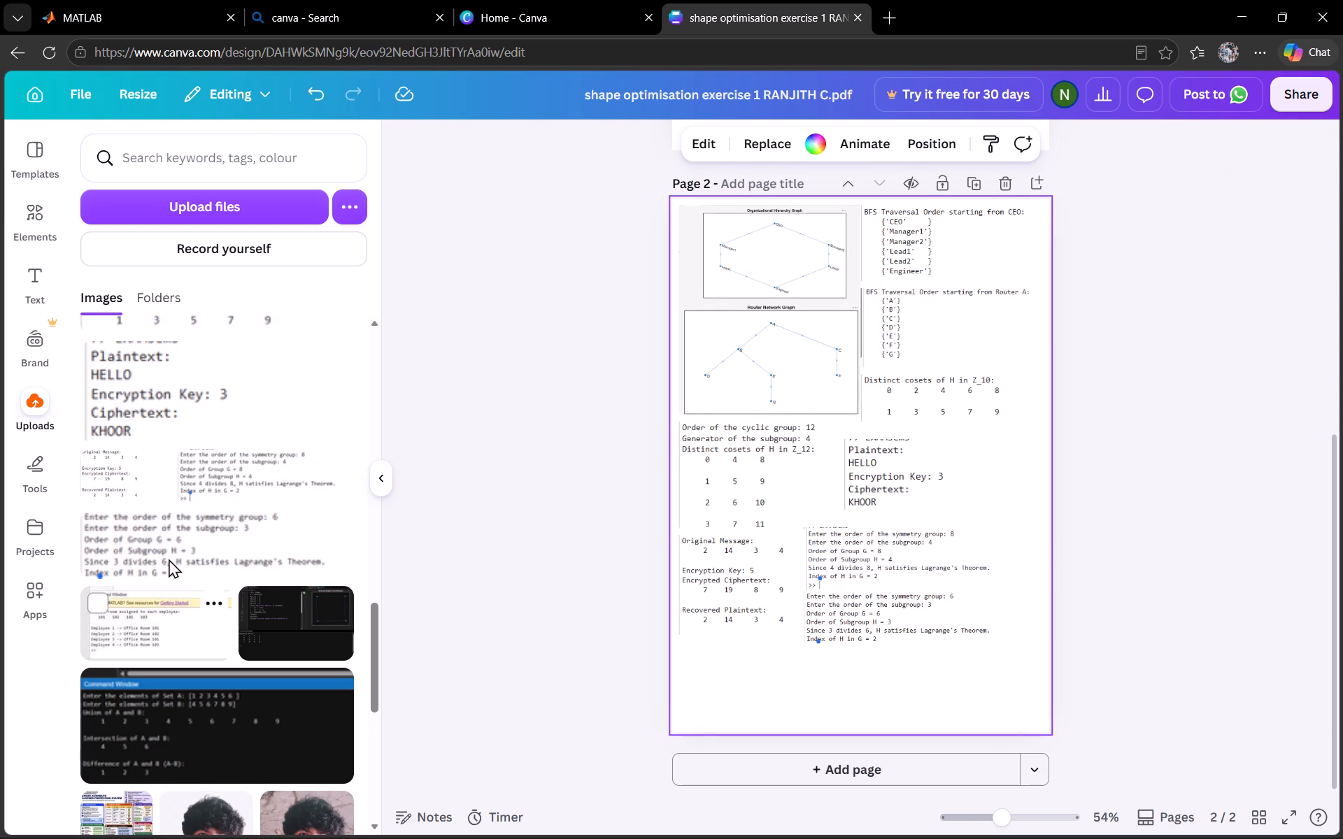
Place the employee office room output below the Original Message output on page 2, trimming its blank right side and Command Window header.
{"action": "scroll", "coordinate": [229, 551], "scroll_direction": "down", "scroll_amount": 1}
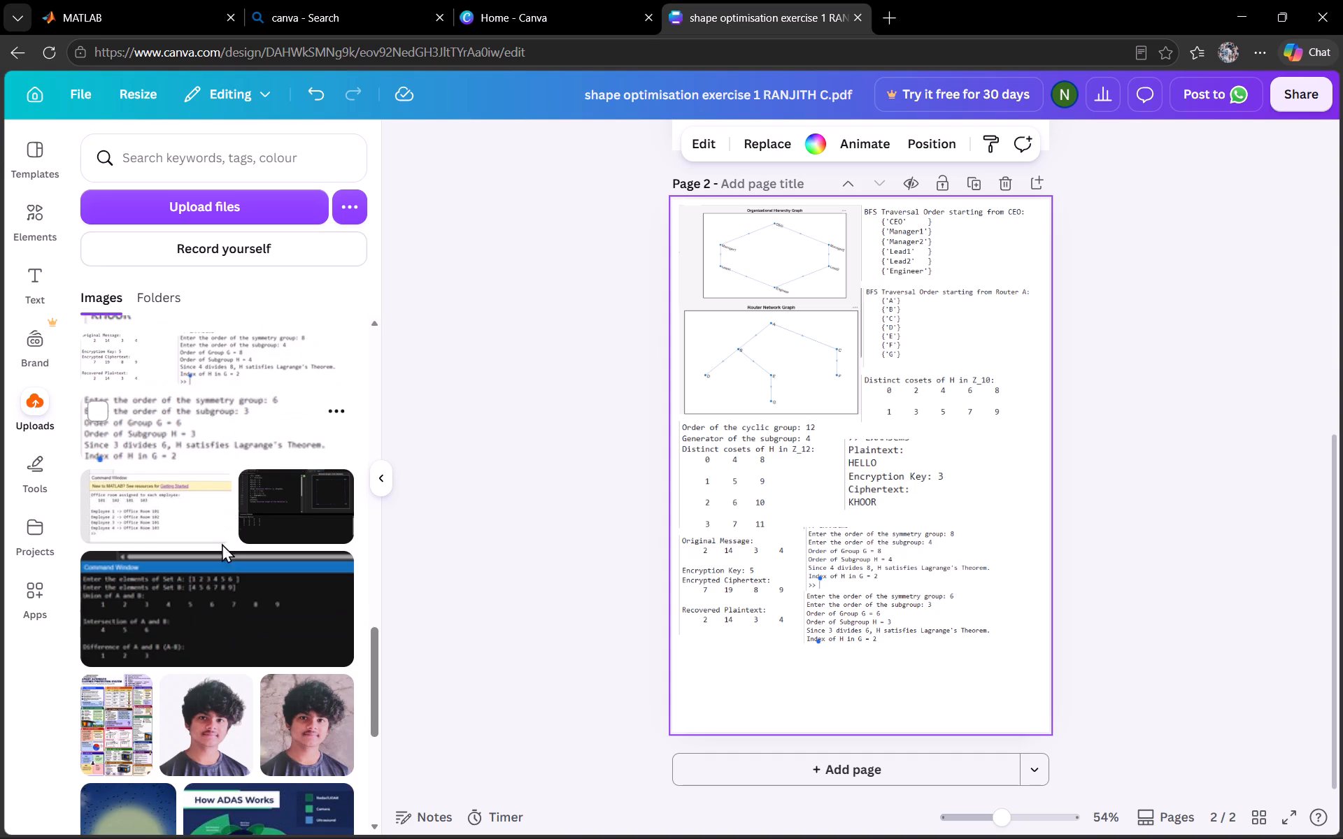
{"action": "left_click", "coordinate": [159, 508]}
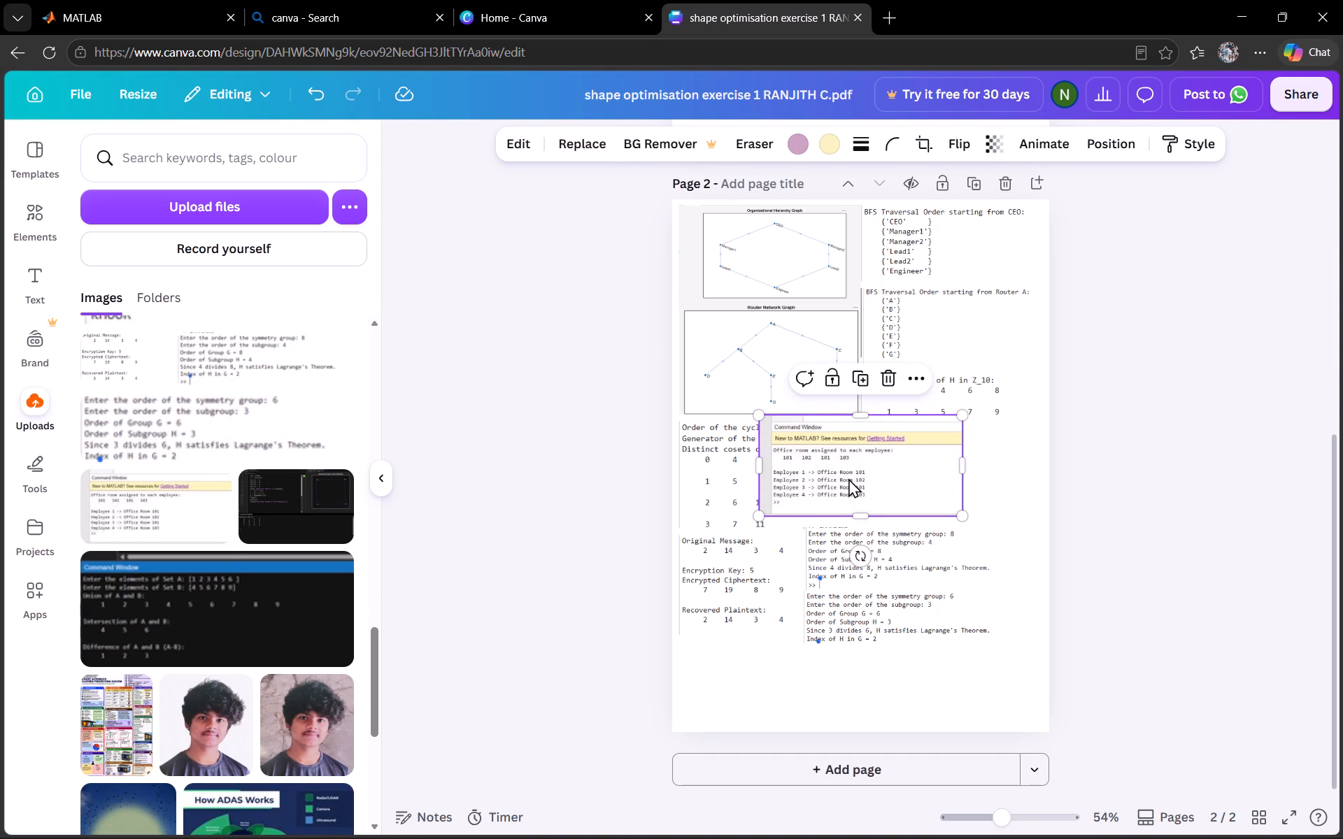
{"action": "left_click_drag", "start_coordinate": [864, 457], "coordinate": [891, 570]}
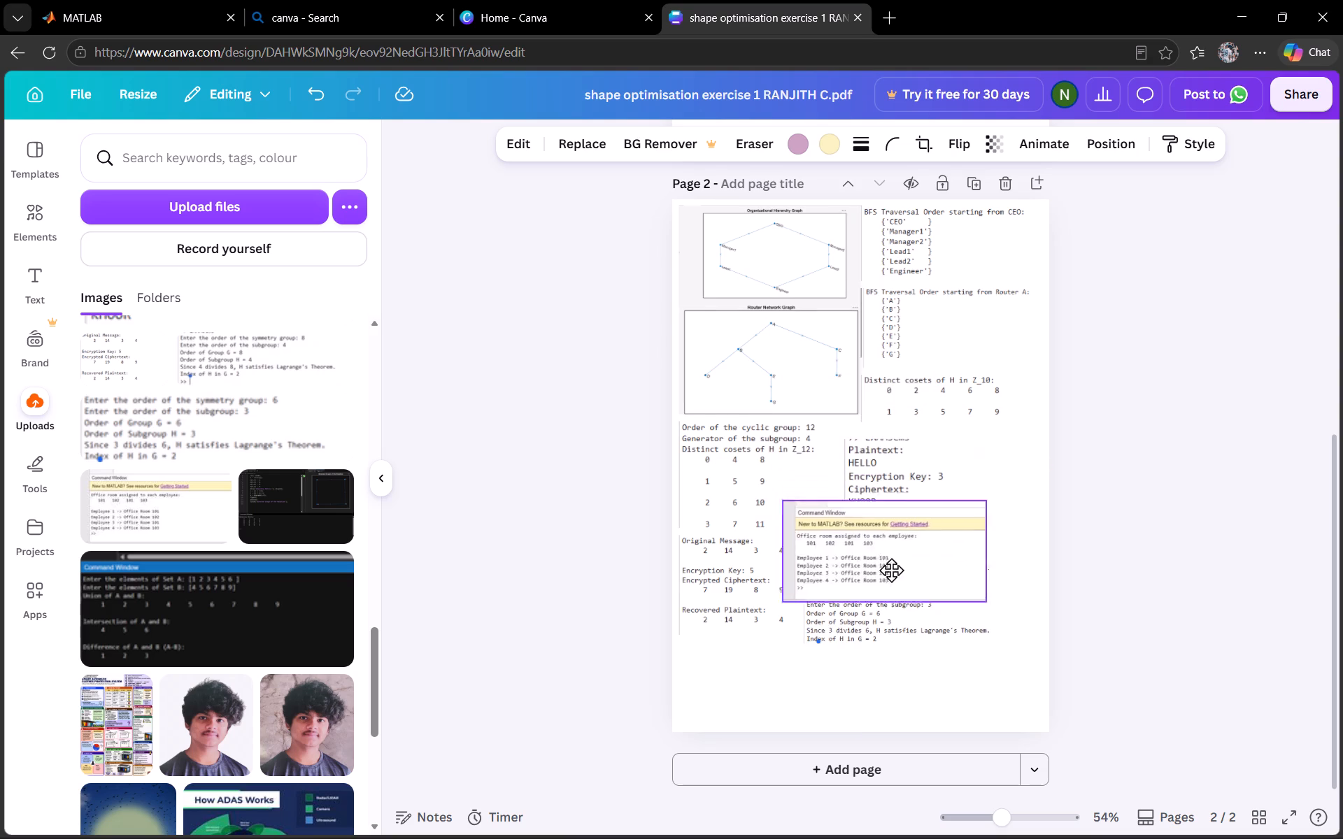
{"action": "left_click_drag", "start_coordinate": [891, 570], "coordinate": [782, 679]}
{"action": "left_click_drag", "start_coordinate": [884, 680], "coordinate": [800, 674]}
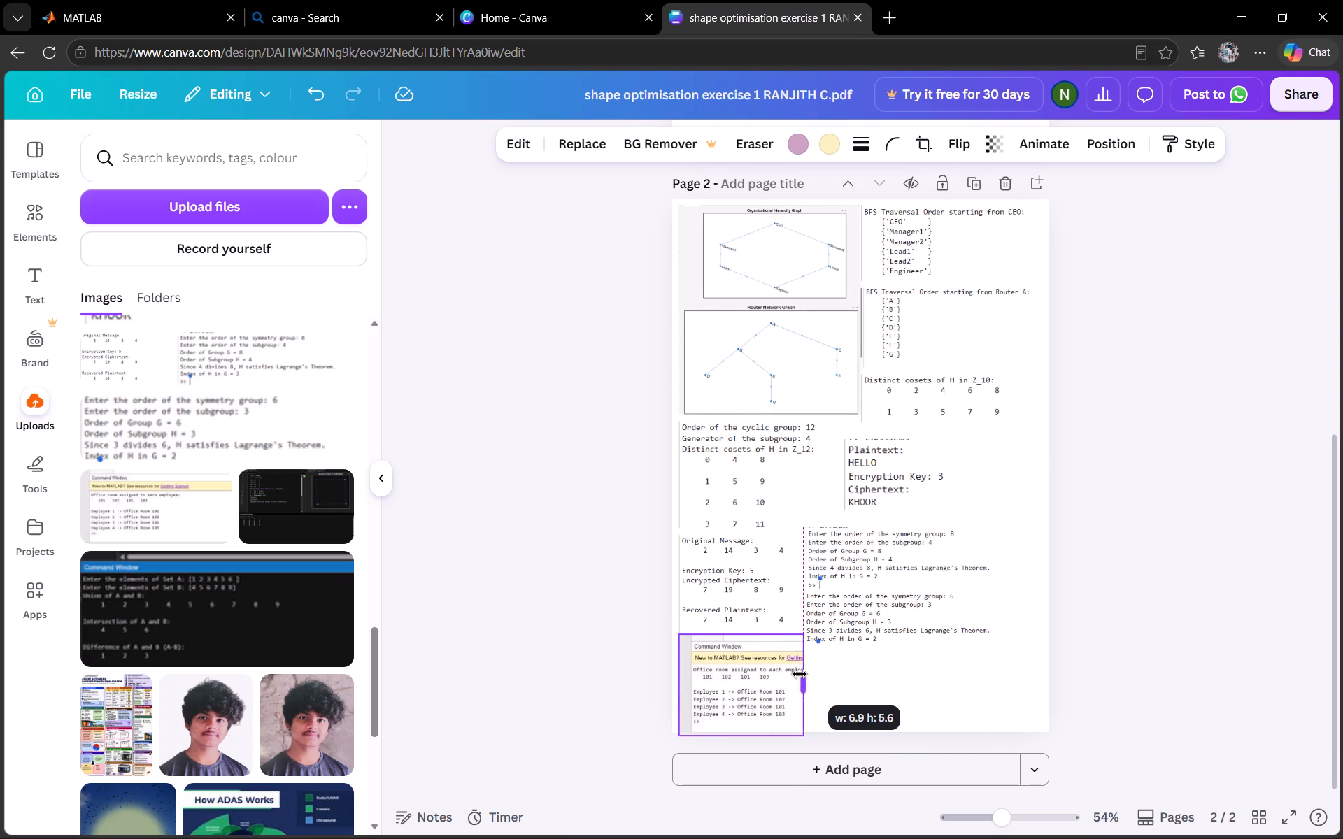
{"action": "left_click_drag", "start_coordinate": [800, 674], "coordinate": [822, 672]}
{"action": "left_click_drag", "start_coordinate": [747, 635], "coordinate": [746, 661]}
{"action": "left_click_drag", "start_coordinate": [746, 687], "coordinate": [742, 675]}
{"action": "left_click", "coordinate": [918, 678]}
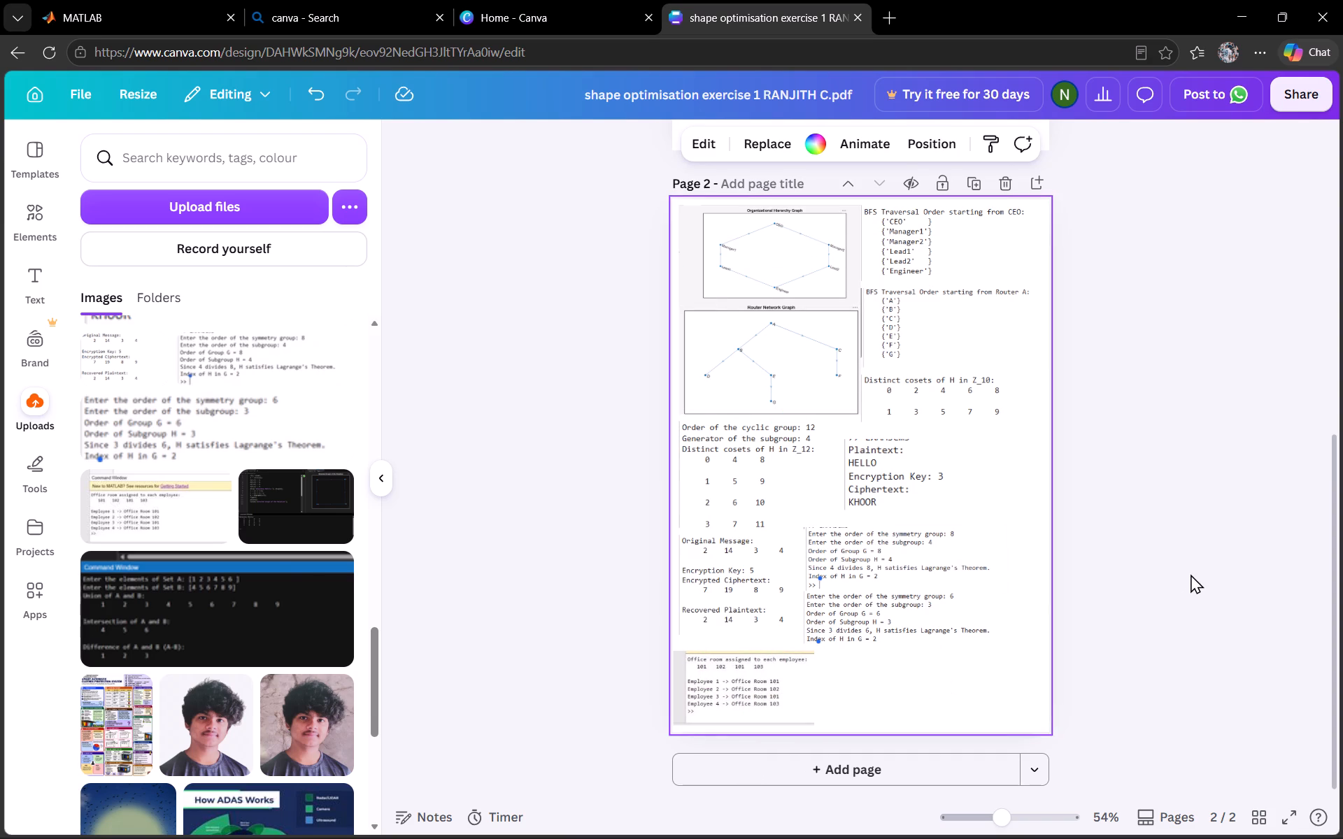
Review the remaining uploaded images and both page layouts to check that every output has been placed.
{"action": "scroll", "coordinate": [279, 618], "scroll_direction": "down", "scroll_amount": 2}
{"action": "scroll", "coordinate": [280, 622], "scroll_direction": "up", "scroll_amount": 2}
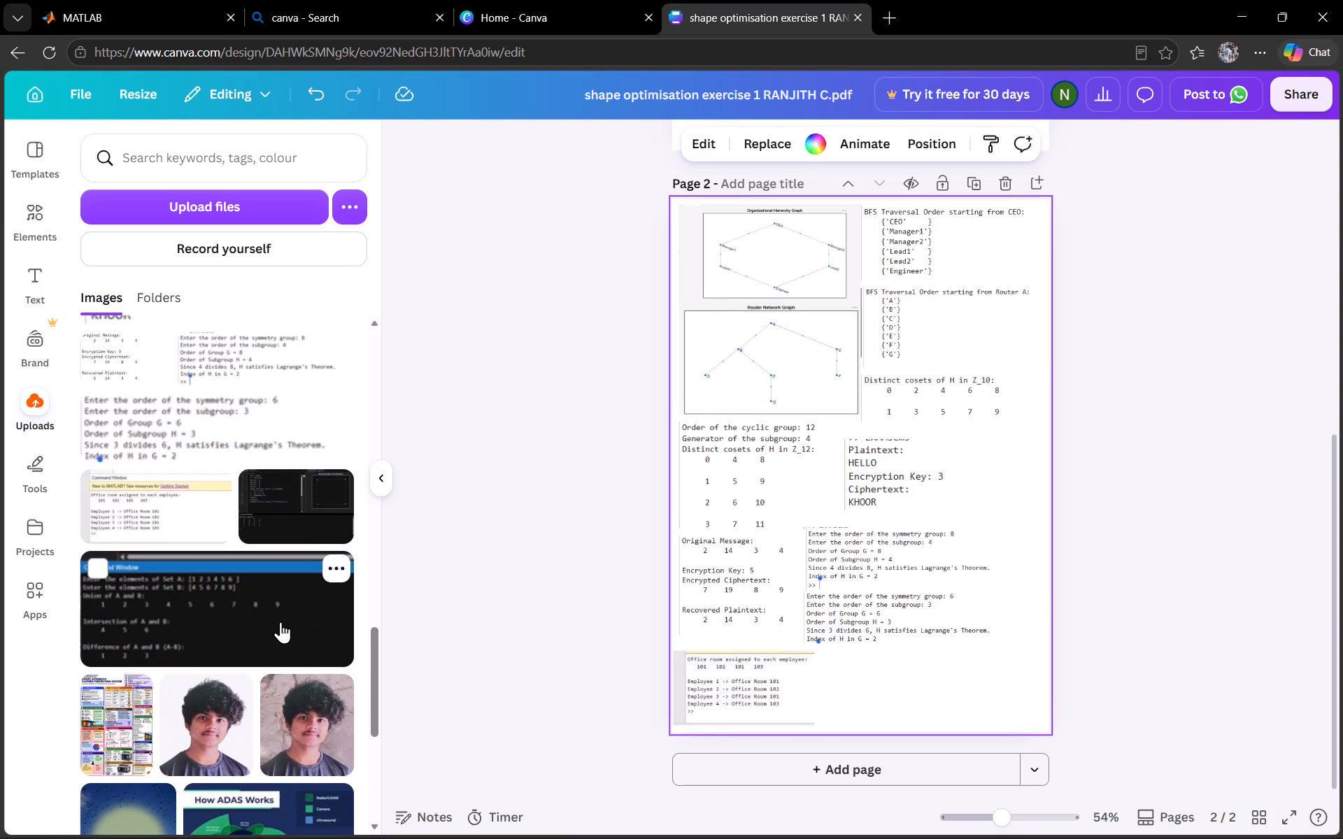
{"action": "scroll", "coordinate": [280, 620], "scroll_direction": "up", "scroll_amount": 2}
{"action": "scroll", "coordinate": [280, 620], "scroll_direction": "down", "scroll_amount": 6}
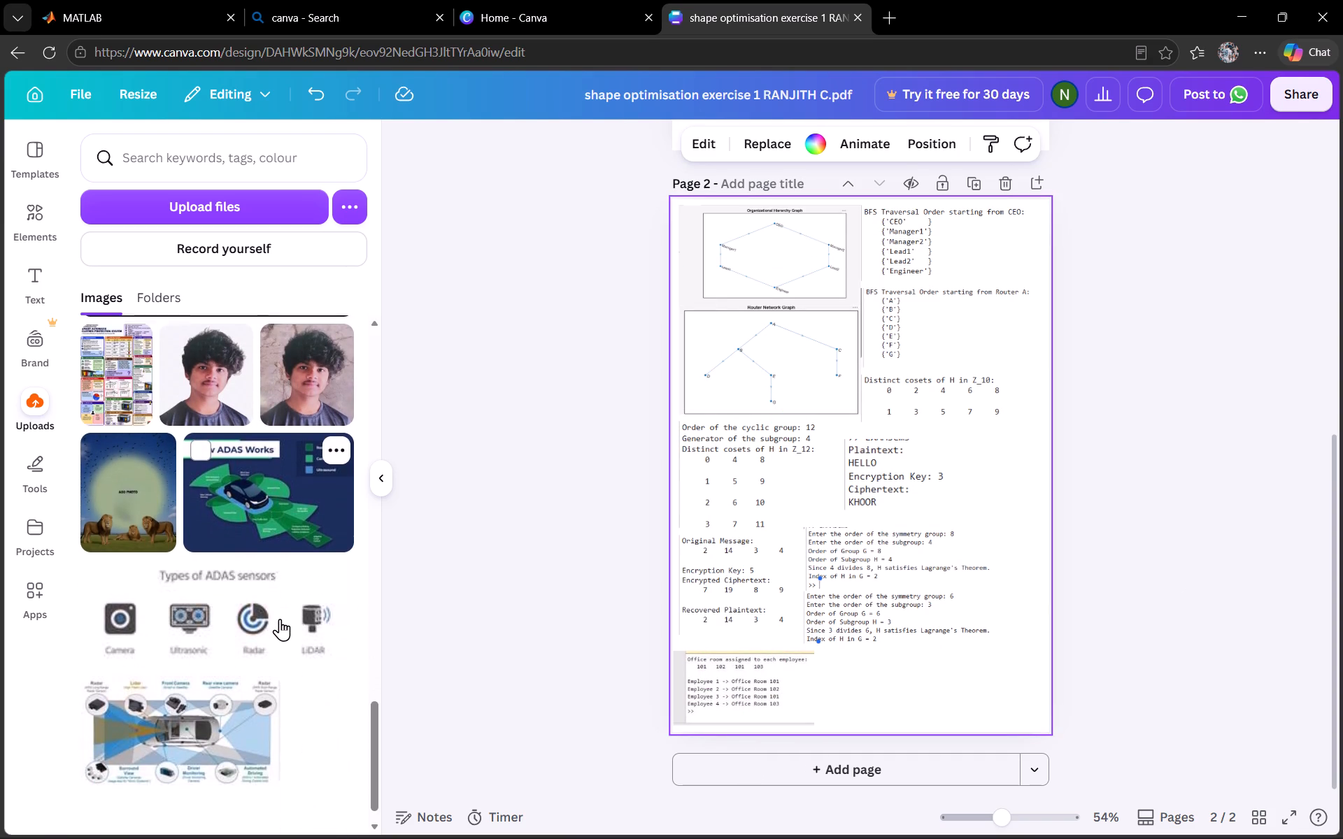
{"action": "scroll", "coordinate": [280, 619], "scroll_direction": "down", "scroll_amount": 1}
{"action": "scroll", "coordinate": [300, 646], "scroll_direction": "up", "scroll_amount": 7}
{"action": "scroll", "coordinate": [300, 646], "scroll_direction": "down", "scroll_amount": 1}
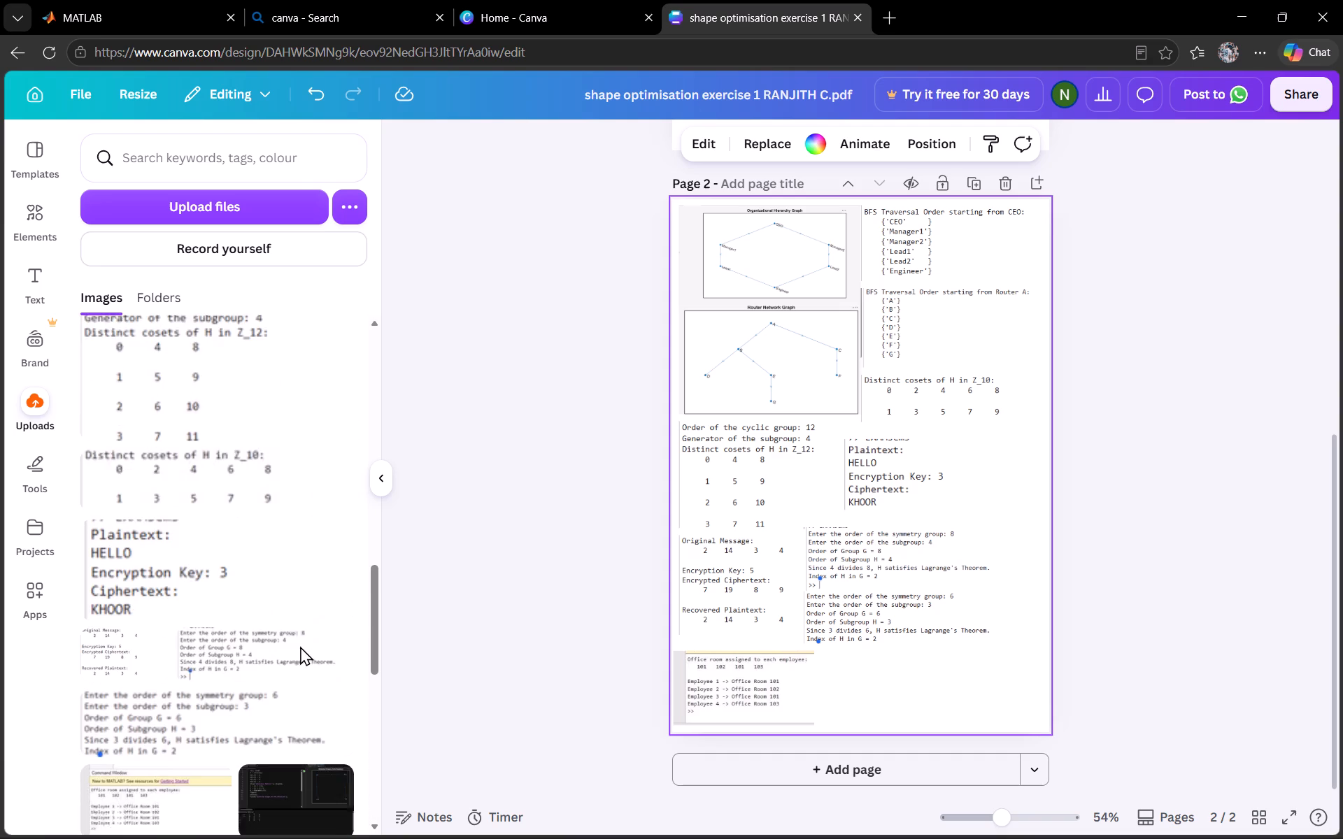
{"action": "scroll", "coordinate": [1159, 287], "scroll_direction": "up", "scroll_amount": 6}
{"action": "scroll", "coordinate": [1156, 299], "scroll_direction": "down", "scroll_amount": 1}
{"action": "scroll", "coordinate": [1156, 299], "scroll_direction": "up", "scroll_amount": 1}
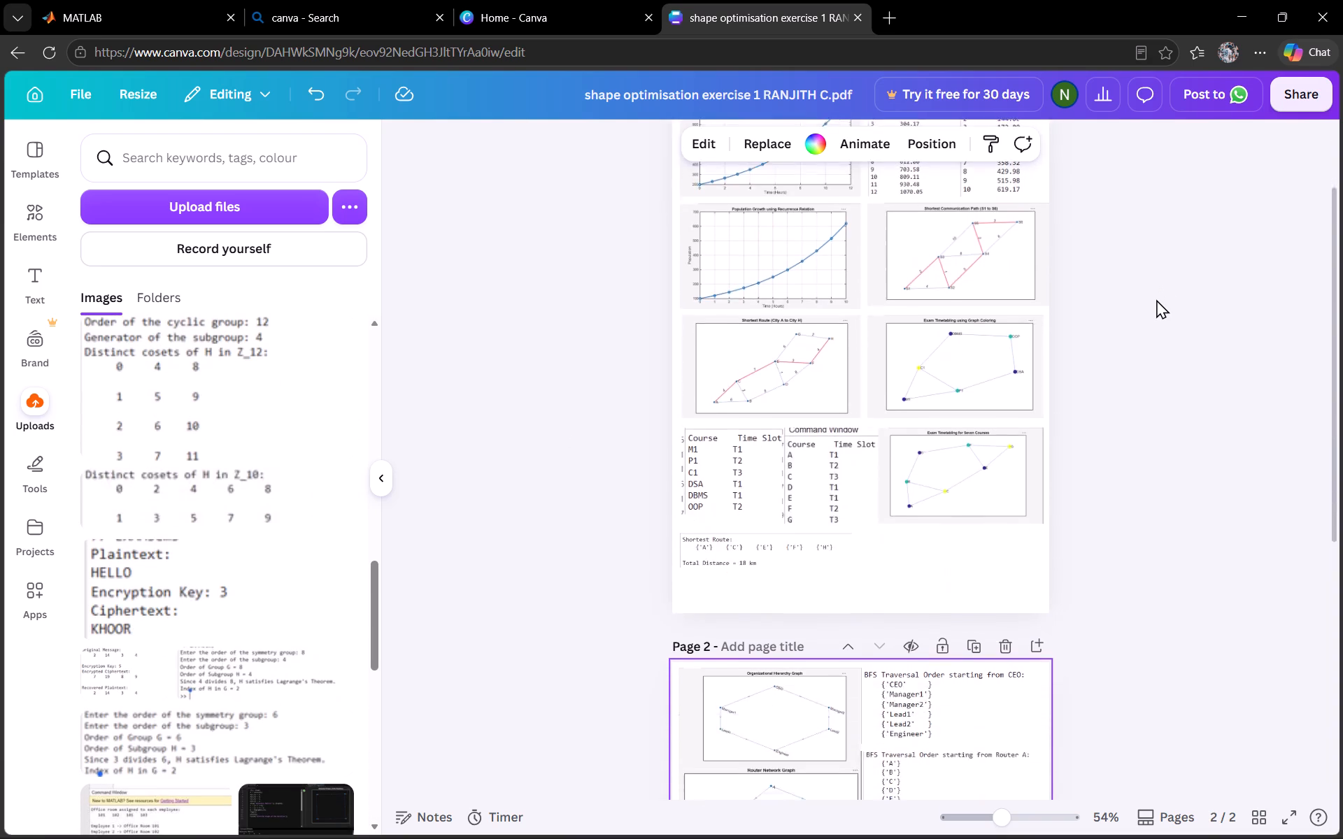
{"action": "scroll", "coordinate": [1156, 299], "scroll_direction": "up", "scroll_amount": 1}
{"action": "scroll", "coordinate": [1156, 299], "scroll_direction": "down", "scroll_amount": 1}
{"action": "scroll", "coordinate": [1156, 299], "scroll_direction": "up", "scroll_amount": 2}
{"action": "scroll", "coordinate": [1156, 299], "scroll_direction": "down", "scroll_amount": 3}
{"action": "scroll", "coordinate": [1156, 299], "scroll_direction": "up", "scroll_amount": 1}
{"action": "scroll", "coordinate": [1156, 299], "scroll_direction": "down", "scroll_amount": 1}
{"action": "scroll", "coordinate": [1156, 299], "scroll_direction": "up", "scroll_amount": 1}
{"action": "scroll", "coordinate": [1156, 299], "scroll_direction": "down", "scroll_amount": 4}
{"action": "scroll", "coordinate": [1156, 299], "scroll_direction": "up", "scroll_amount": 1}
{"action": "scroll", "coordinate": [1156, 299], "scroll_direction": "down", "scroll_amount": 2}
{"action": "scroll", "coordinate": [1156, 299], "scroll_direction": "up", "scroll_amount": 1}
{"action": "scroll", "coordinate": [1156, 299], "scroll_direction": "down", "scroll_amount": 3}
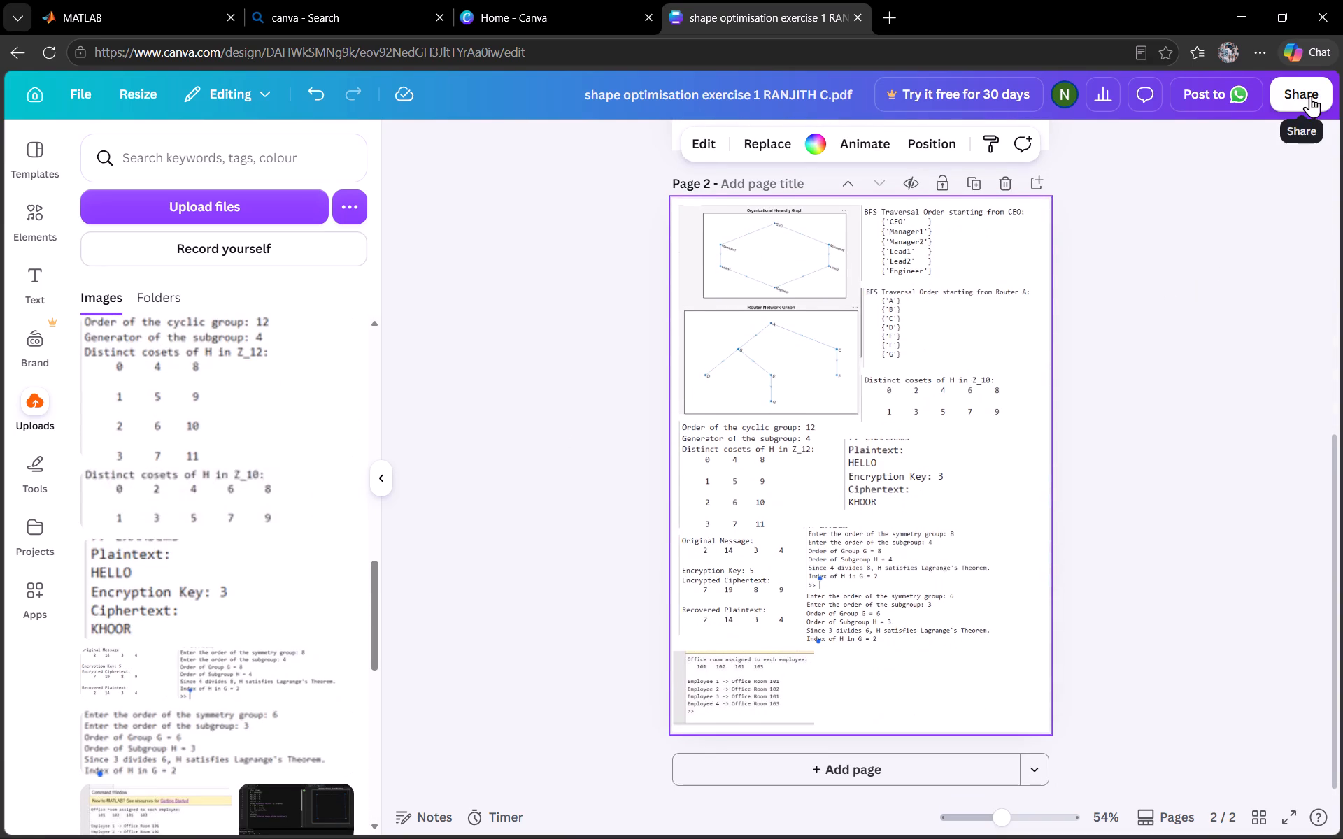
Download all pages of the design as a PDF with the Print preset.
{"action": "left_click", "coordinate": [1310, 96]}
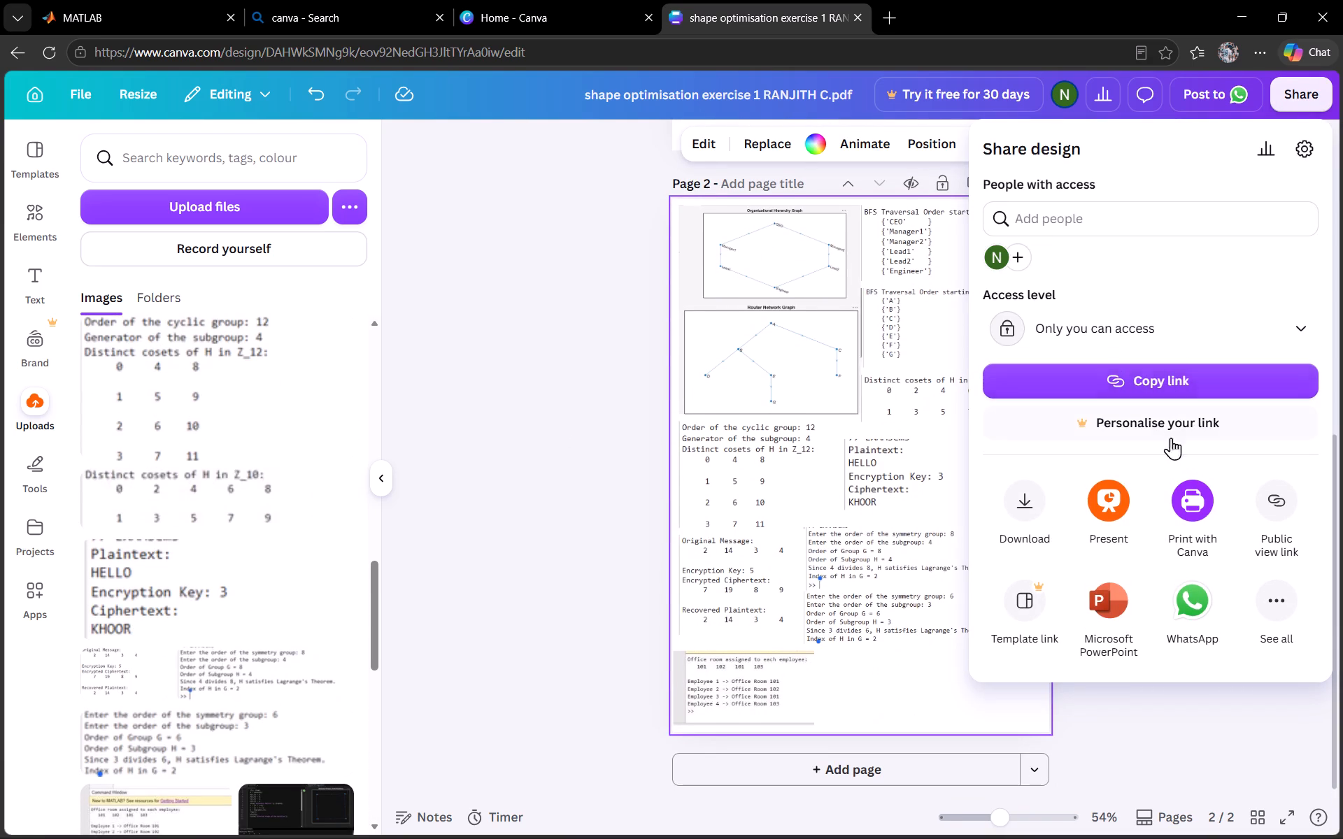
{"action": "left_click", "coordinate": [1025, 520]}
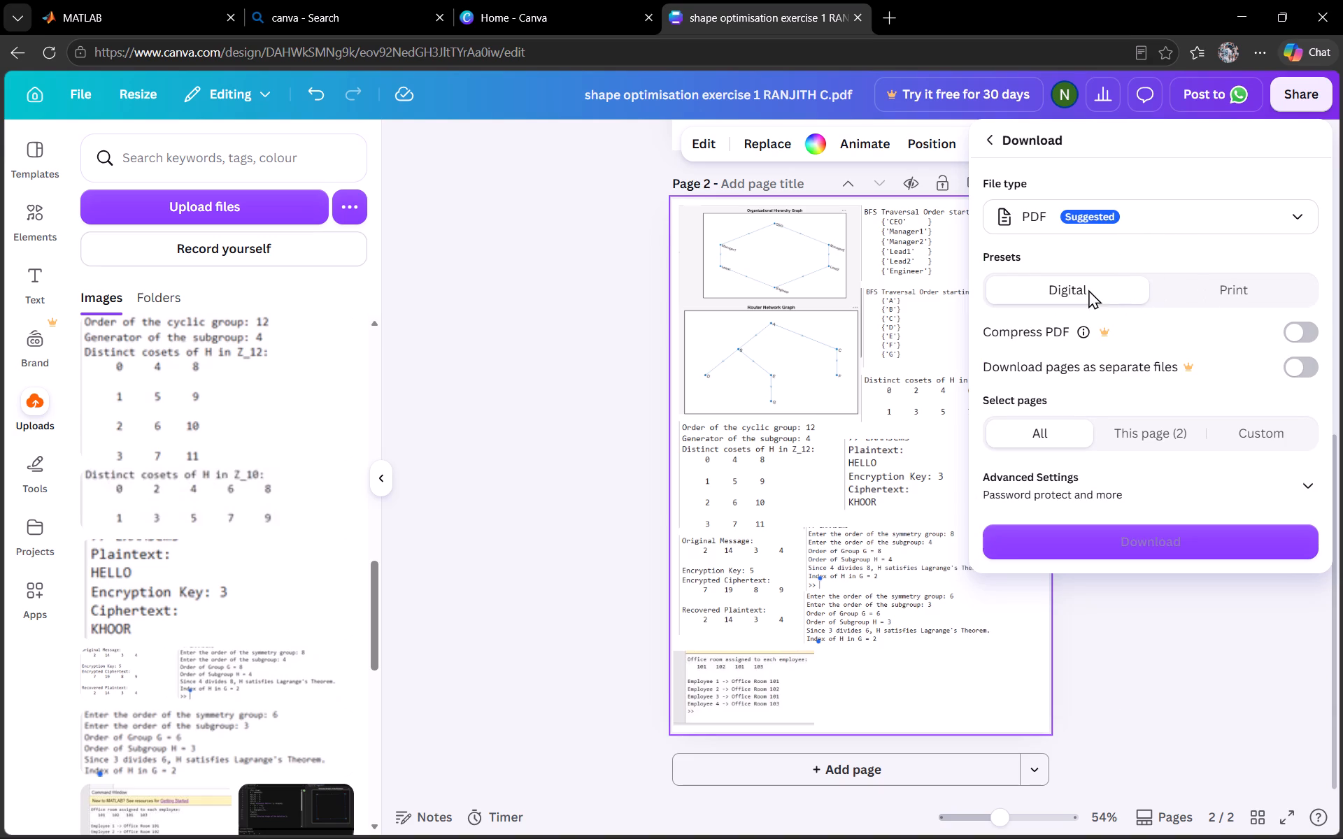
{"action": "left_click", "coordinate": [1208, 286]}
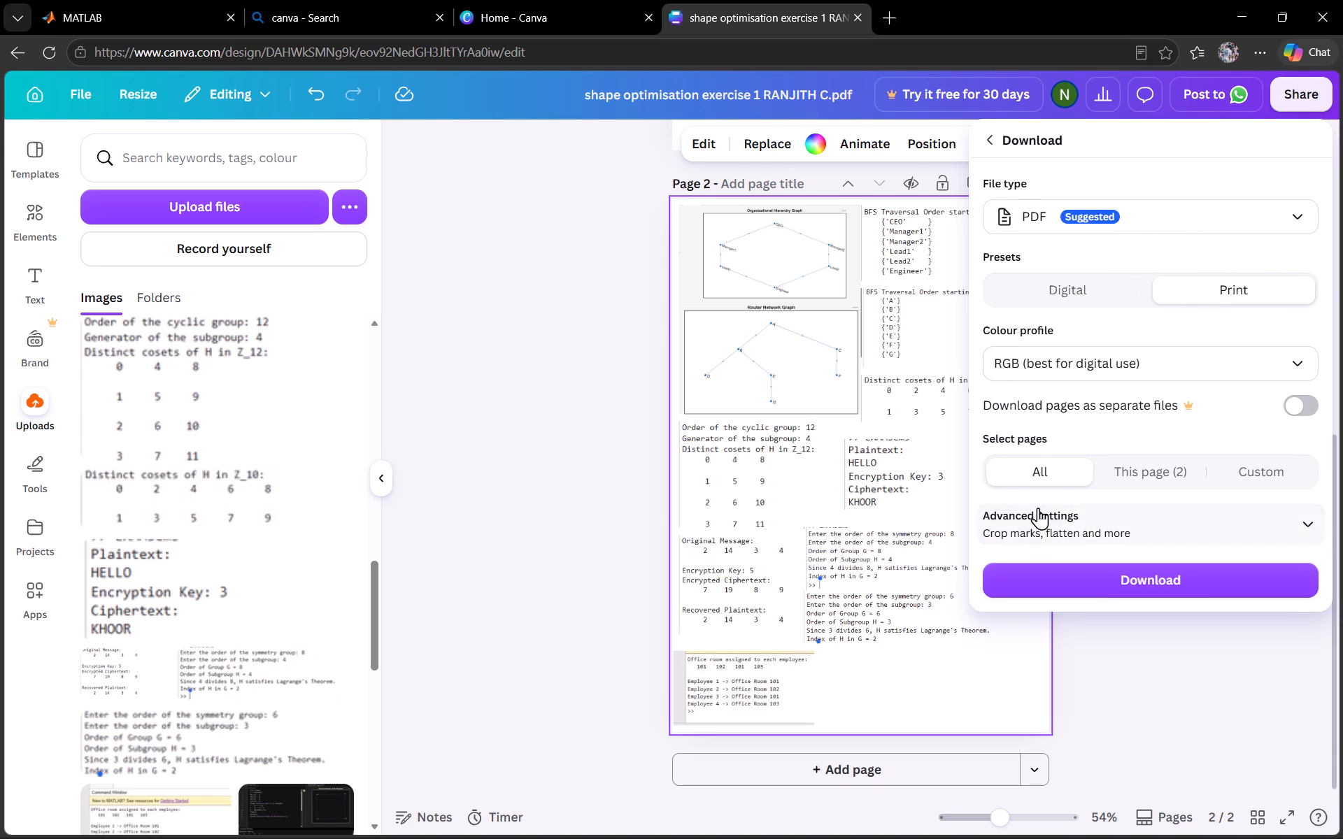
{"action": "left_click", "coordinate": [1088, 587]}
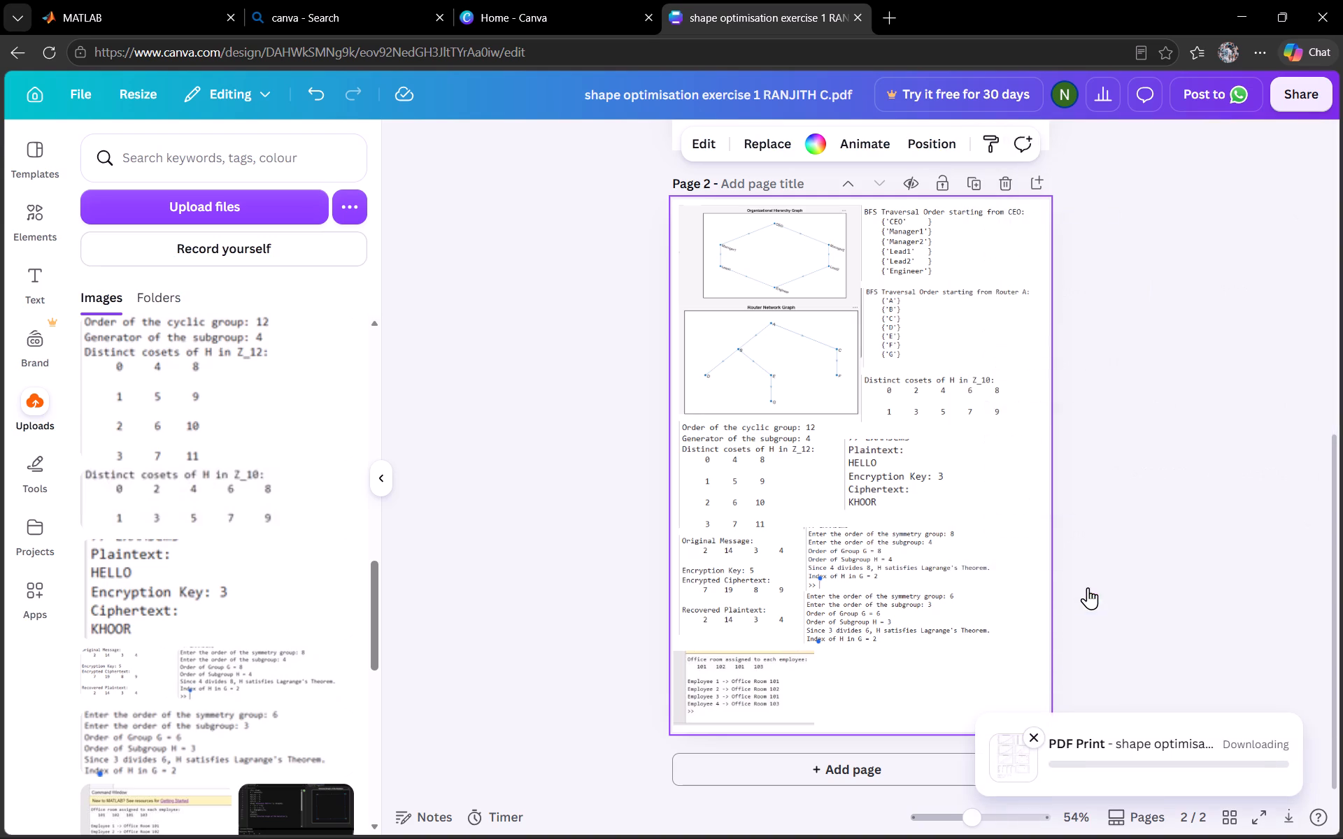
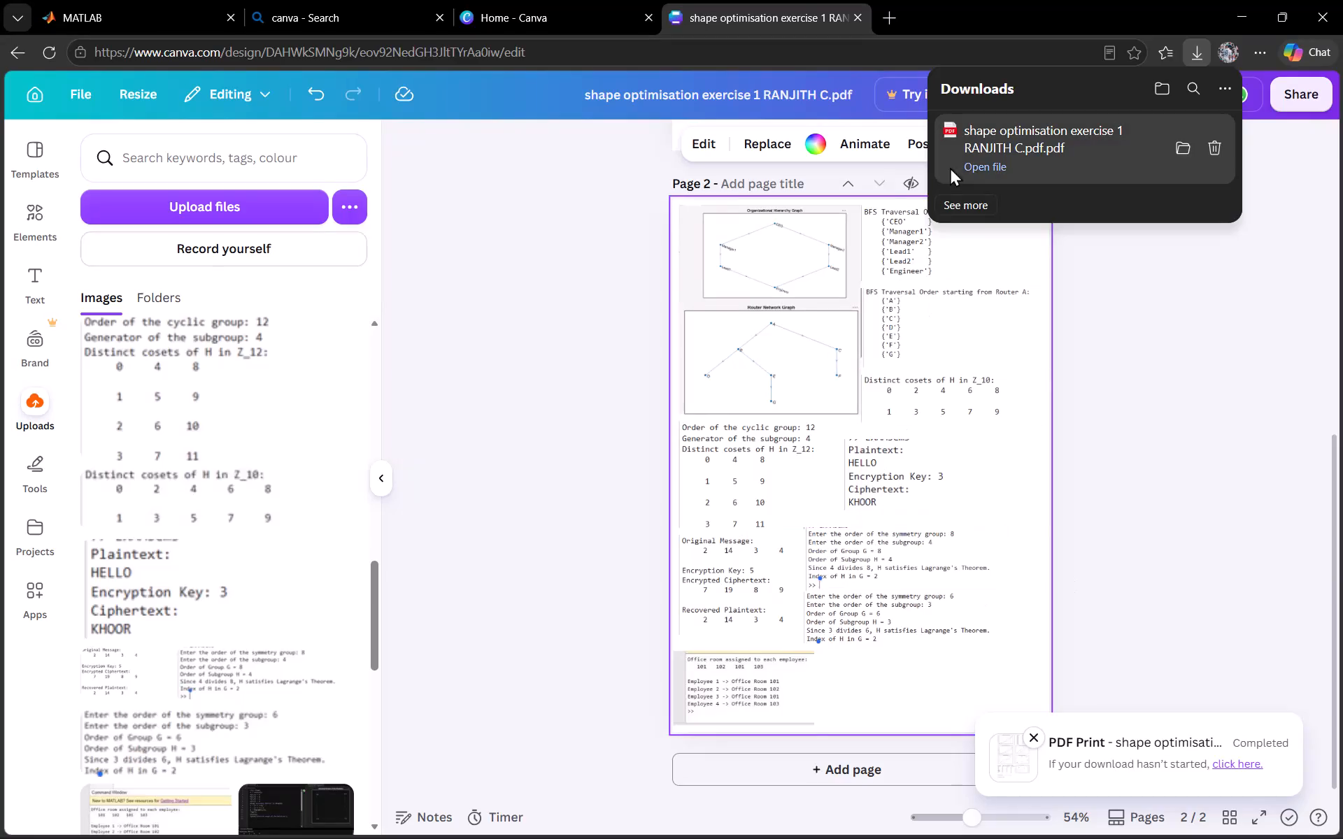
Open the downloaded print PDF of the shape optimisation exercise design.
{"action": "left_click", "coordinate": [982, 164]}
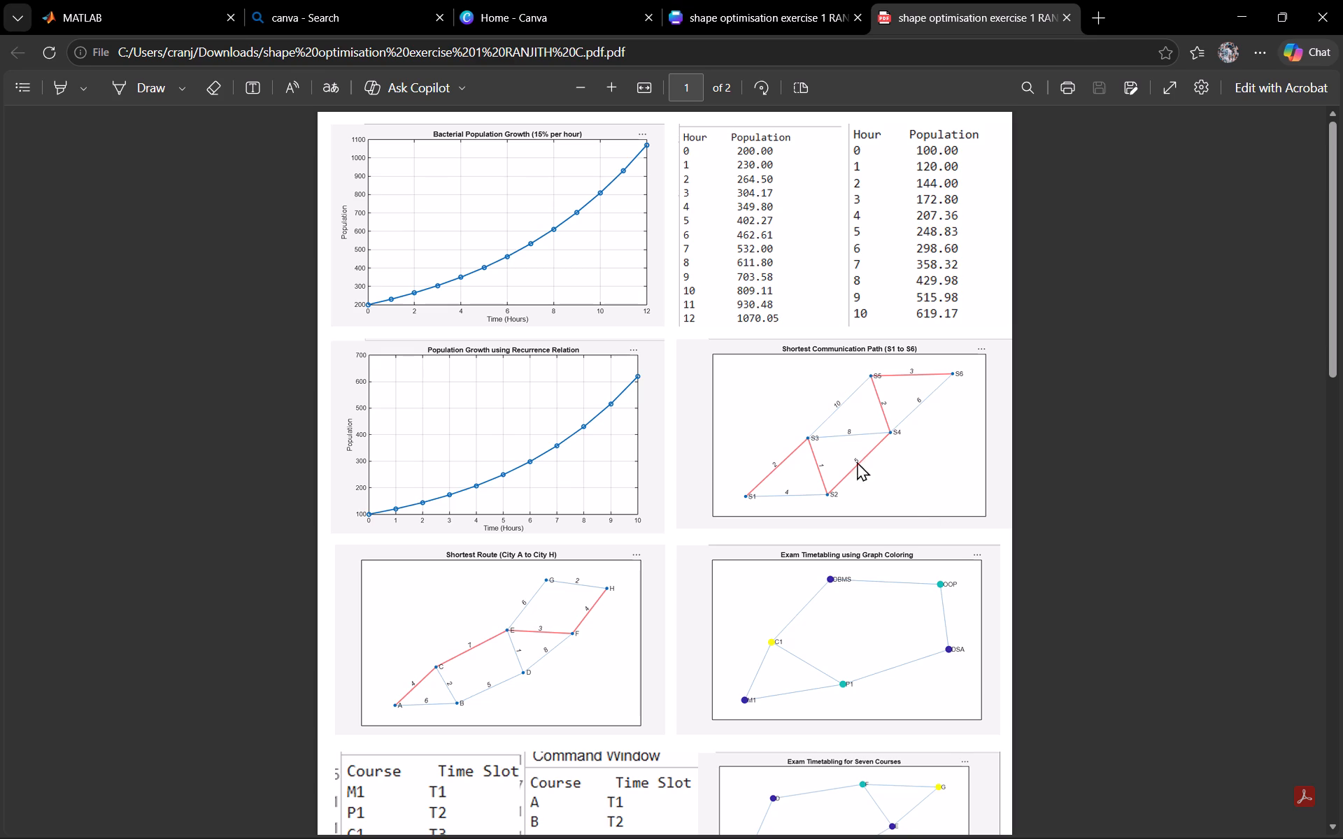
Review both pages of the downloaded PDF to check the layout of the graphs, tables and text outputs.
{"action": "scroll", "coordinate": [613, 482], "scroll_direction": "up", "scroll_amount": 5}
{"action": "scroll", "coordinate": [613, 482], "scroll_direction": "down", "scroll_amount": 2}
{"action": "scroll", "coordinate": [613, 482], "scroll_direction": "up", "scroll_amount": 1}
{"action": "scroll", "coordinate": [613, 482], "scroll_direction": "down", "scroll_amount": 1}
{"action": "scroll", "coordinate": [613, 482], "scroll_direction": "up", "scroll_amount": 1}
{"action": "scroll", "coordinate": [613, 482], "scroll_direction": "down", "scroll_amount": 5}
{"action": "scroll", "coordinate": [616, 482], "scroll_direction": "up", "scroll_amount": 1}
{"action": "scroll", "coordinate": [616, 482], "scroll_direction": "down", "scroll_amount": 13}
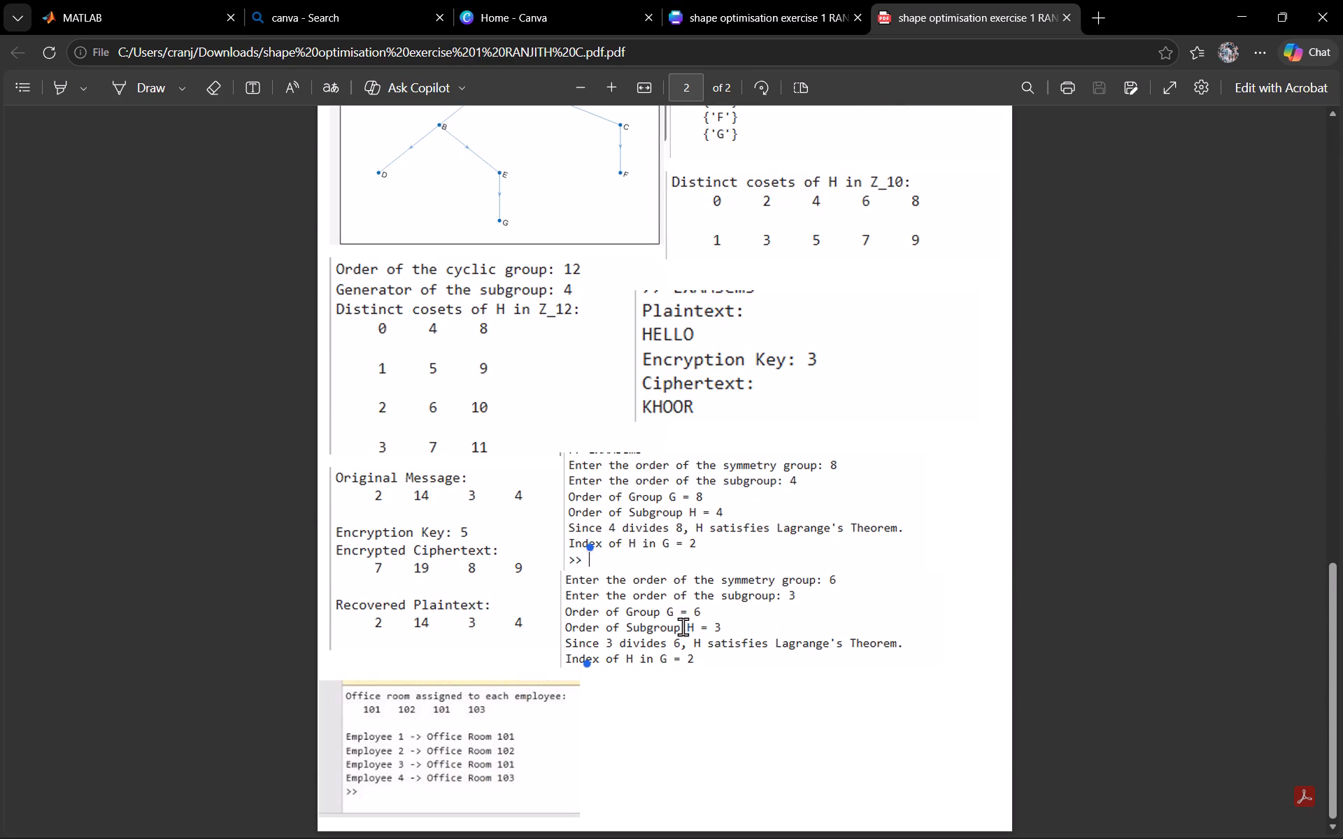
{"action": "scroll", "coordinate": [685, 618], "scroll_direction": "up", "scroll_amount": 17}
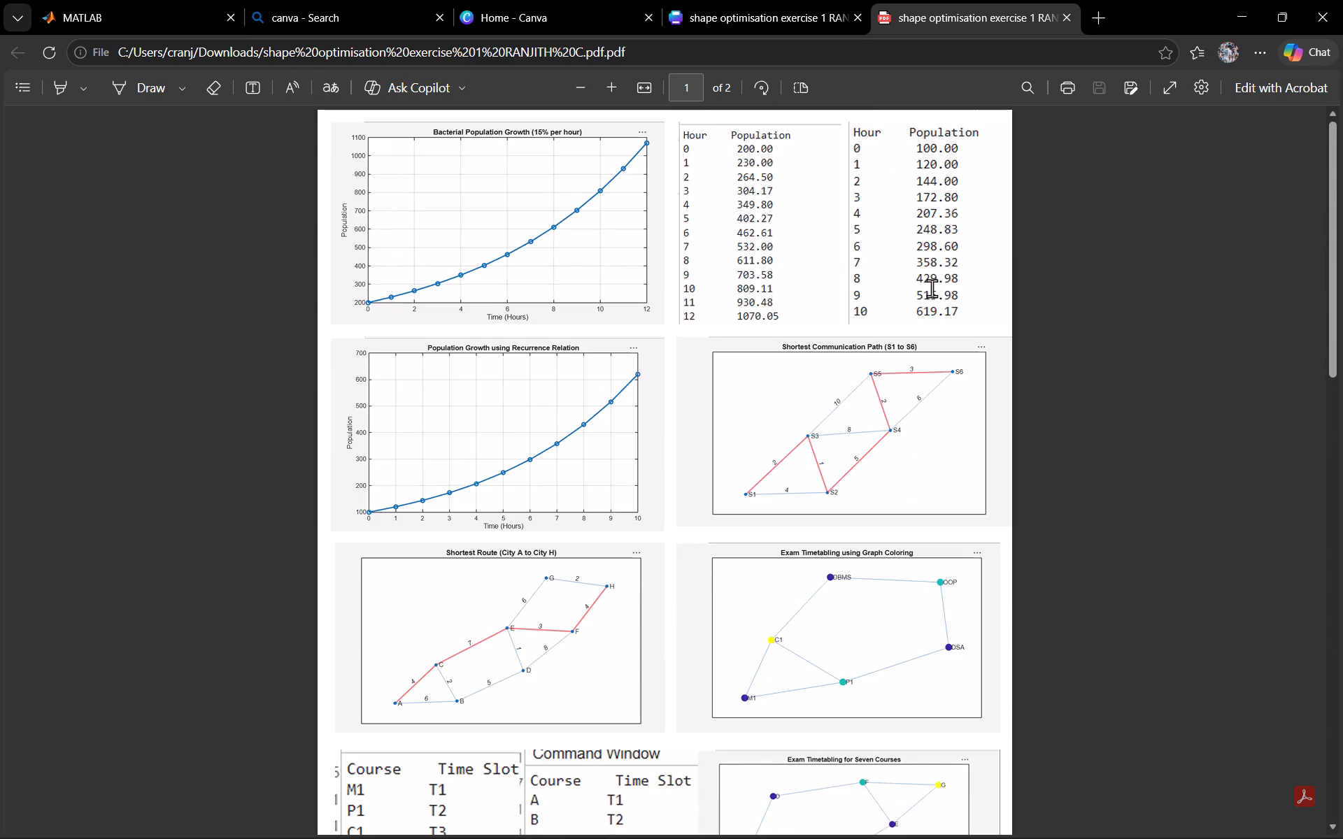
Open the print preview of the PDF and check how both pages look for printing.
{"action": "left_click", "coordinate": [1070, 86]}
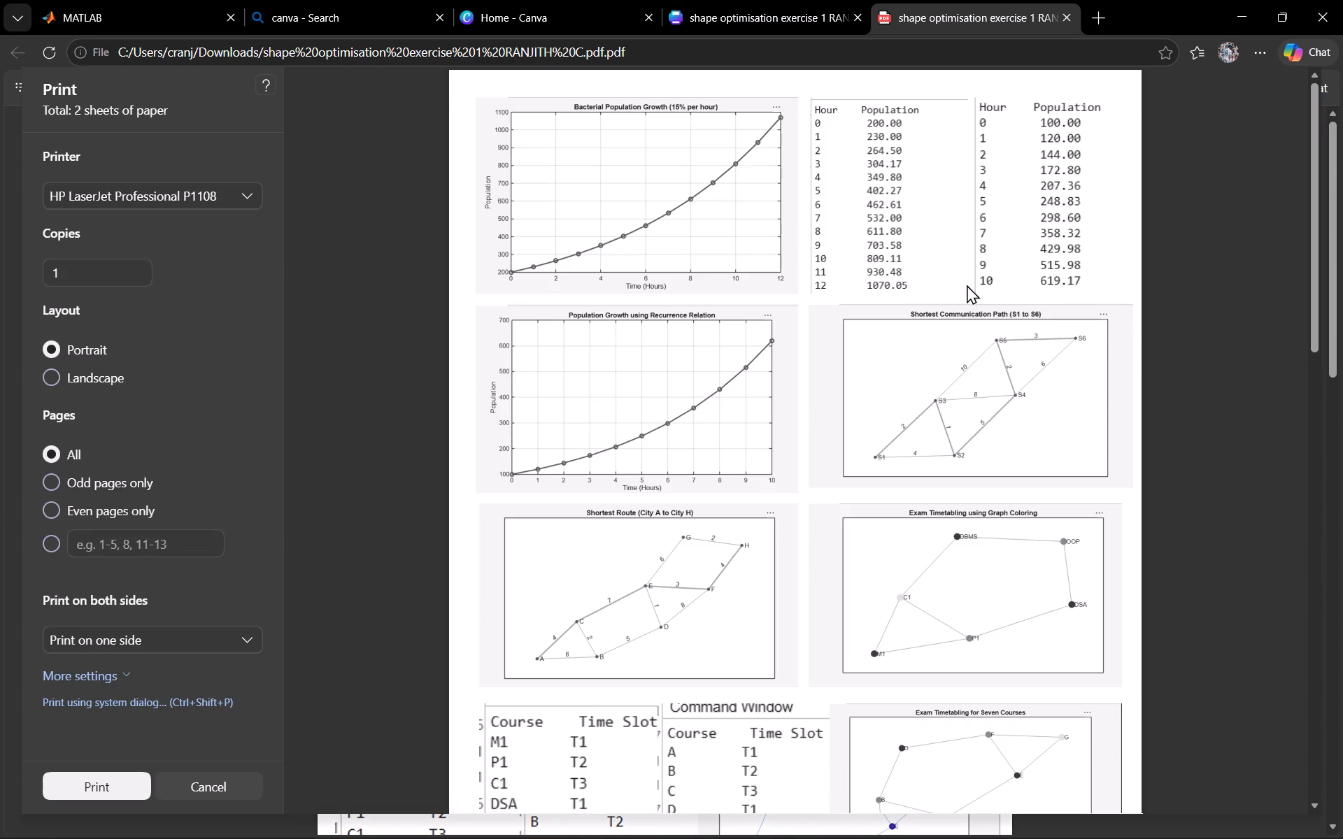
{"action": "scroll", "coordinate": [902, 496], "scroll_direction": "down", "scroll_amount": 11}
{"action": "scroll", "coordinate": [910, 503], "scroll_direction": "up", "scroll_amount": 1}
{"action": "scroll", "coordinate": [910, 503], "scroll_direction": "down", "scroll_amount": 3}
{"action": "scroll", "coordinate": [910, 503], "scroll_direction": "up", "scroll_amount": 7}
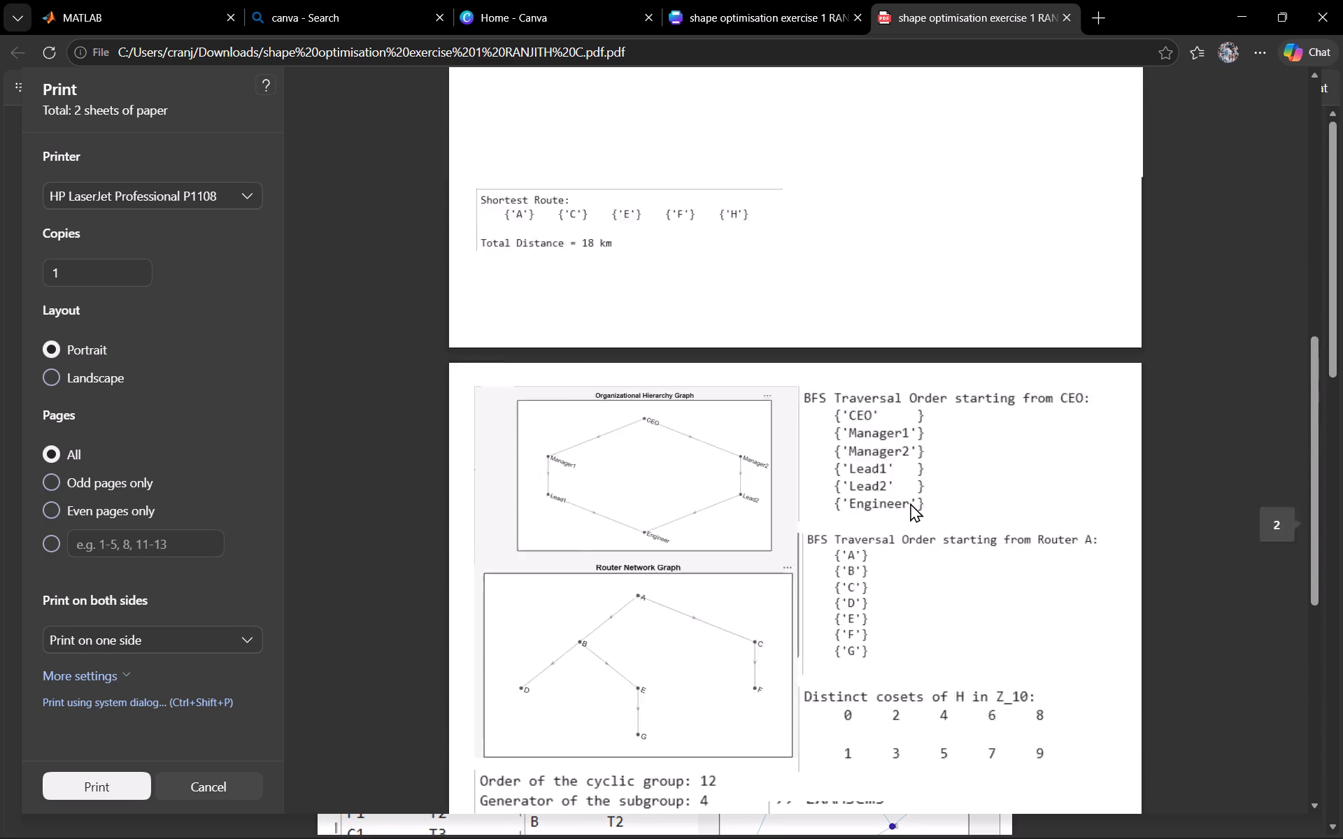
{"action": "scroll", "coordinate": [910, 503], "scroll_direction": "up", "scroll_amount": 9}
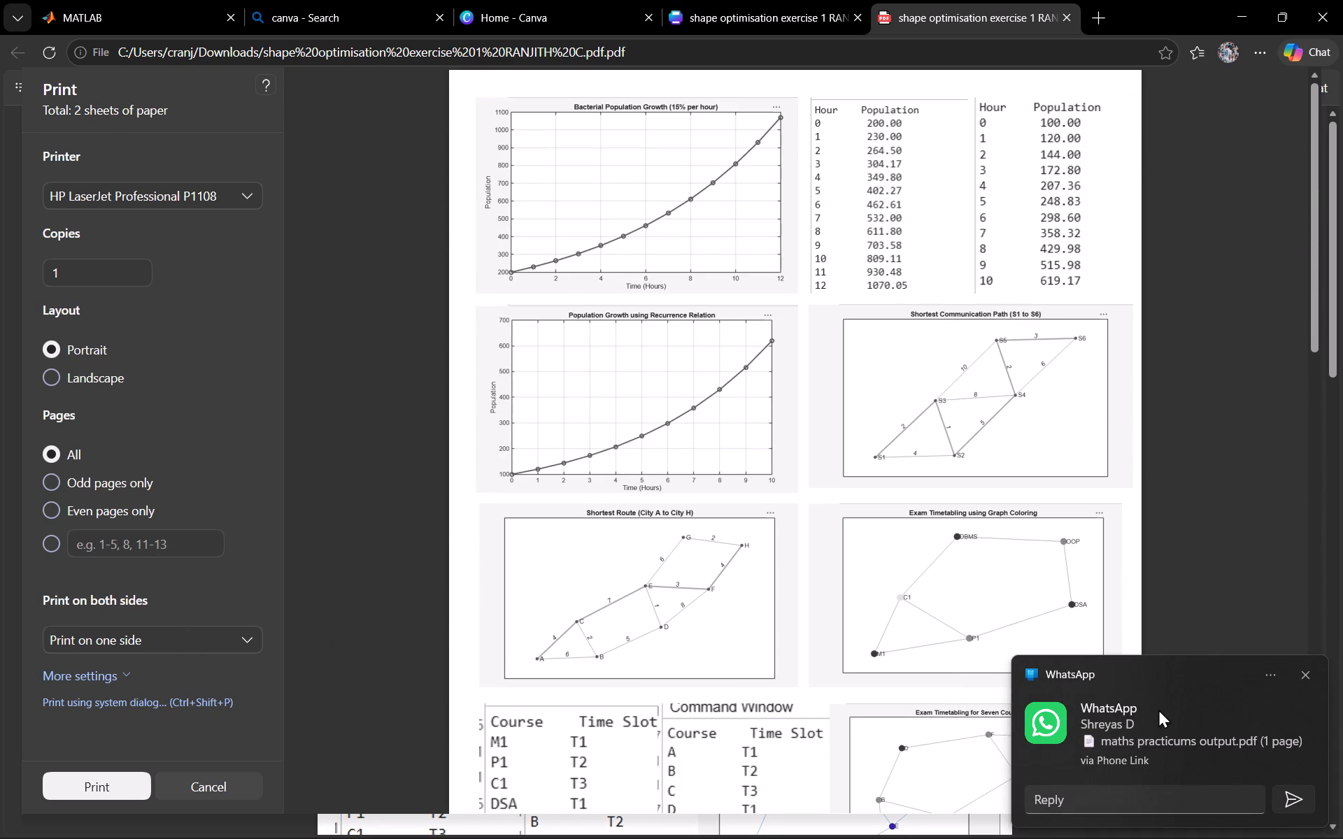
Open the WhatsApp notification about the received maths practicums output.pdf and dismiss the USB device notification.
{"action": "left_click", "coordinate": [1216, 733]}
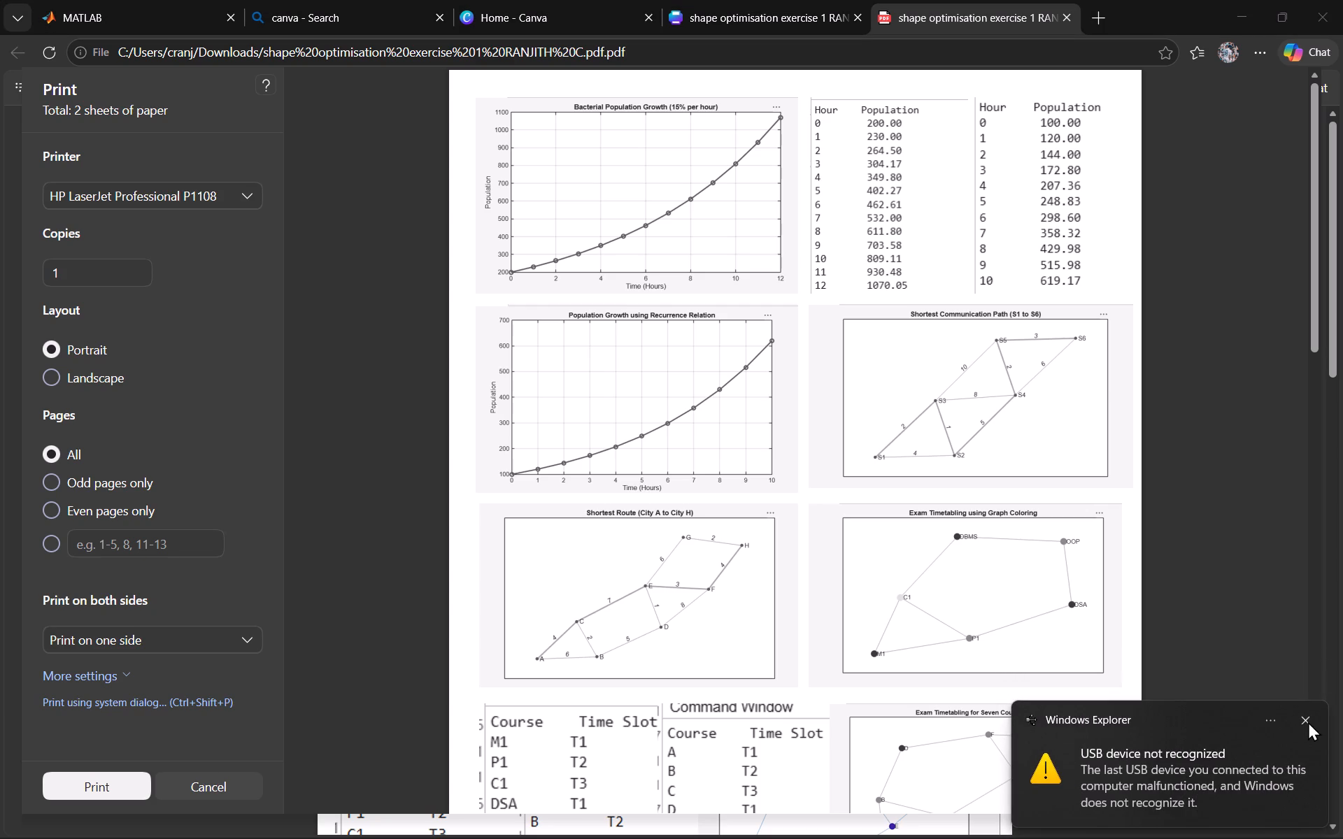
{"action": "left_click", "coordinate": [1309, 722]}
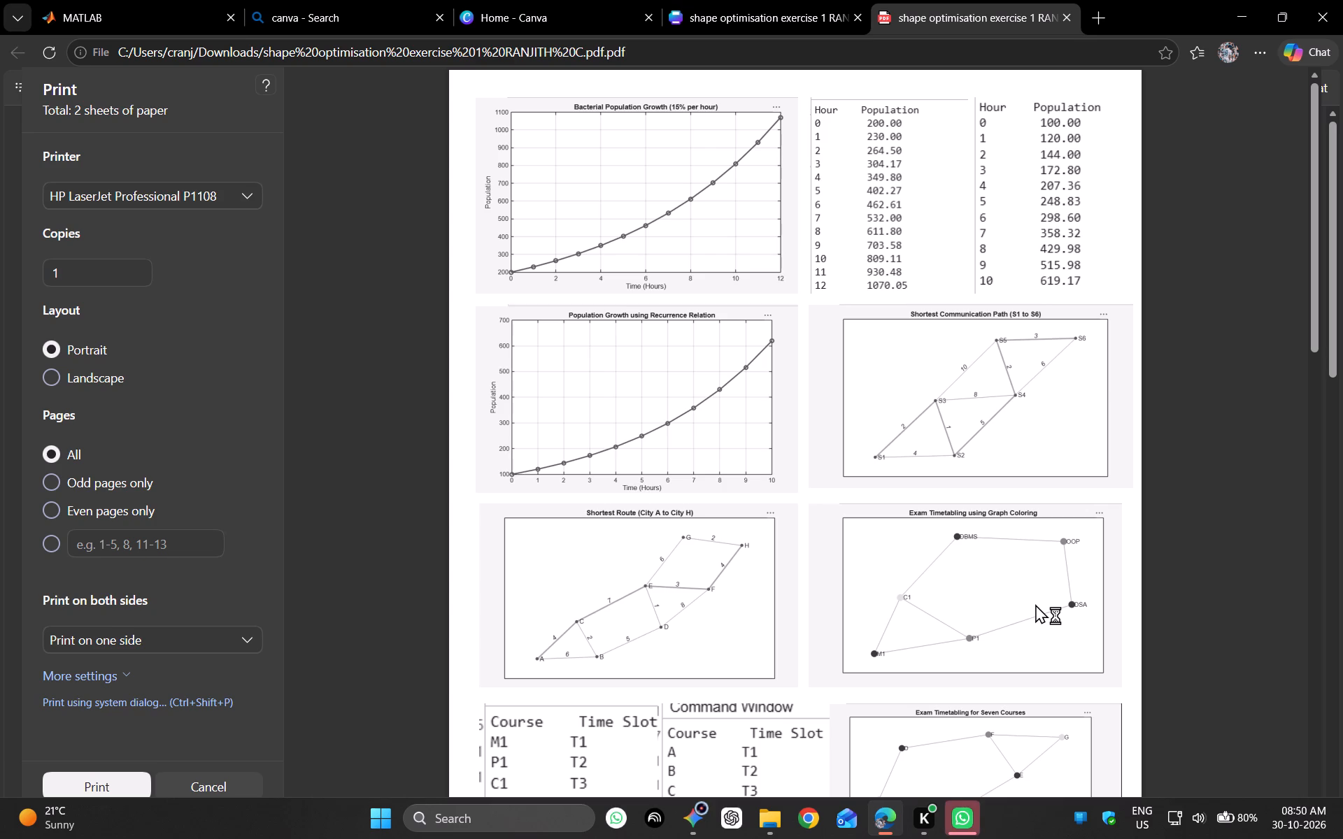
Switch from the PDF's print preview to WhatsApp.
{"action": "left_click", "coordinate": [967, 823]}
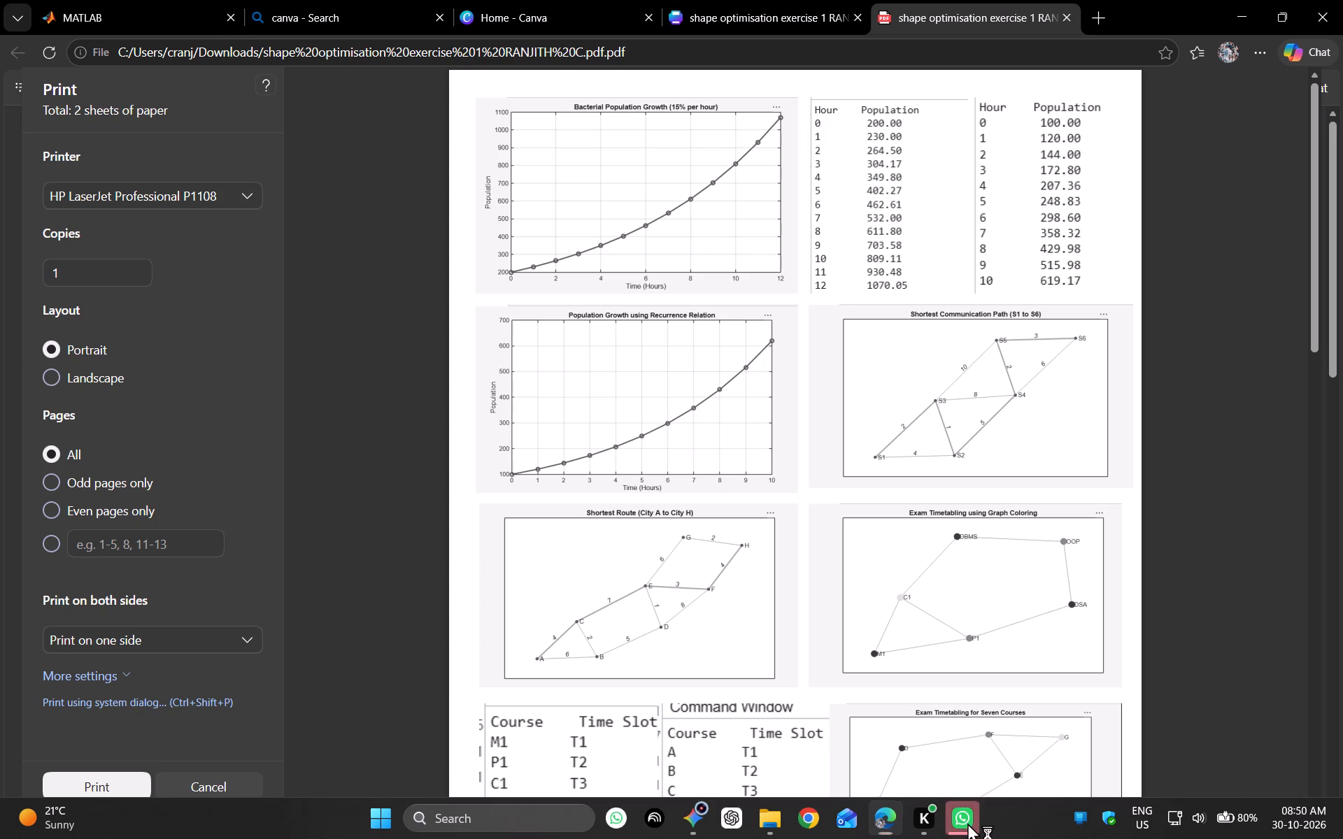
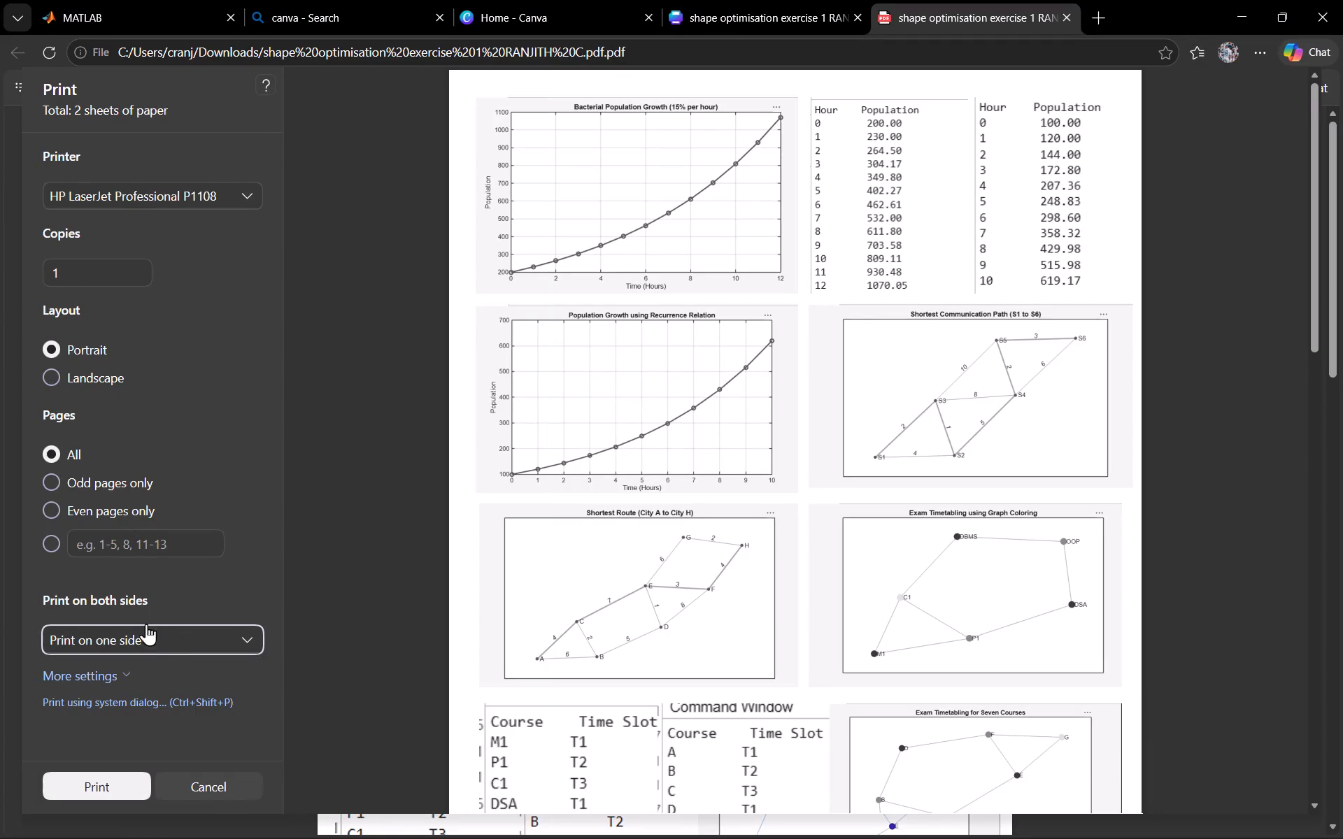
Review the layout of the graphs and tables across the PDF's pages in the print preview.
{"action": "scroll", "coordinate": [192, 463], "scroll_direction": "up", "scroll_amount": 1}
{"action": "scroll", "coordinate": [664, 522], "scroll_direction": "down", "scroll_amount": 5}
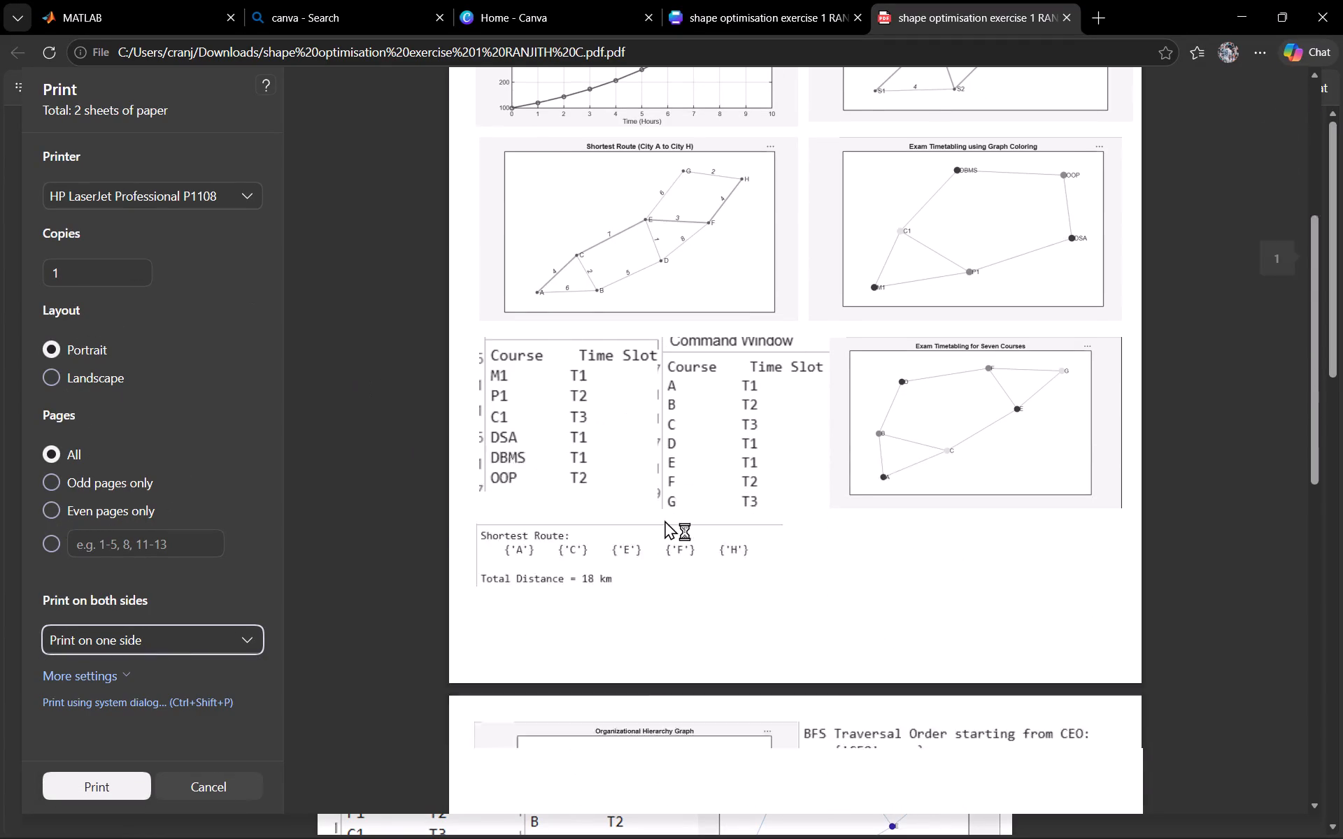
{"action": "scroll", "coordinate": [665, 518], "scroll_direction": "down", "scroll_amount": 8}
{"action": "scroll", "coordinate": [667, 522], "scroll_direction": "up", "scroll_amount": 7}
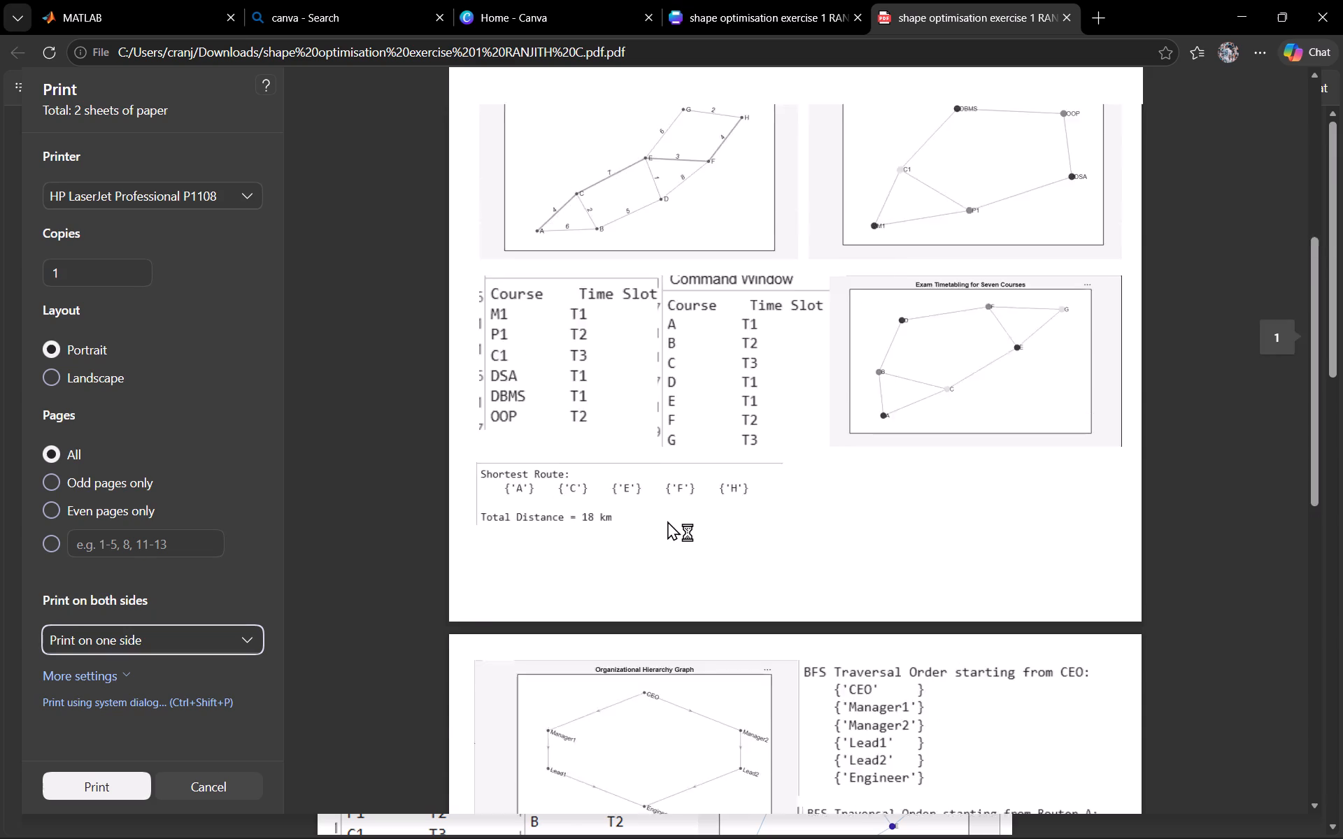
{"action": "scroll", "coordinate": [667, 521], "scroll_direction": "up", "scroll_amount": 8}
{"action": "scroll", "coordinate": [667, 521], "scroll_direction": "down", "scroll_amount": 1}
{"action": "scroll", "coordinate": [667, 521], "scroll_direction": "up", "scroll_amount": 1}
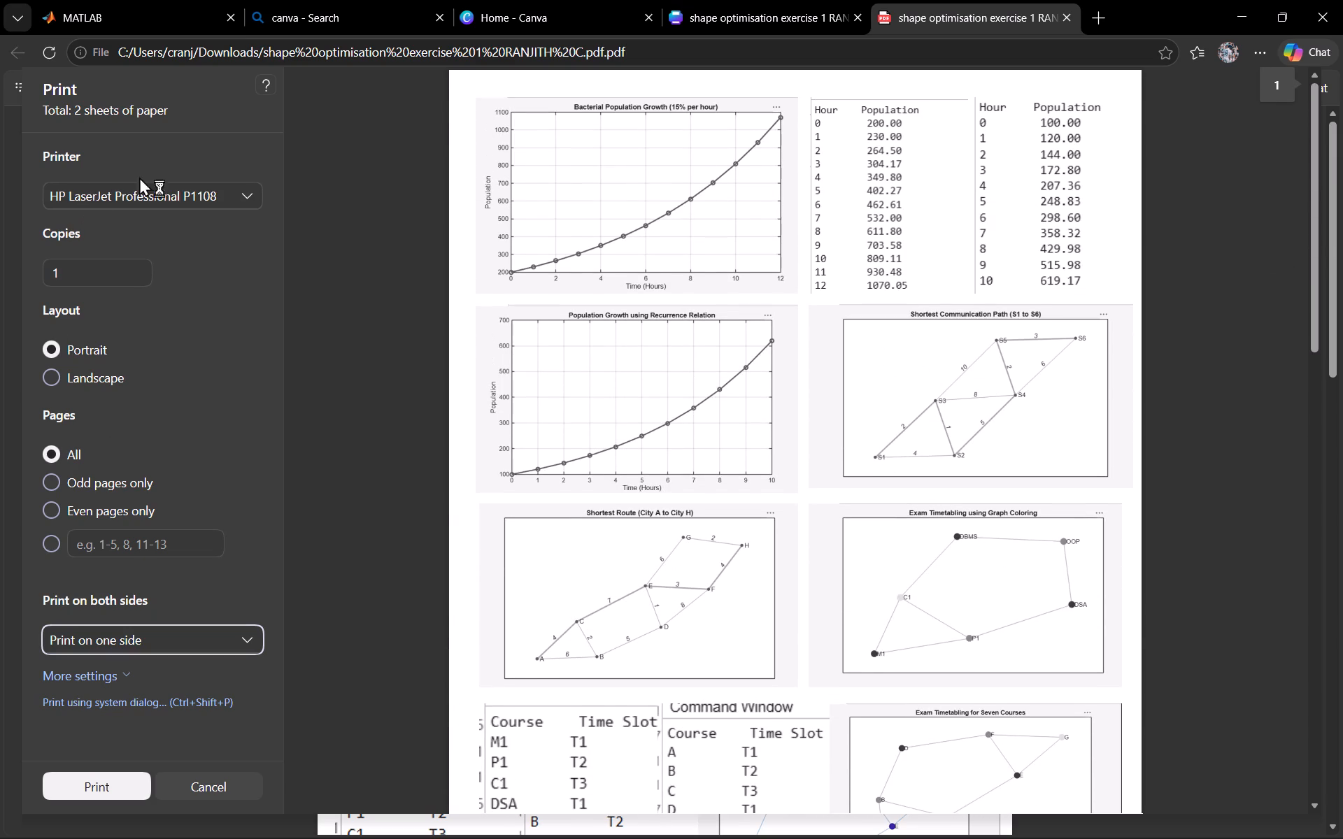
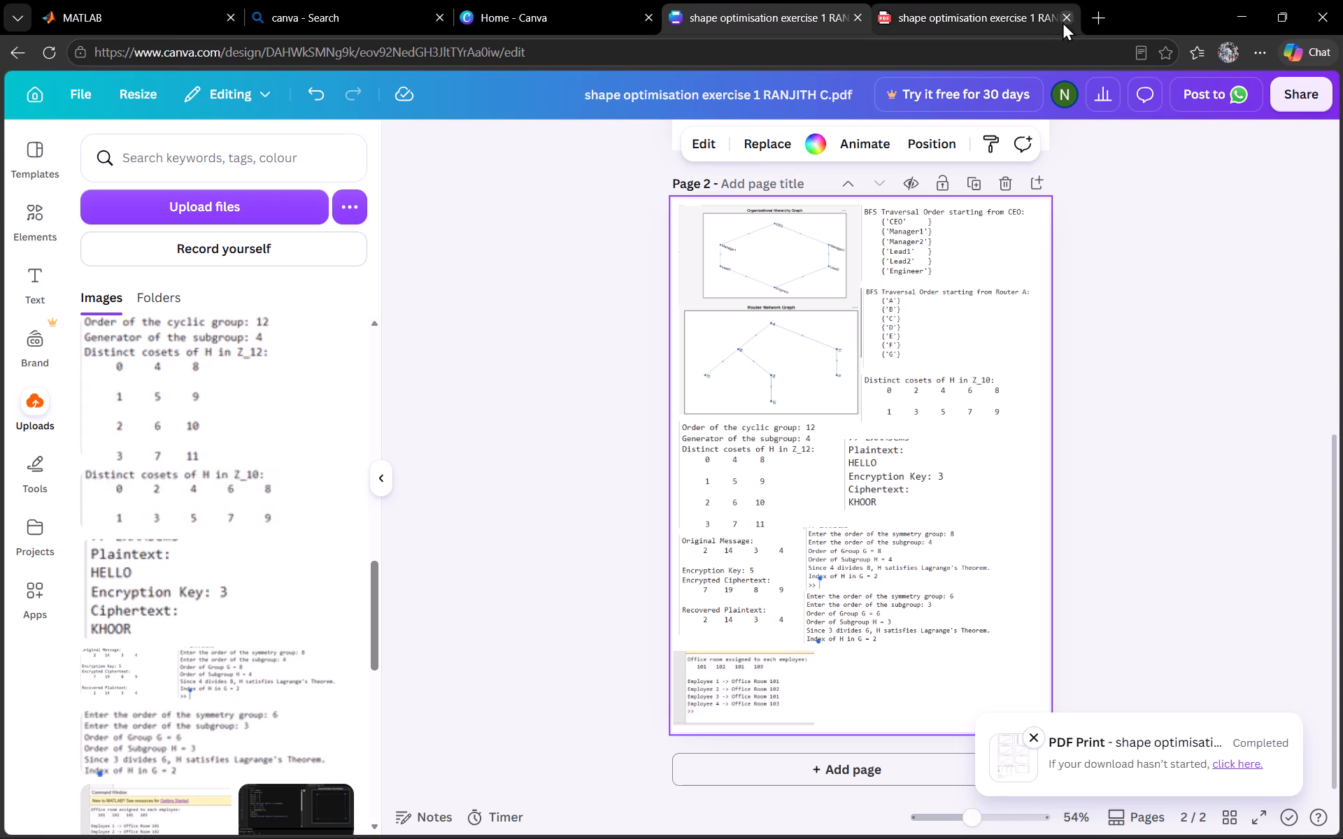
Close the old PDF preview and delete the office room assignment image from the bottom of page 2.
{"action": "left_click", "coordinate": [1063, 21]}
{"action": "scroll", "coordinate": [953, 441], "scroll_direction": "down", "scroll_amount": 3}
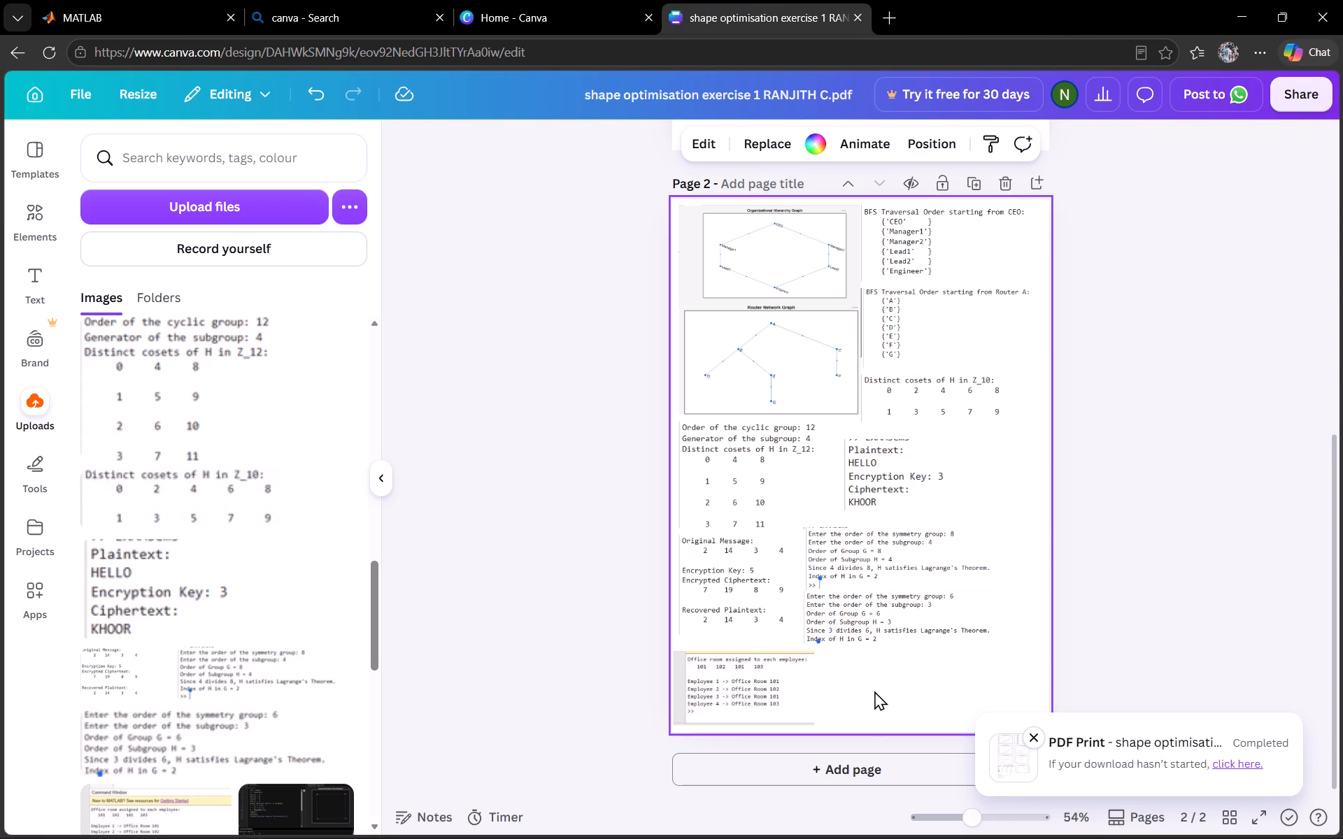
{"action": "left_click", "coordinate": [795, 694]}
{"action": "left_click", "coordinate": [774, 620]}
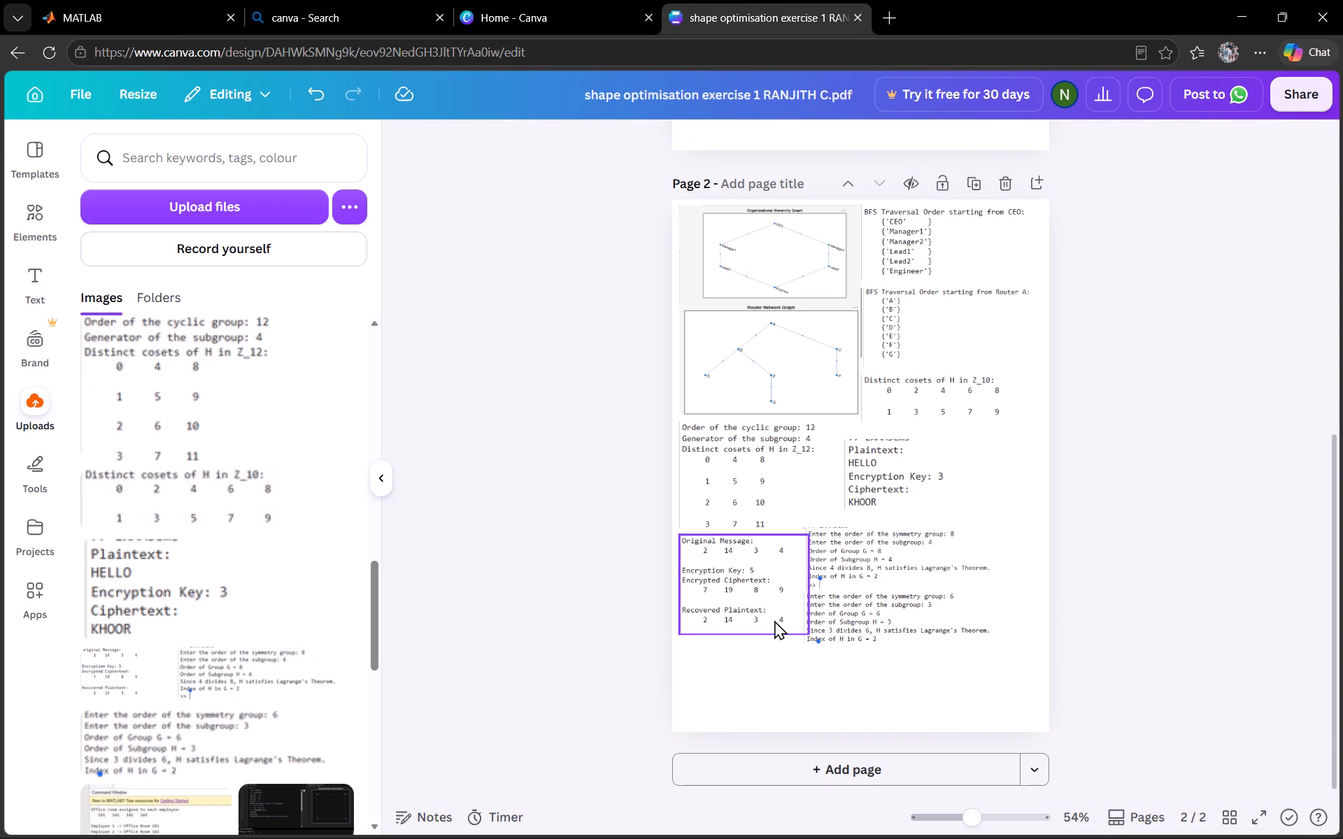
{"action": "left_click", "coordinate": [779, 689]}
Upload Screenshot 2026-10-30 085225.png from the Screenshots folder to the design's uploads.
{"action": "left_click", "coordinate": [236, 220]}
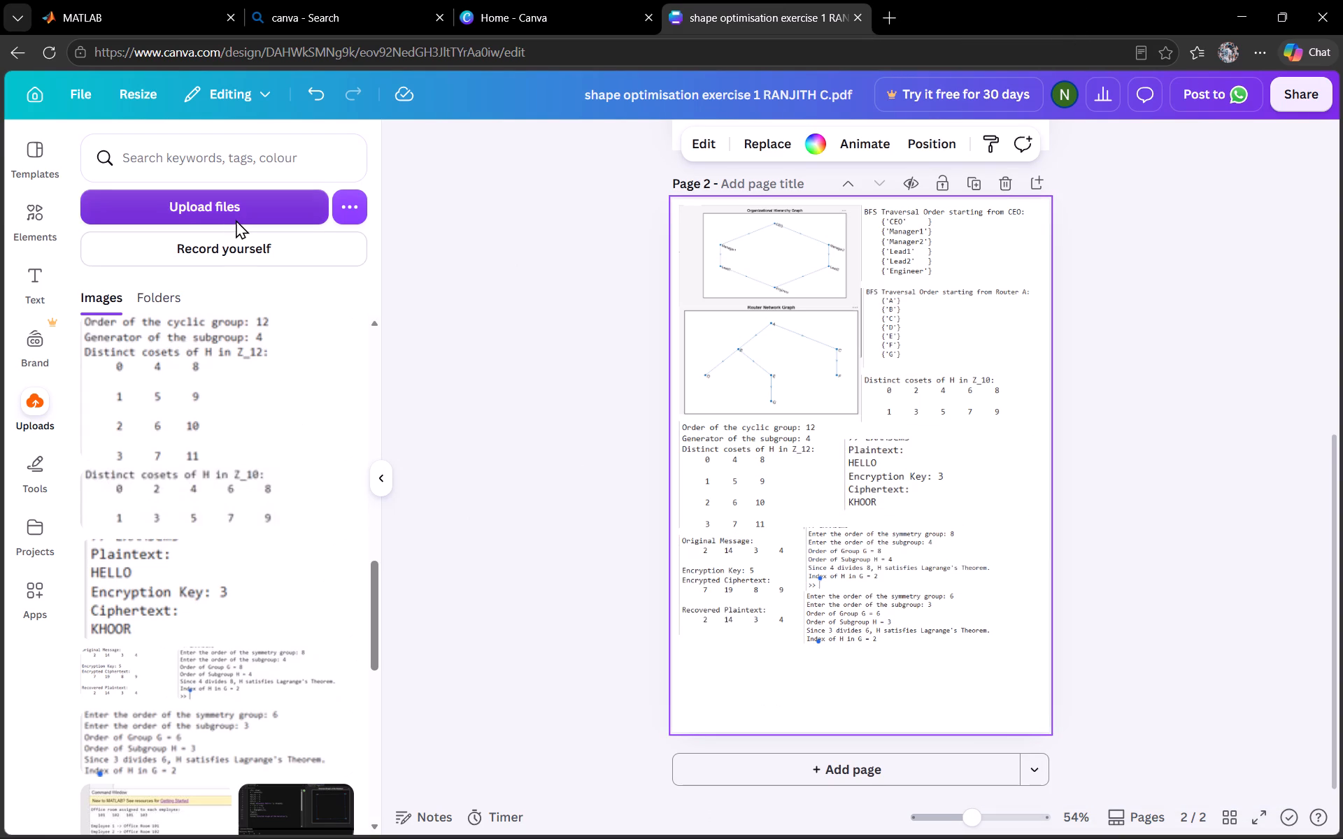
{"action": "scroll", "coordinate": [397, 466], "scroll_direction": "down", "scroll_amount": 4}
{"action": "scroll", "coordinate": [397, 466], "scroll_direction": "up", "scroll_amount": 1}
{"action": "scroll", "coordinate": [396, 466], "scroll_direction": "down", "scroll_amount": 1}
{"action": "scroll", "coordinate": [396, 465], "scroll_direction": "up", "scroll_amount": 2}
{"action": "scroll", "coordinate": [390, 461], "scroll_direction": "down", "scroll_amount": 2}
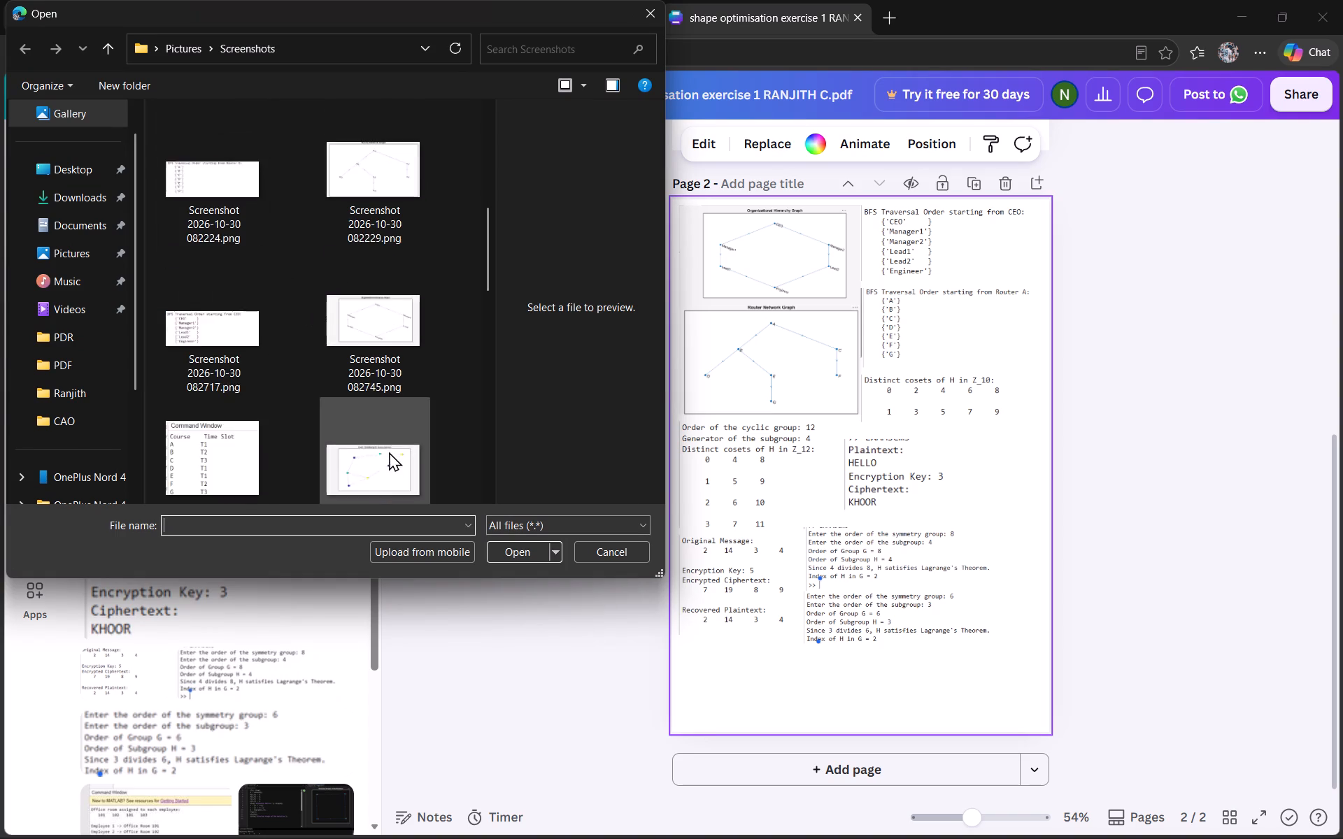
{"action": "scroll", "coordinate": [389, 452], "scroll_direction": "up", "scroll_amount": 3}
{"action": "scroll", "coordinate": [386, 460], "scroll_direction": "down", "scroll_amount": 1}
{"action": "scroll", "coordinate": [386, 460], "scroll_direction": "up", "scroll_amount": 1}
{"action": "scroll", "coordinate": [385, 461], "scroll_direction": "down", "scroll_amount": 3}
{"action": "scroll", "coordinate": [385, 461], "scroll_direction": "up", "scroll_amount": 2}
{"action": "scroll", "coordinate": [383, 461], "scroll_direction": "down", "scroll_amount": 1}
{"action": "scroll", "coordinate": [383, 461], "scroll_direction": "up", "scroll_amount": 2}
{"action": "scroll", "coordinate": [383, 461], "scroll_direction": "down", "scroll_amount": 10}
{"action": "scroll", "coordinate": [381, 461], "scroll_direction": "up", "scroll_amount": 1}
{"action": "scroll", "coordinate": [380, 461], "scroll_direction": "down", "scroll_amount": 1}
{"action": "scroll", "coordinate": [380, 461], "scroll_direction": "up", "scroll_amount": 2}
{"action": "scroll", "coordinate": [380, 461], "scroll_direction": "down", "scroll_amount": 3}
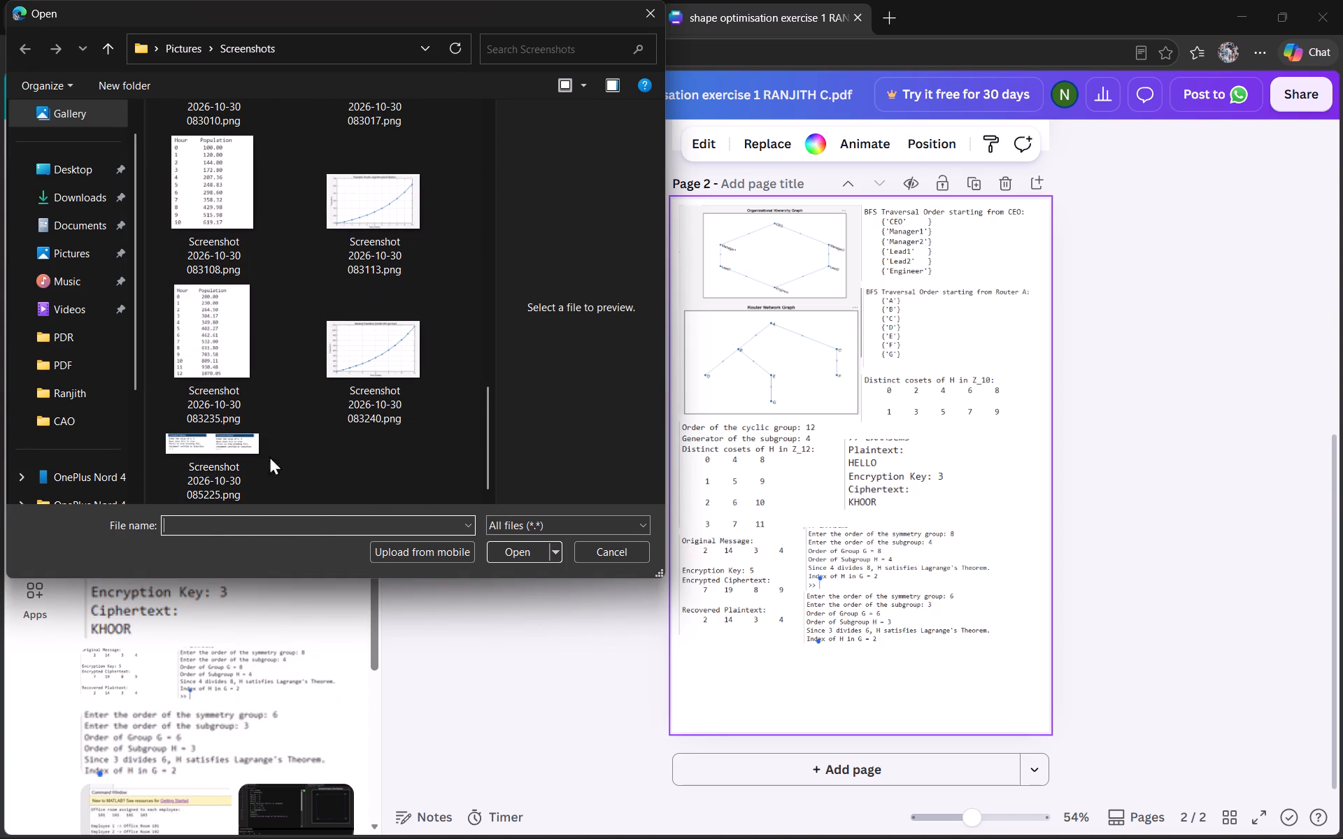
{"action": "left_click", "coordinate": [229, 452]}
{"action": "left_click", "coordinate": [493, 548]}
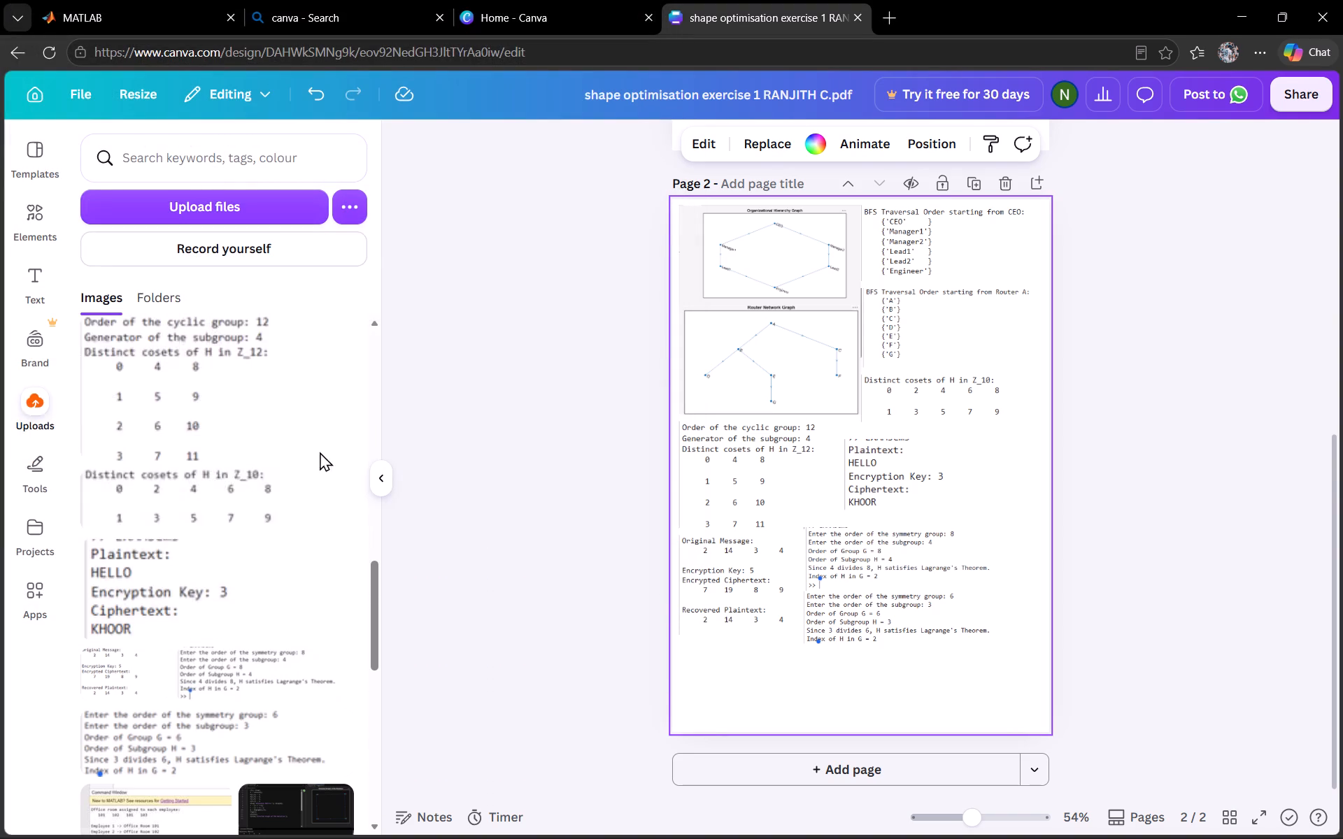
Place the uploaded double Command Window induction screenshot in the empty space at the bottom of page 2, enlarged to about 18 wide by 4 high.
{"action": "scroll", "coordinate": [219, 436], "scroll_direction": "up", "scroll_amount": 7}
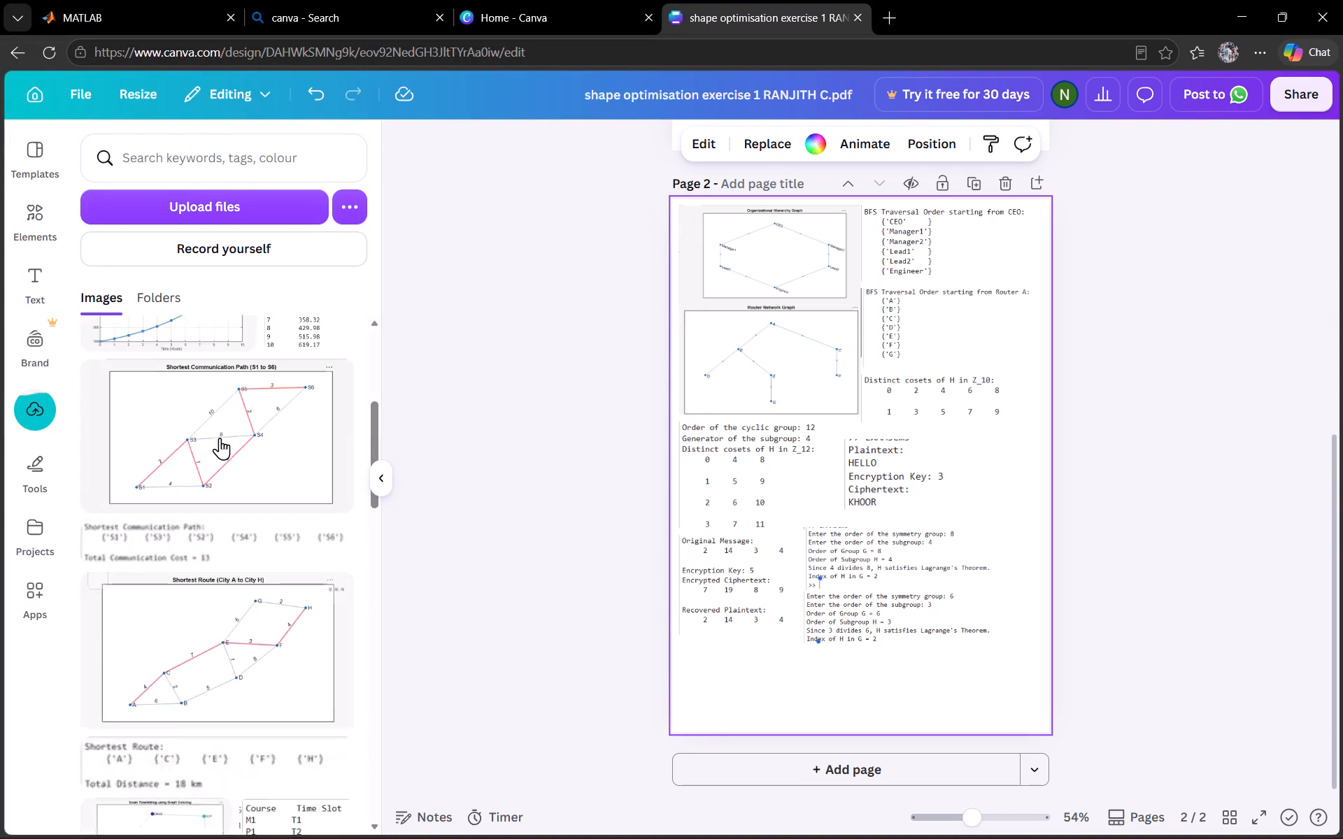
{"action": "scroll", "coordinate": [220, 438], "scroll_direction": "up", "scroll_amount": 13}
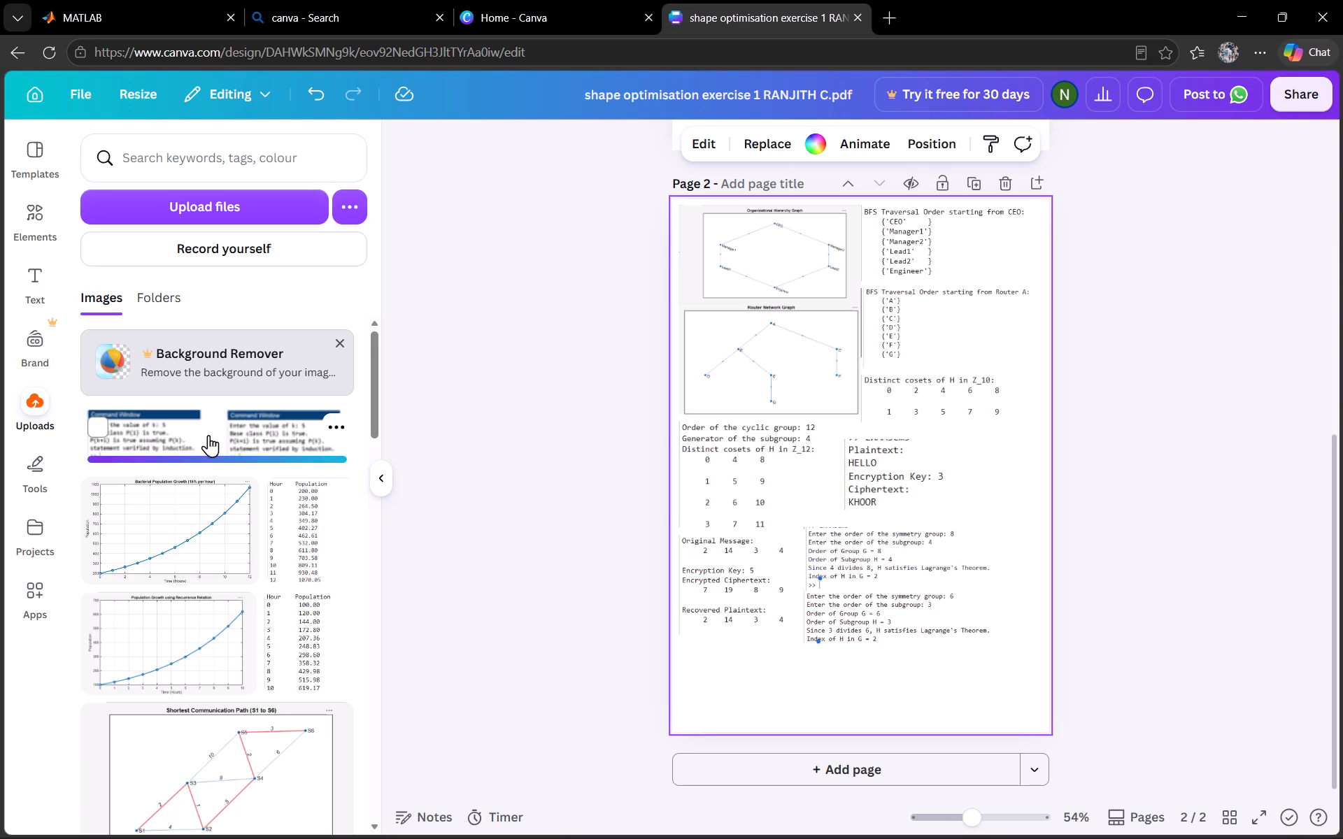
{"action": "left_click", "coordinate": [214, 435]}
{"action": "left_click_drag", "start_coordinate": [852, 463], "coordinate": [825, 590]}
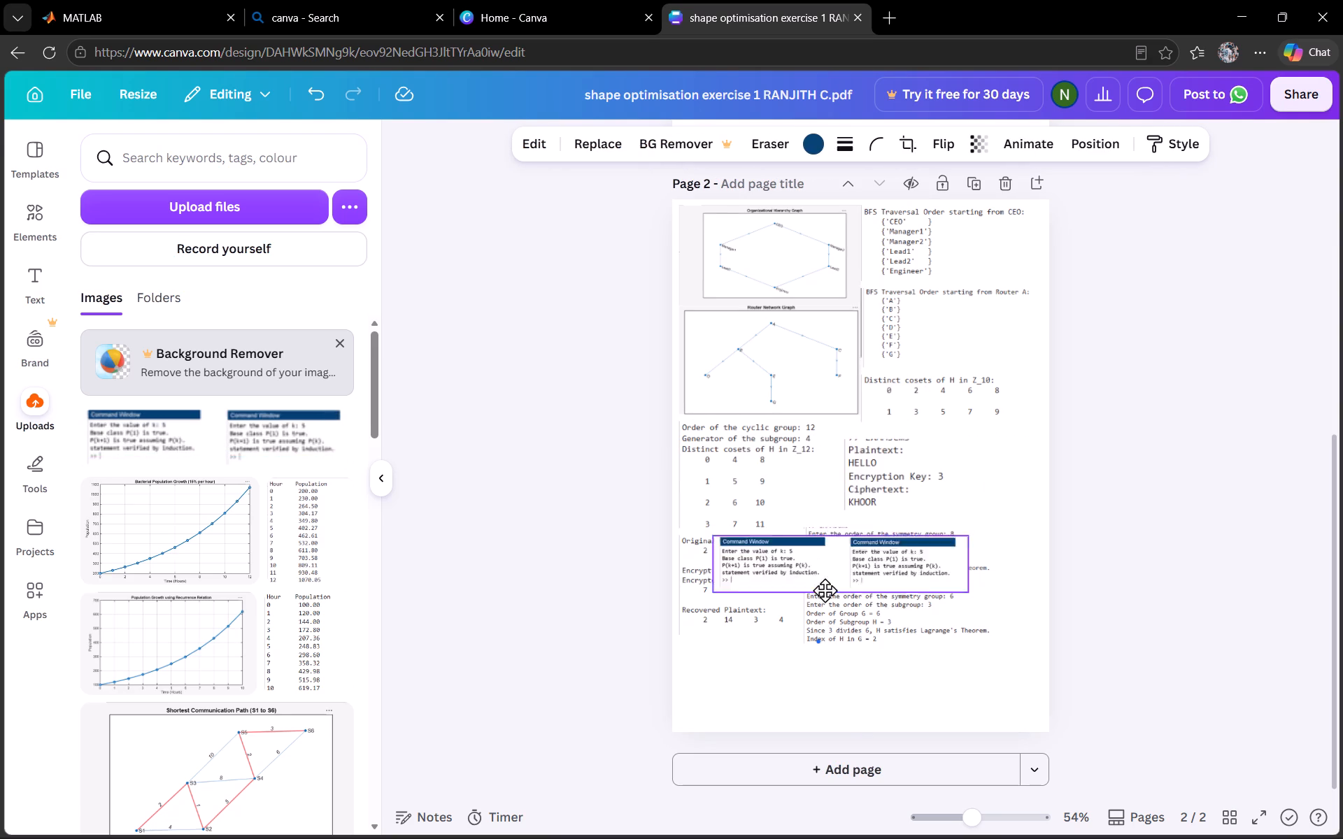
{"action": "left_click_drag", "start_coordinate": [825, 590], "coordinate": [799, 677]}
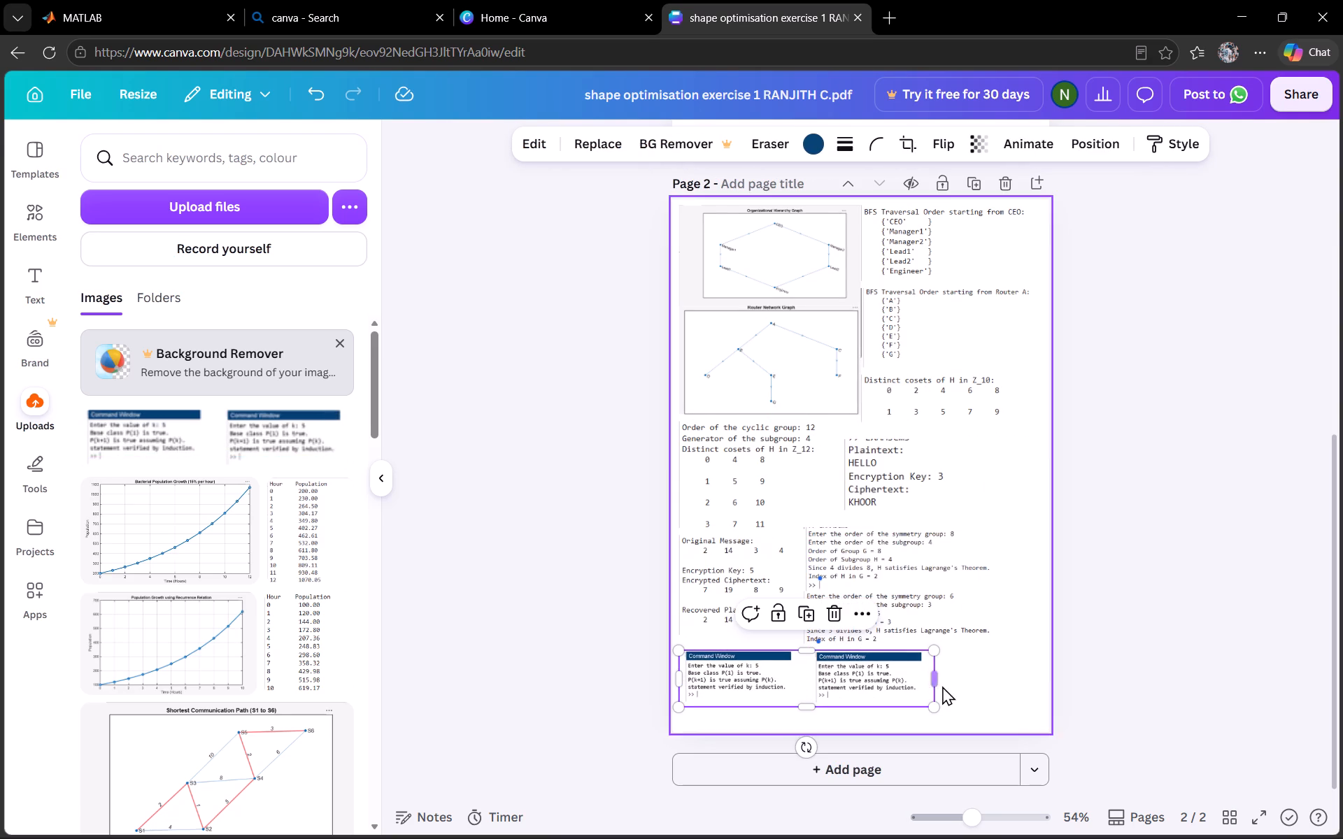
{"action": "left_click_drag", "start_coordinate": [932, 705], "coordinate": [1007, 720]}
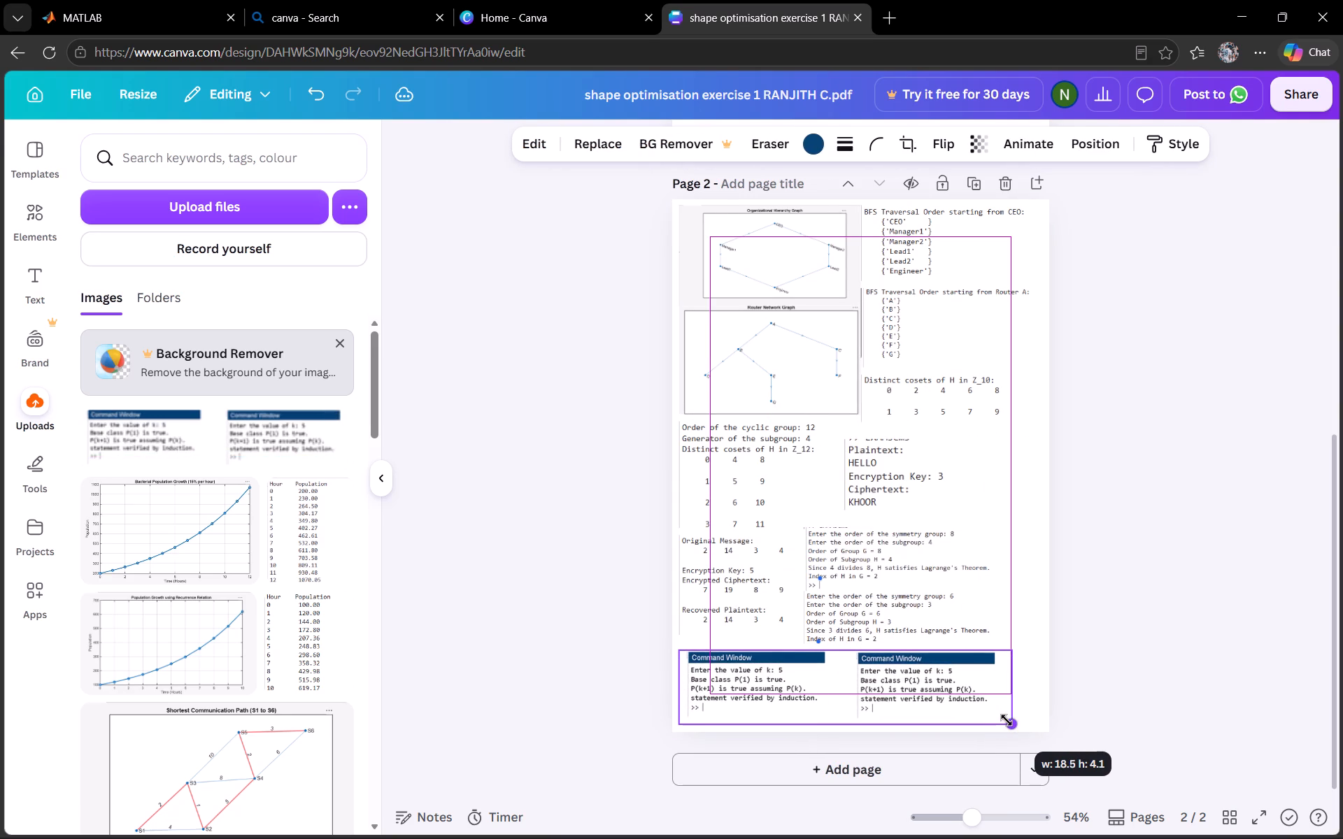
{"action": "left_click_drag", "start_coordinate": [1007, 720], "coordinate": [1004, 720]}
{"action": "left_click", "coordinate": [1089, 667]}
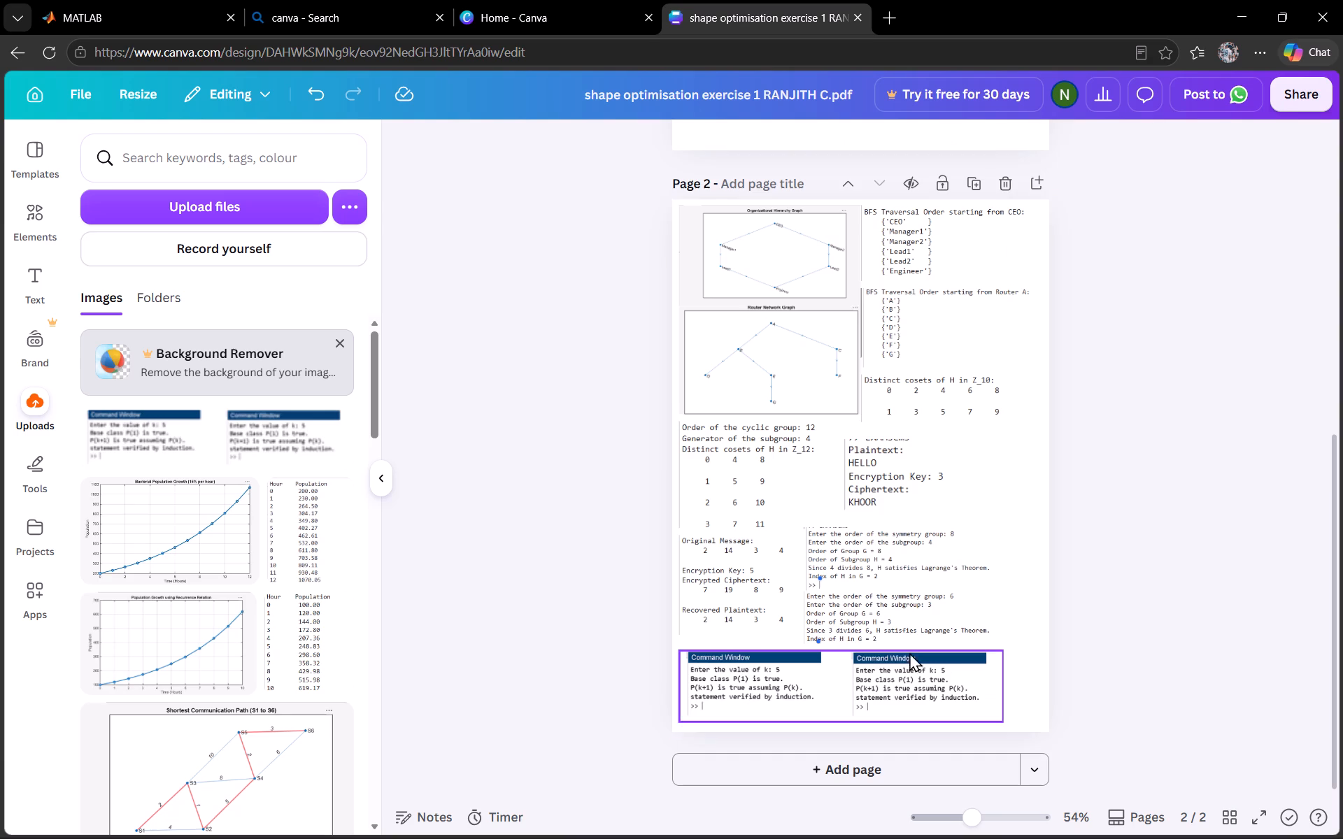
Download all pages of the updated design as a print-quality PDF.
{"action": "left_click", "coordinate": [1290, 103]}
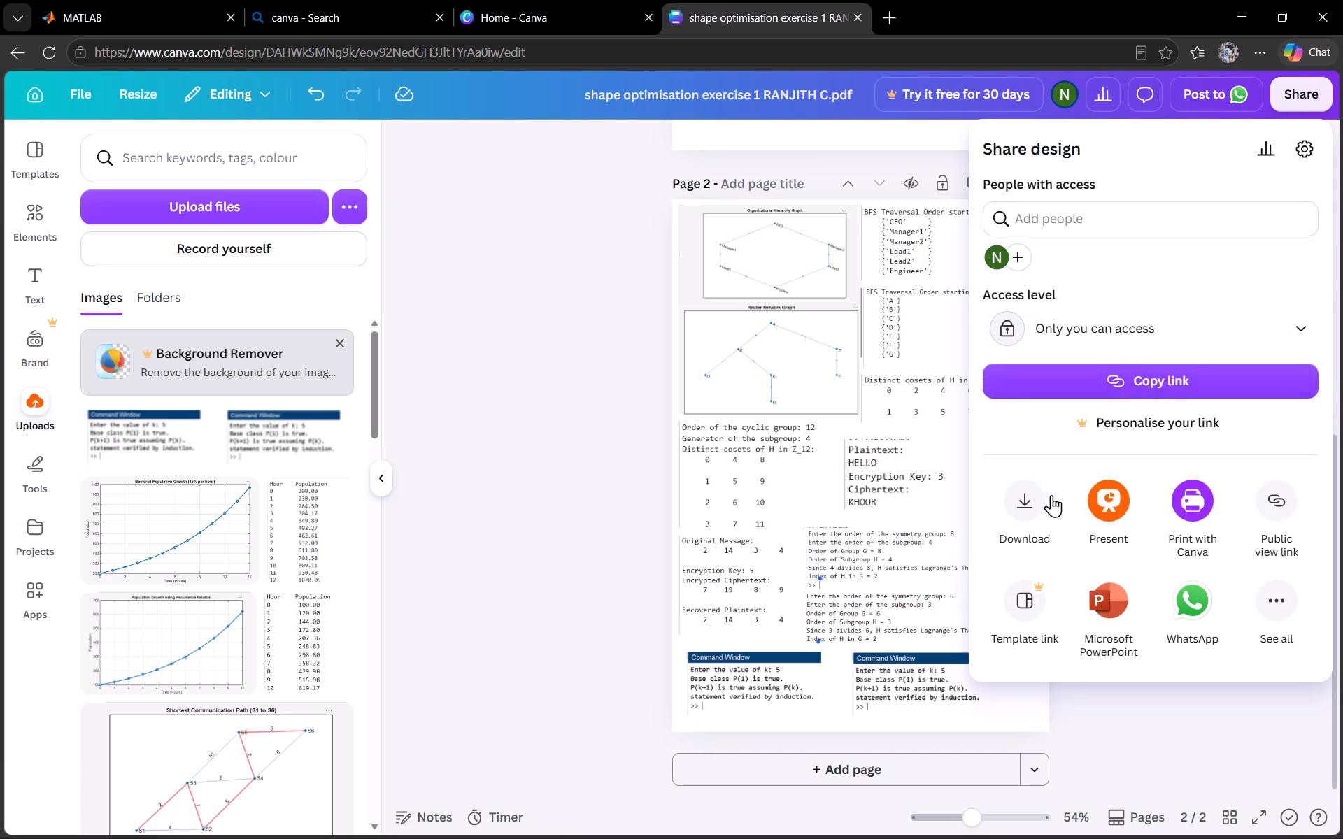
{"action": "left_click", "coordinate": [1023, 511]}
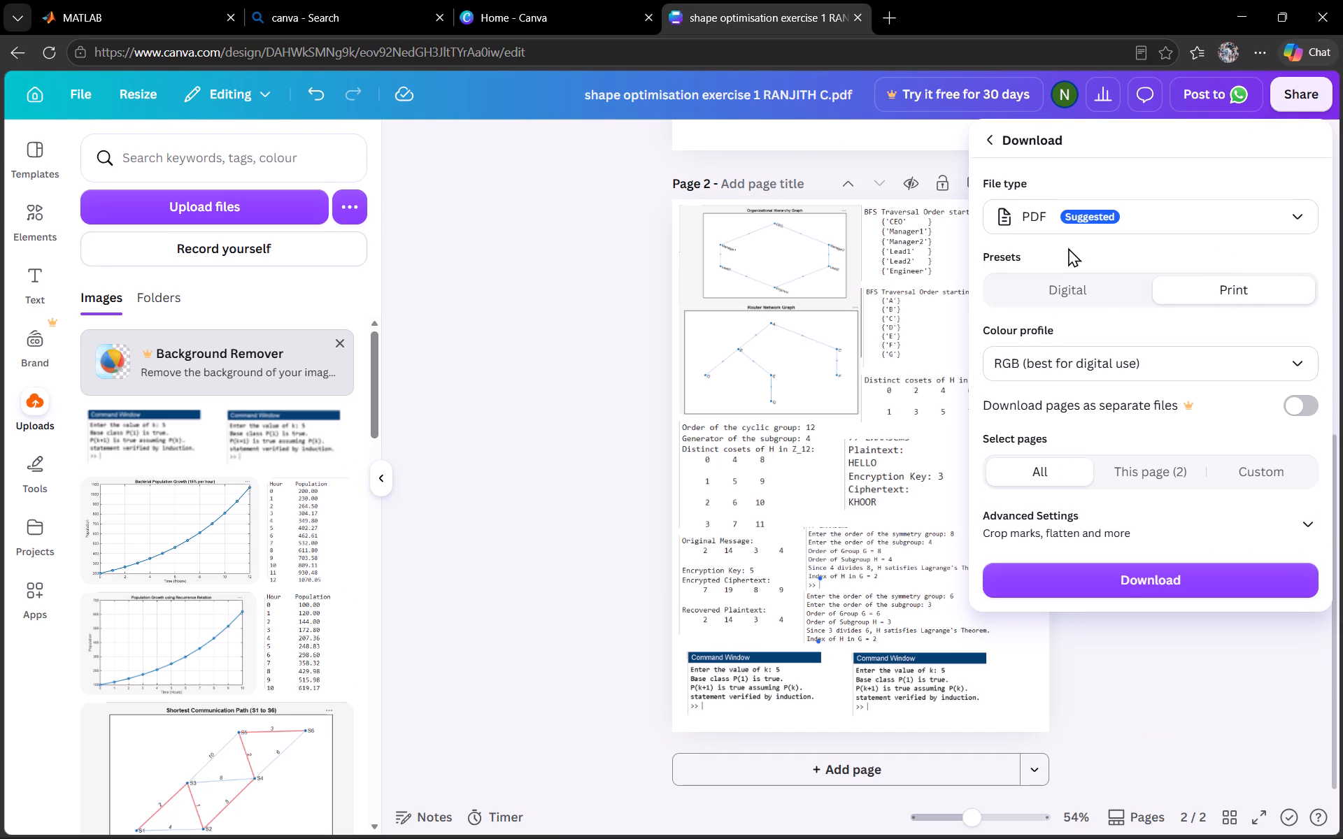
{"action": "left_click", "coordinate": [1136, 580]}
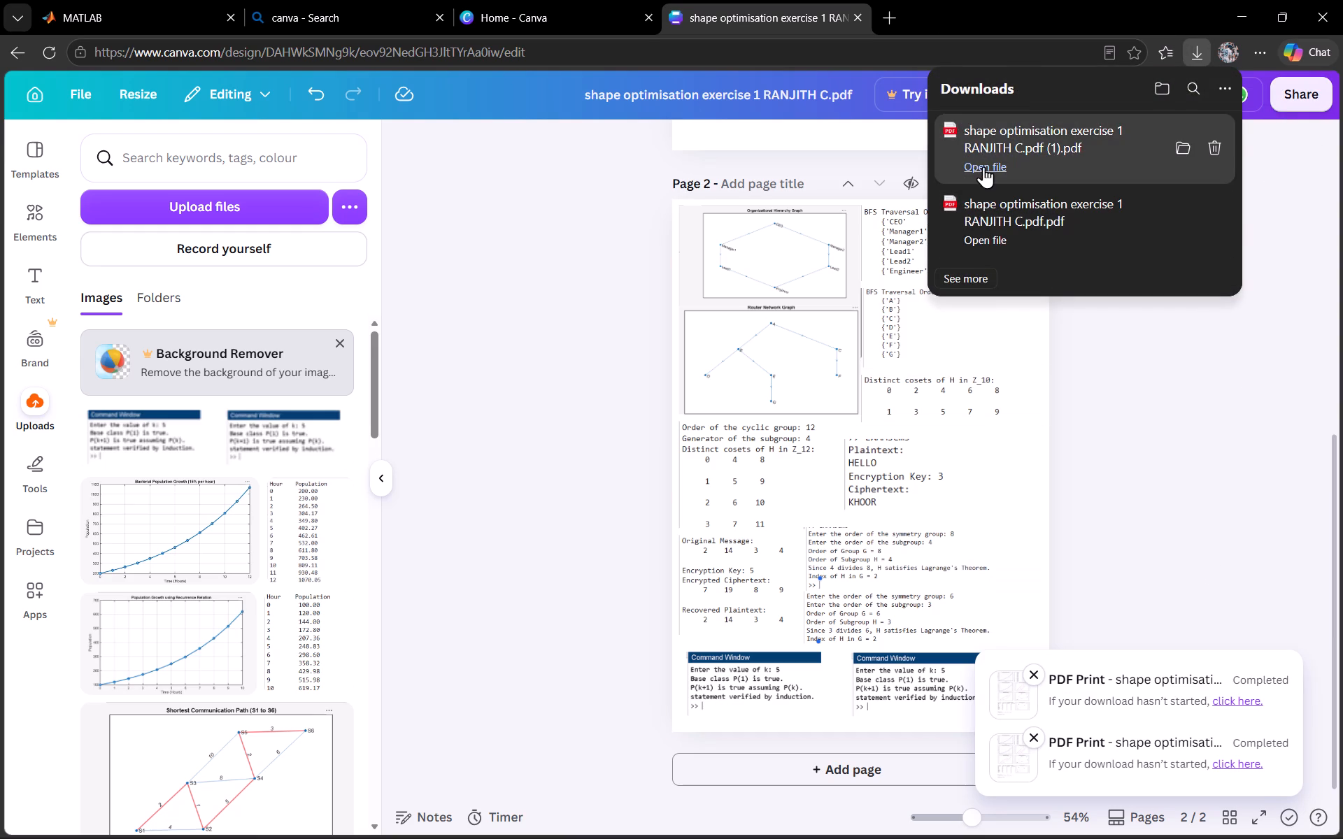
Open the newly downloaded PDF and check page 2 down to the induction outputs at its bottom.
{"action": "left_click", "coordinate": [983, 166]}
{"action": "scroll", "coordinate": [804, 169], "scroll_direction": "down", "scroll_amount": 7}
{"action": "scroll", "coordinate": [781, 369], "scroll_direction": "down", "scroll_amount": 4}
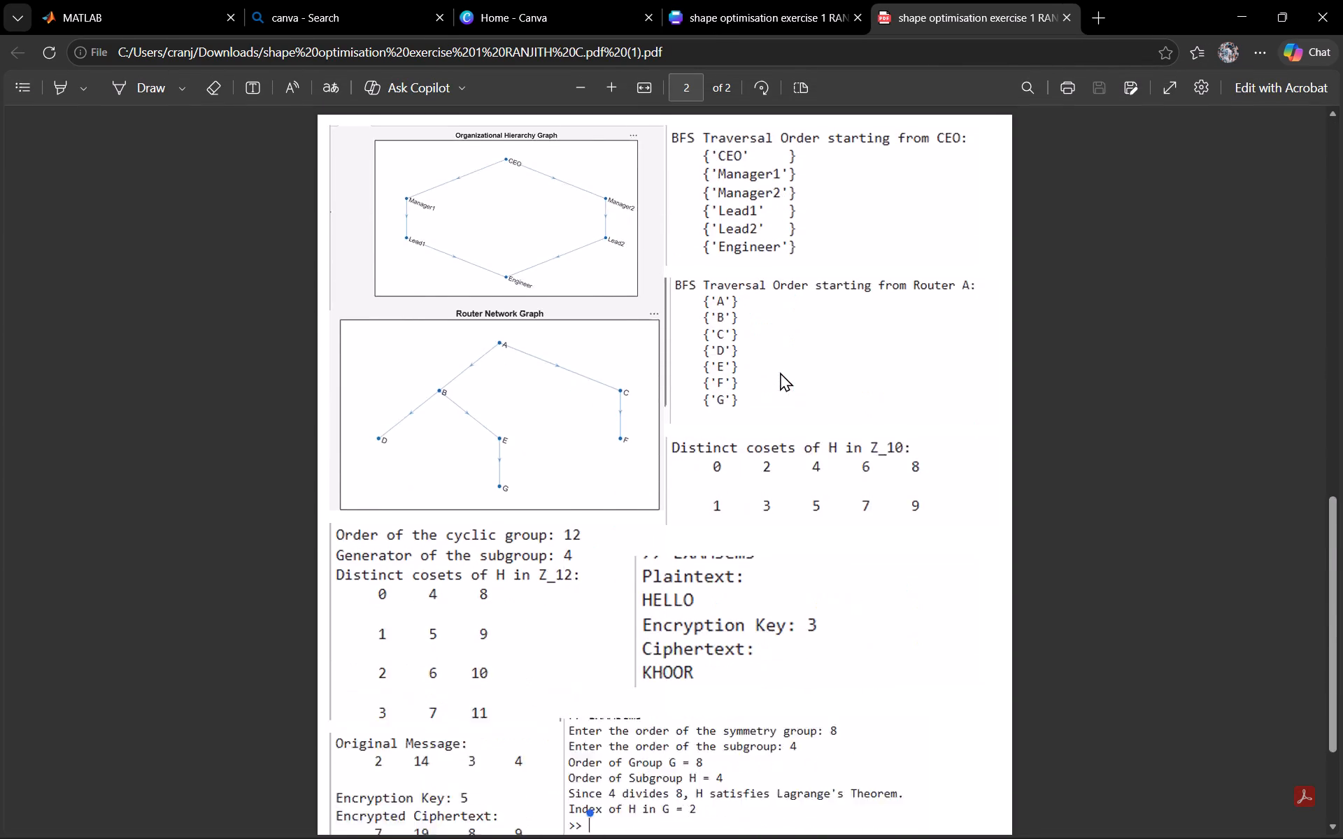
{"action": "scroll", "coordinate": [780, 372], "scroll_direction": "down", "scroll_amount": 9}
Close the Canva design and print one copy of all pages of the PDF on the HP LaserJet Professional P1108.
{"action": "left_click", "coordinate": [853, 16]}
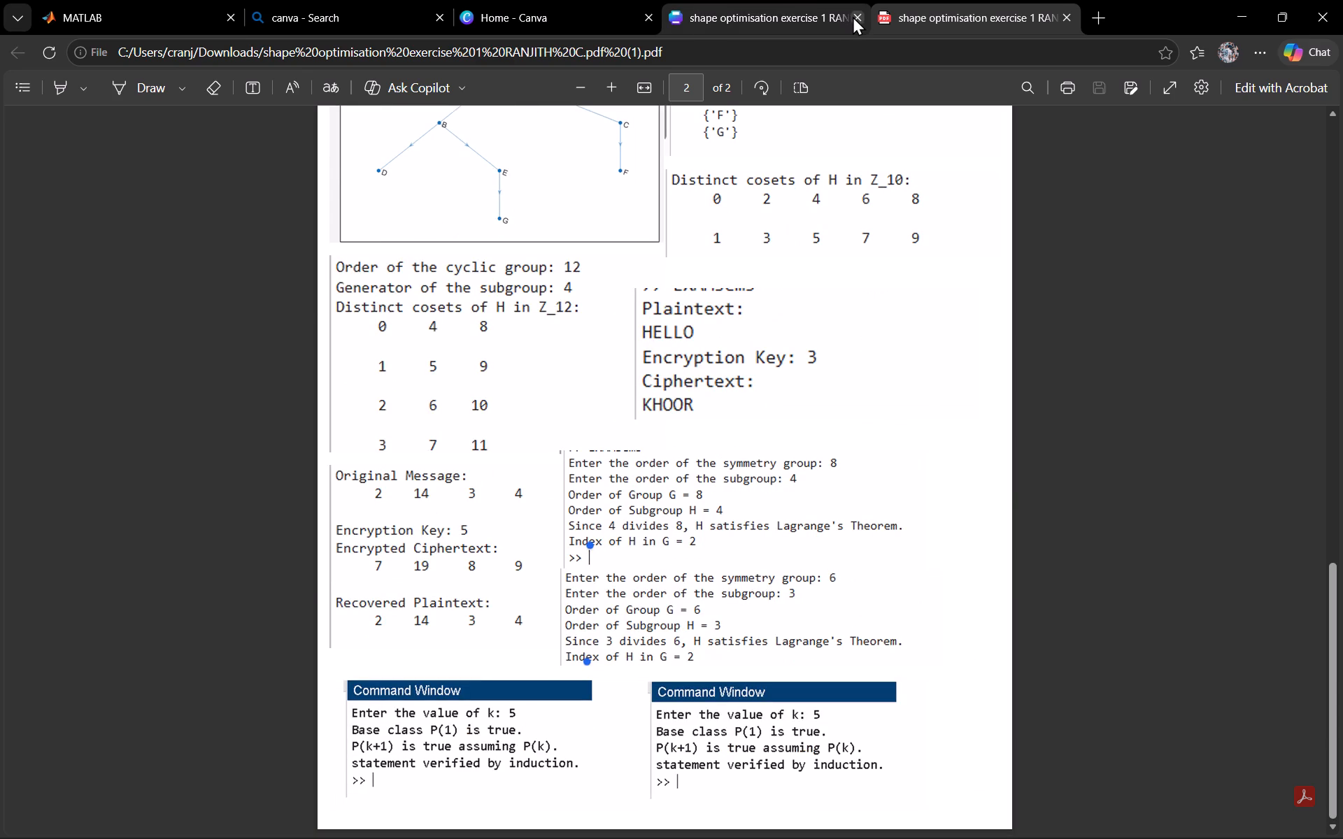
{"action": "left_click", "coordinate": [1072, 84]}
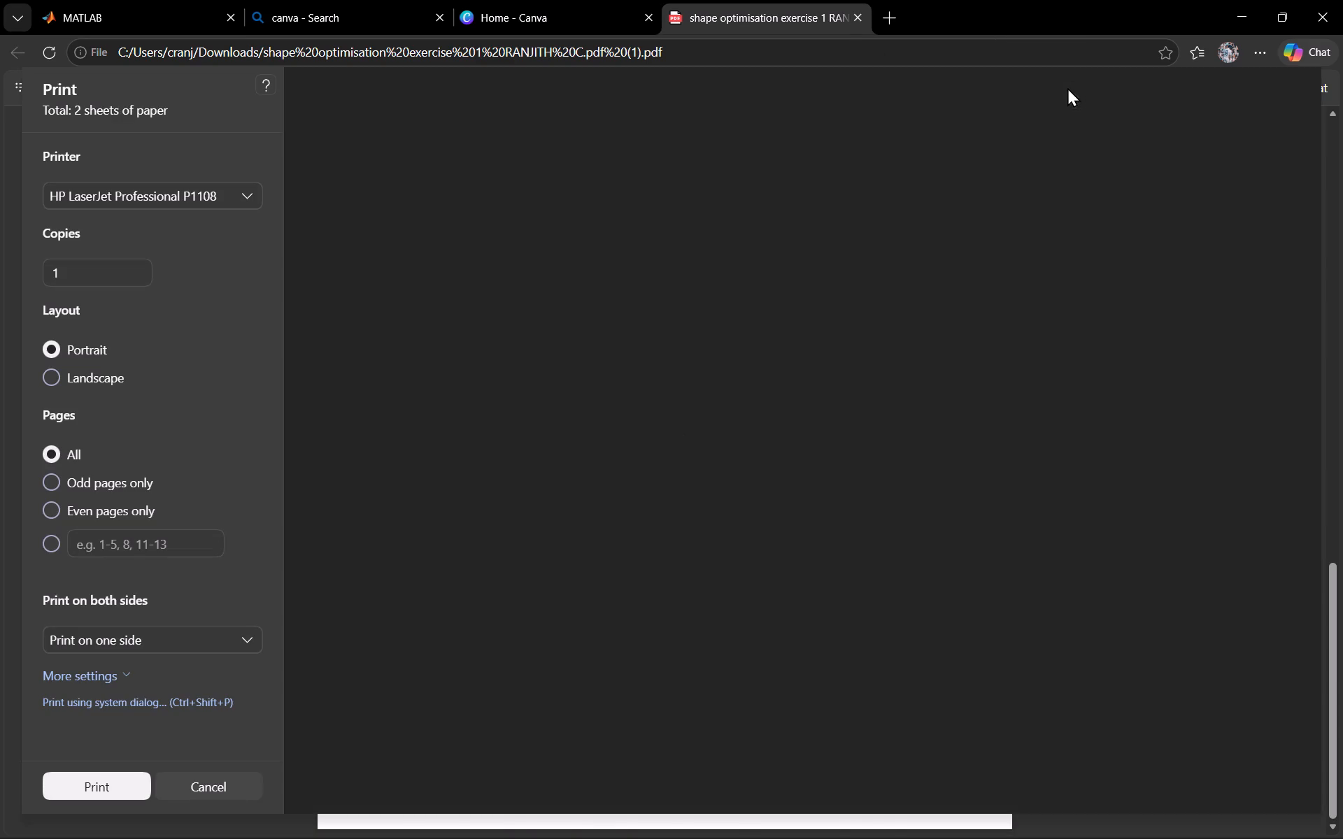
{"action": "scroll", "coordinate": [125, 275], "scroll_direction": "up", "scroll_amount": 2}
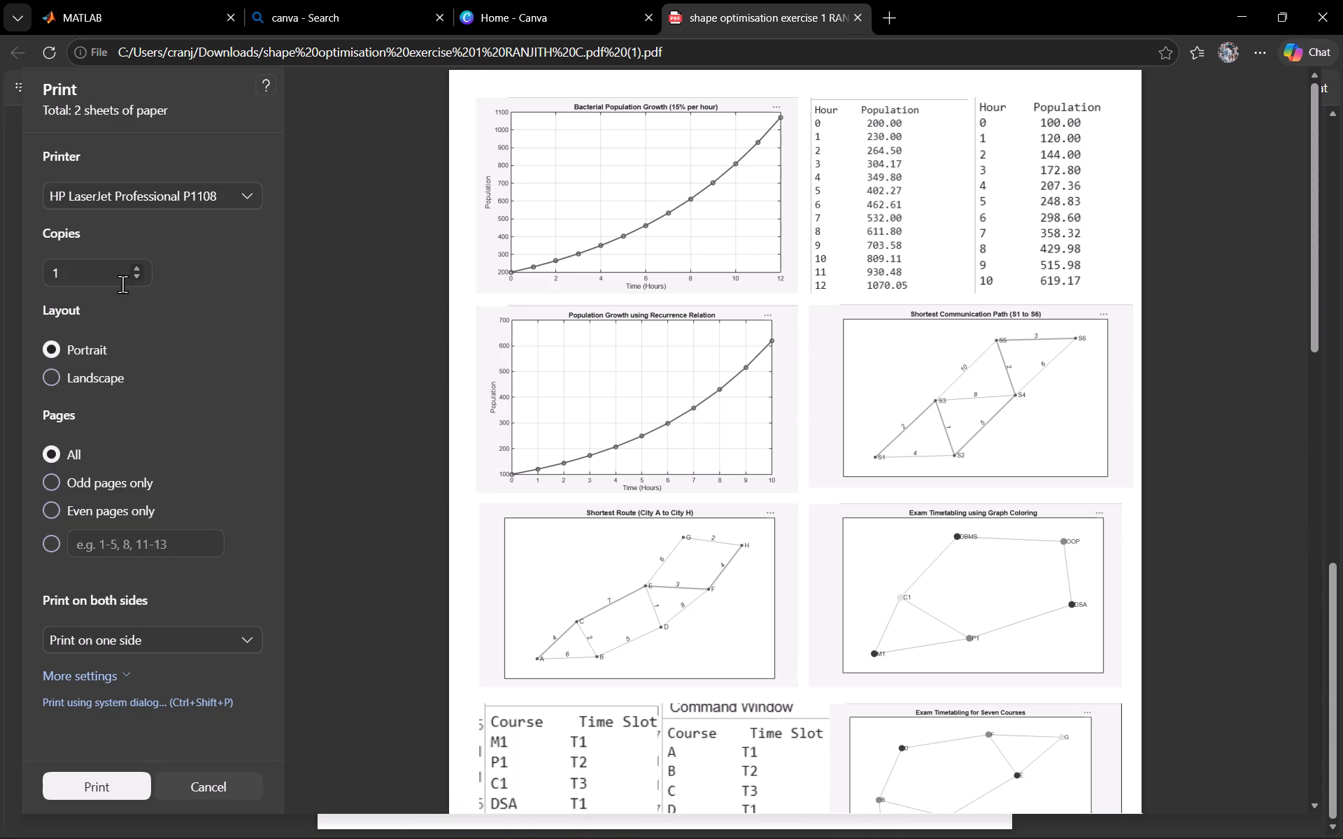
{"action": "scroll", "coordinate": [173, 534], "scroll_direction": "down", "scroll_amount": 7}
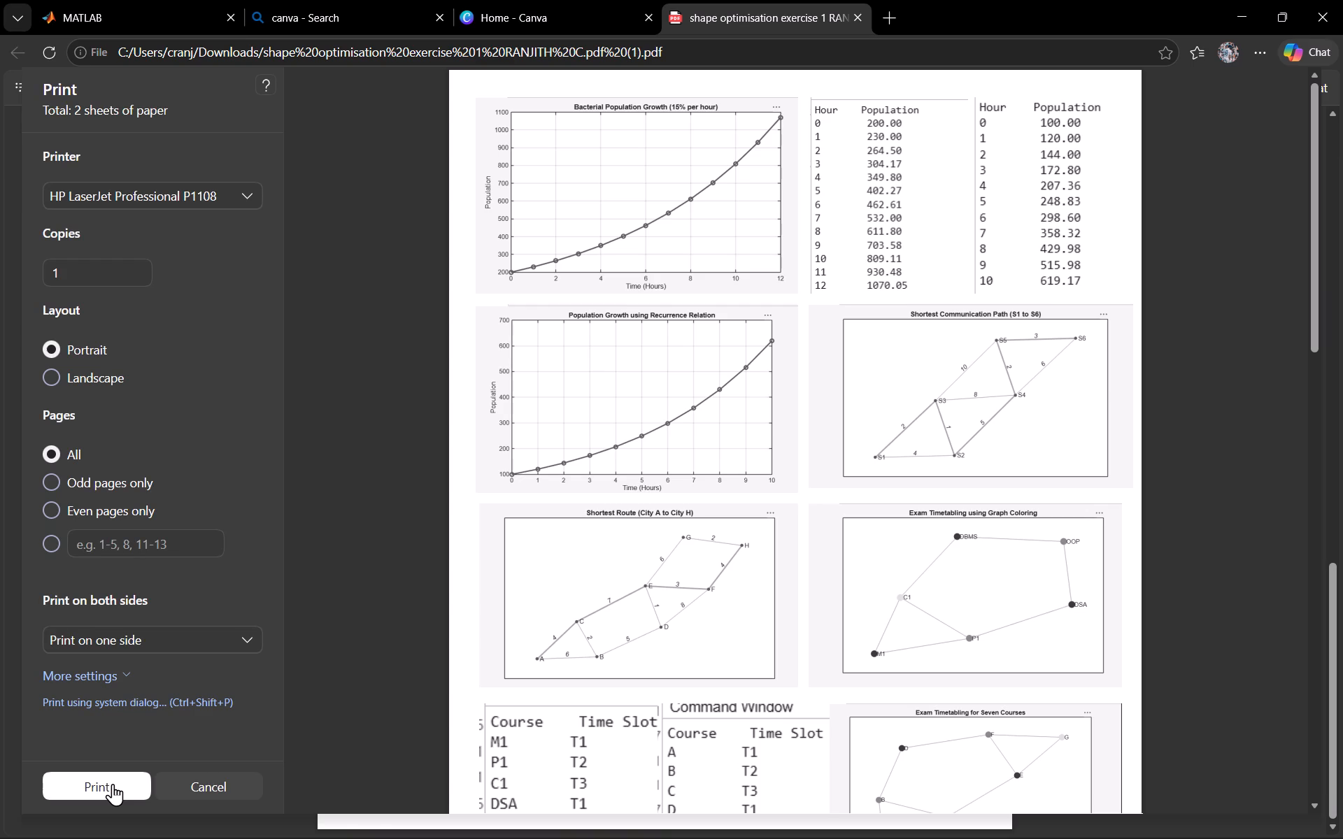
{"action": "left_click", "coordinate": [113, 784]}
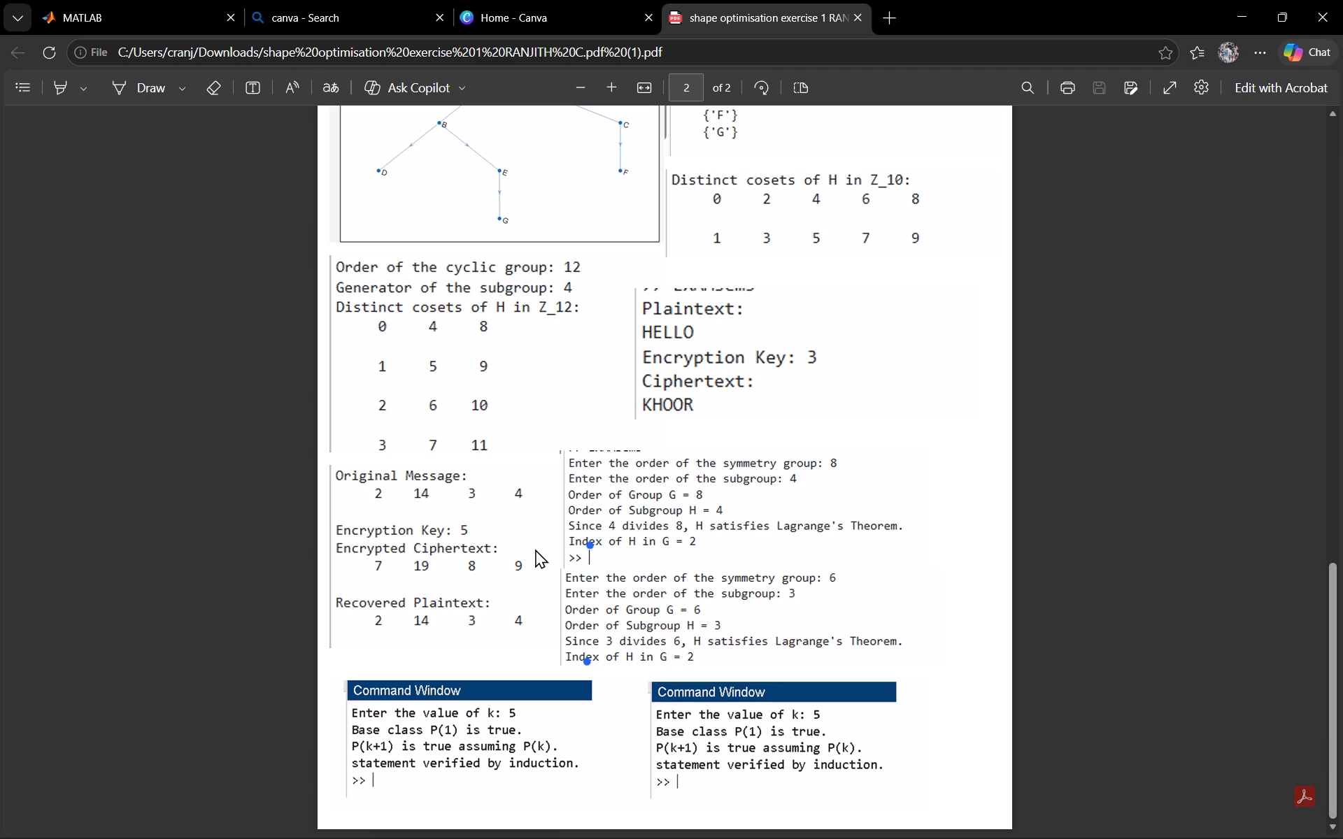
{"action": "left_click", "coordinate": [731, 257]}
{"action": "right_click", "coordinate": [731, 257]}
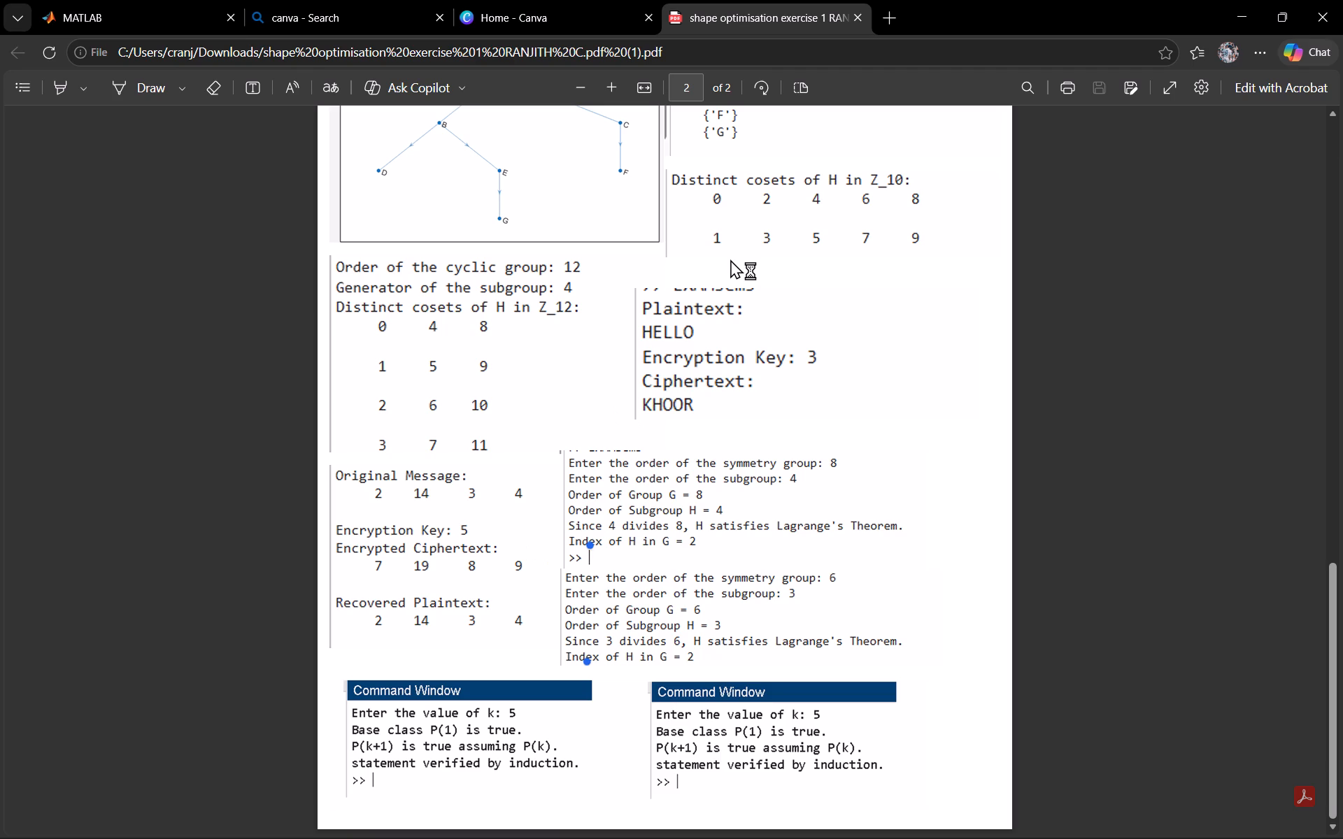